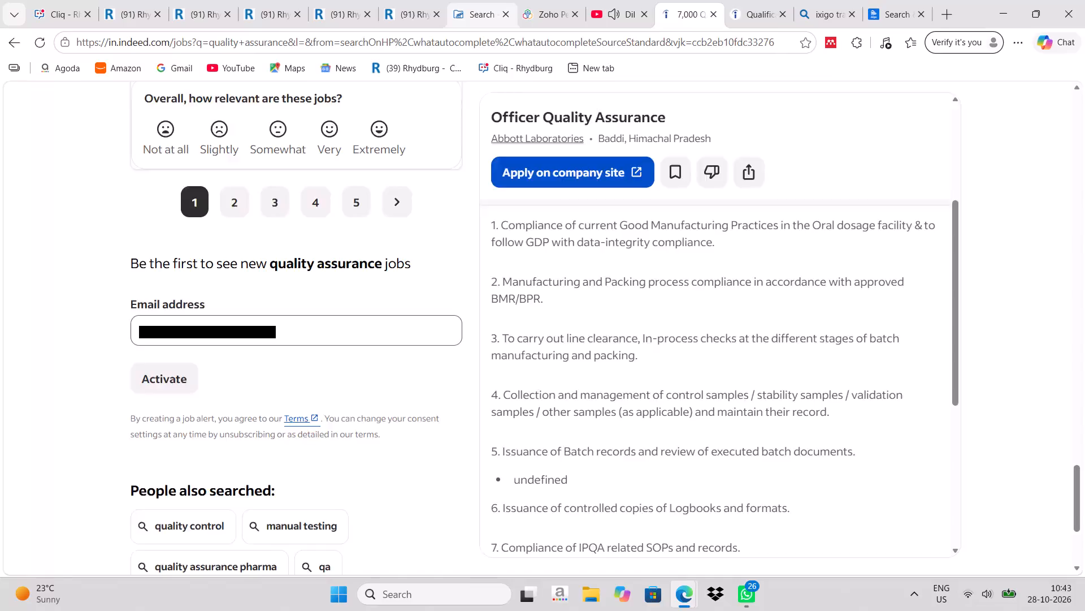
# Close the first of the Rhydburg Caliber browser tabs, the one beside the Cliq tab.
pyautogui.click(474, 8)
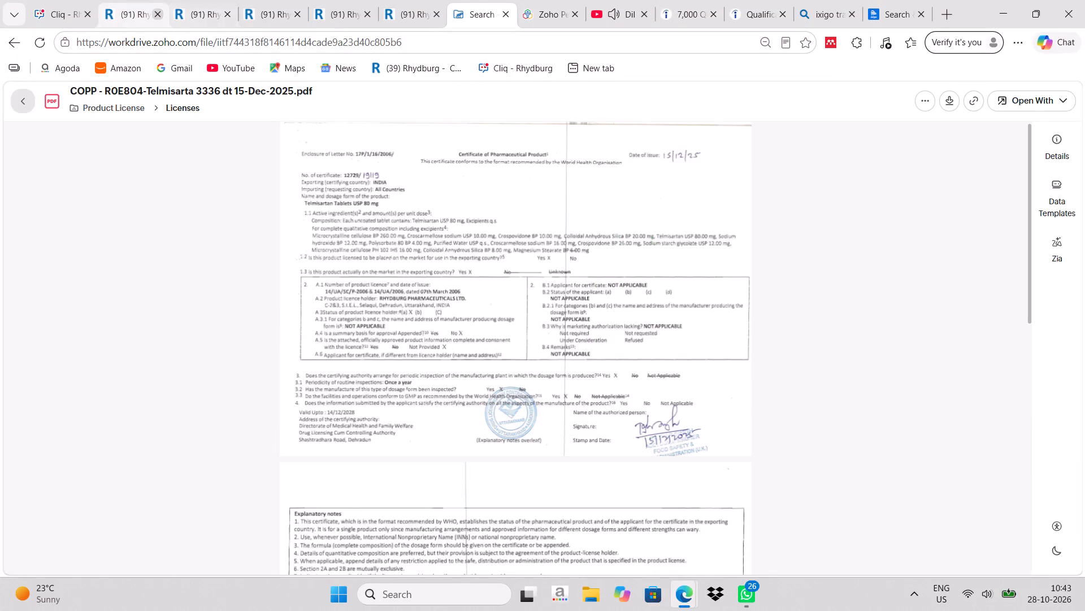
pyautogui.click(155, 10)
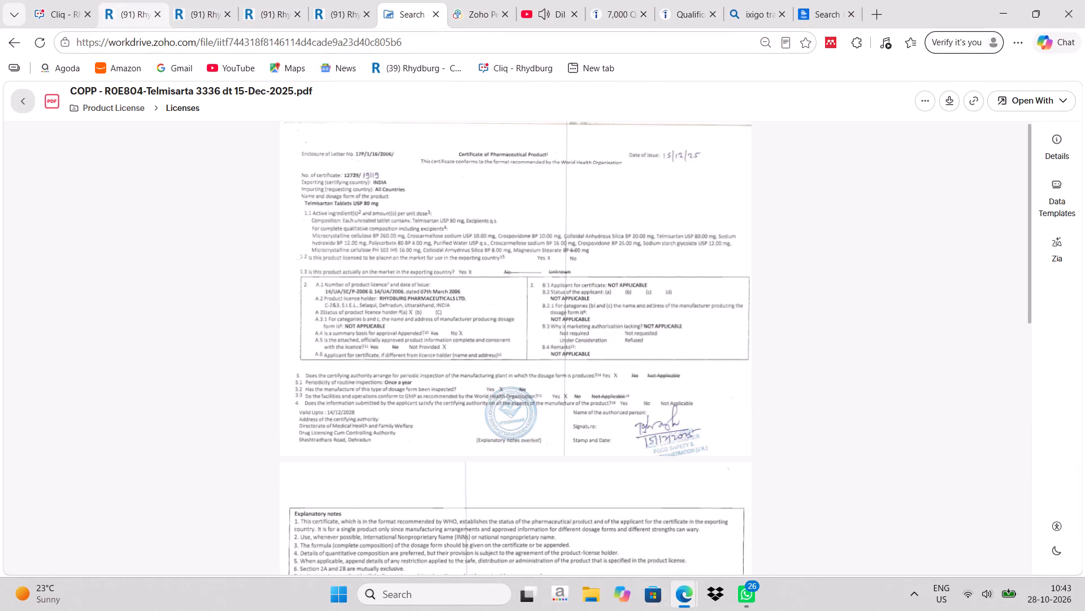
# Copy the product code R0EUTRP508 from the Mali Paracetamol Tablets BP 500 mg row of the Gap Analysis Report.
pyautogui.click(122, 6)
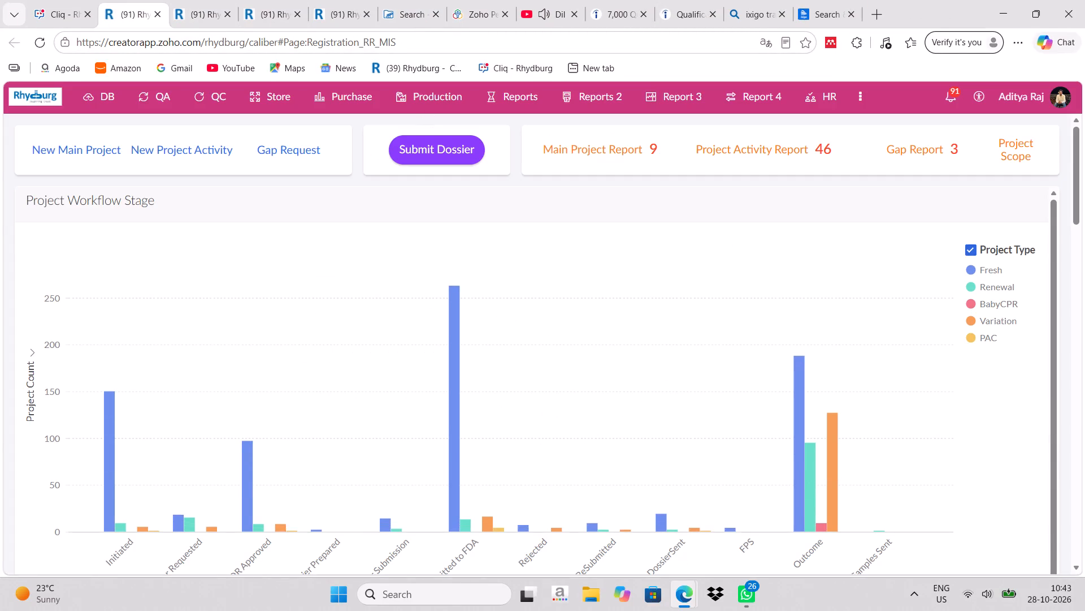
pyautogui.click(201, 12)
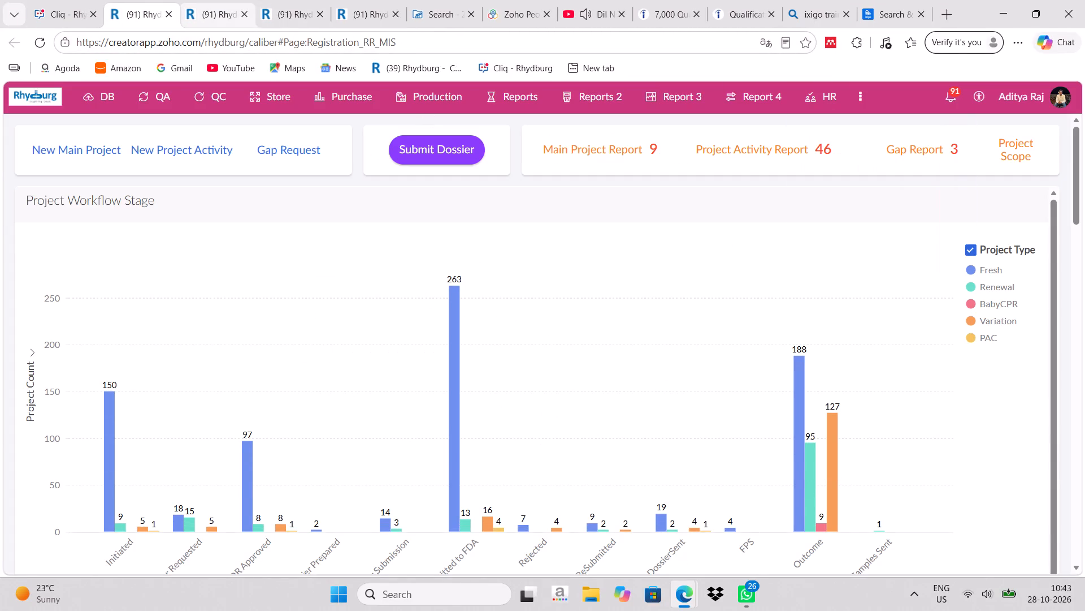
pyautogui.scroll(3, 644, 394)
pyautogui.scroll(-6, 644, 394)
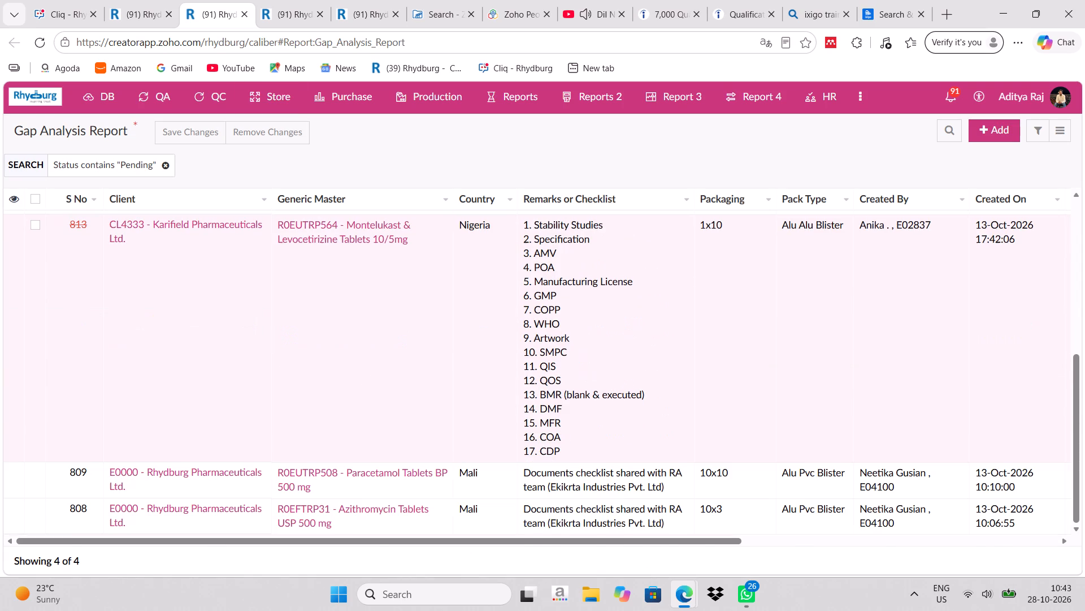
pyautogui.scroll(-2, 644, 394)
pyautogui.moveTo(276, 470); pyautogui.dragTo(337, 476)
pyautogui.click(370, 423)
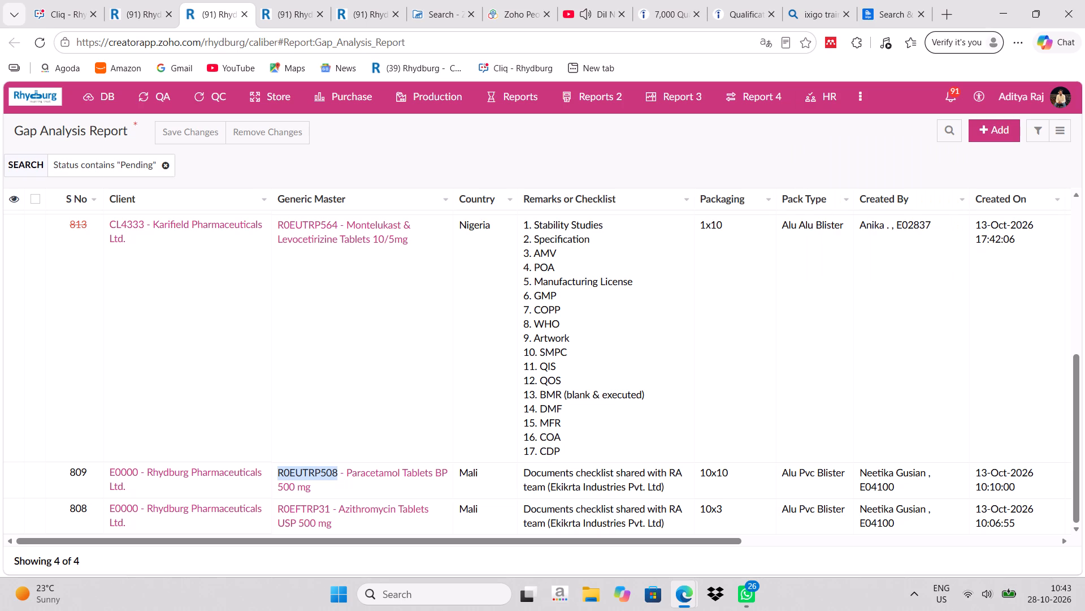
pyautogui.rightClick(298, 476)
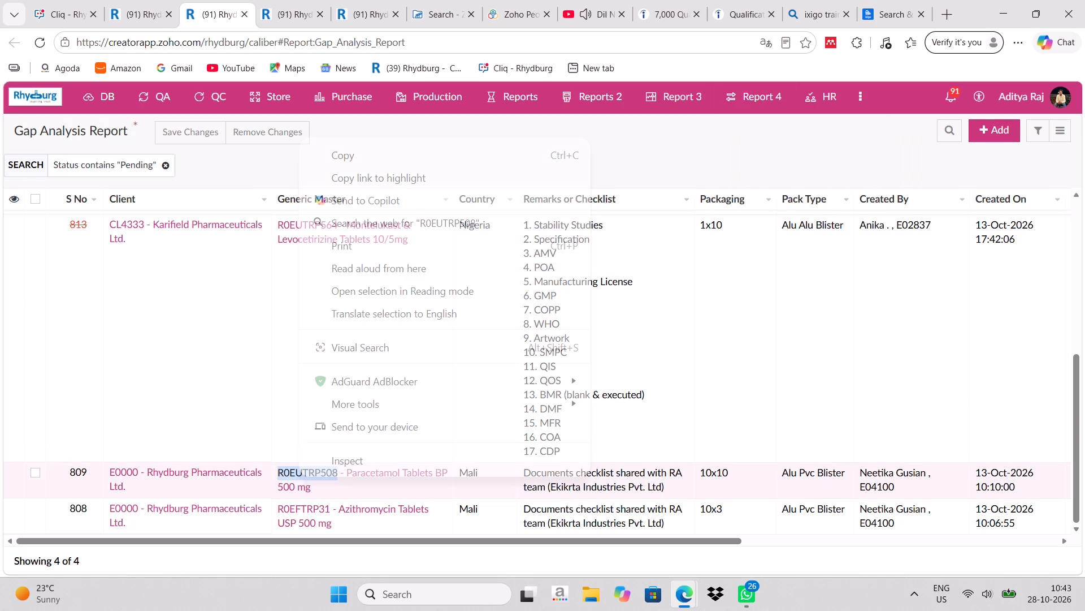
pyautogui.click(352, 152)
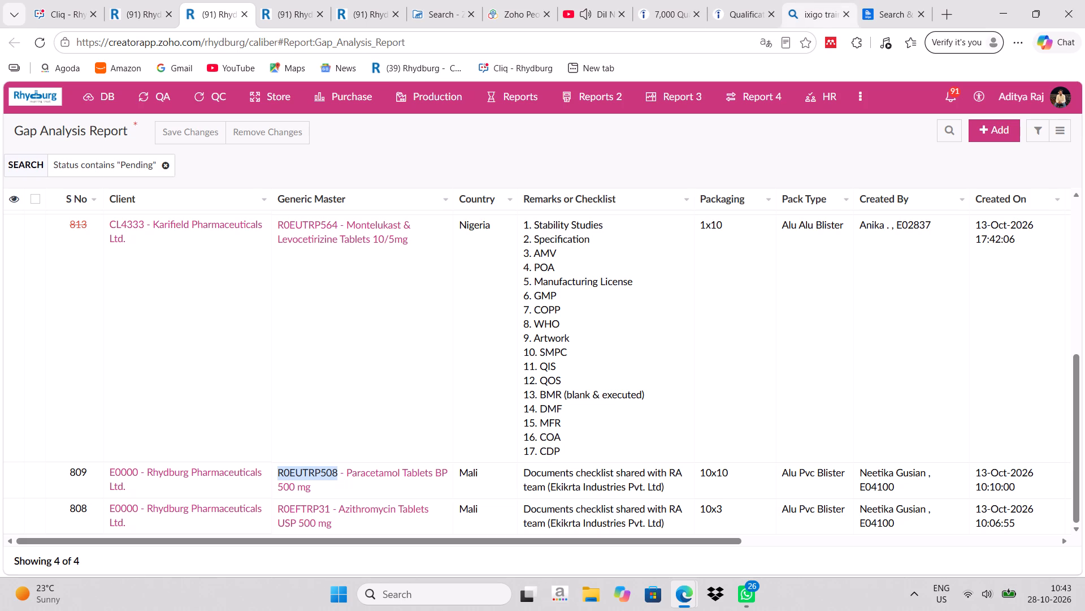
# Close the Indeed job vacancies and job application tabs, leaving the application without saving.
pyautogui.click(698, 14)
pyautogui.click(698, 14)
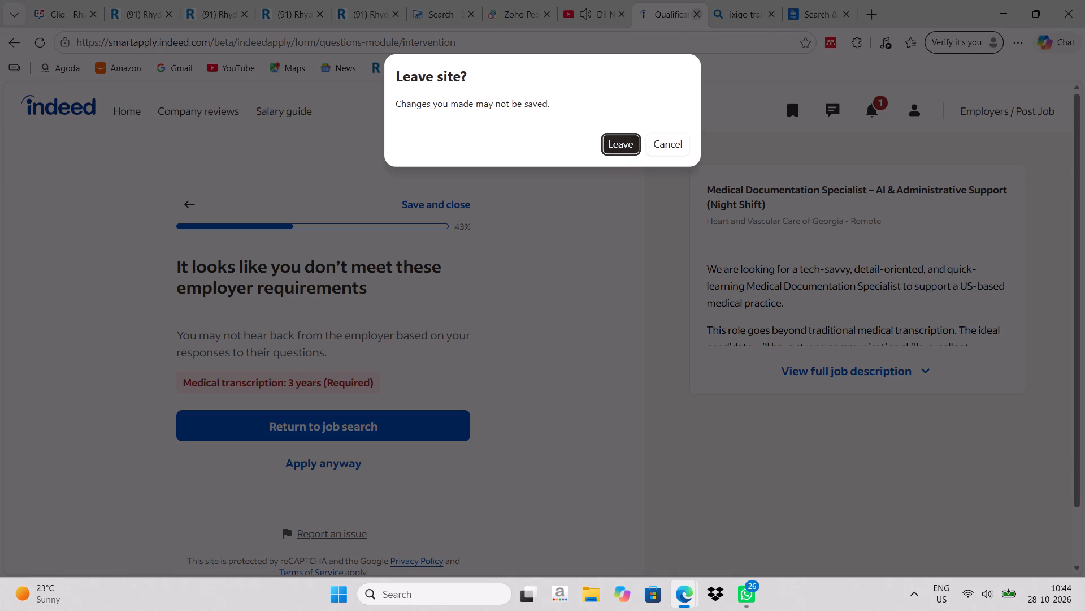
pyautogui.click(630, 144)
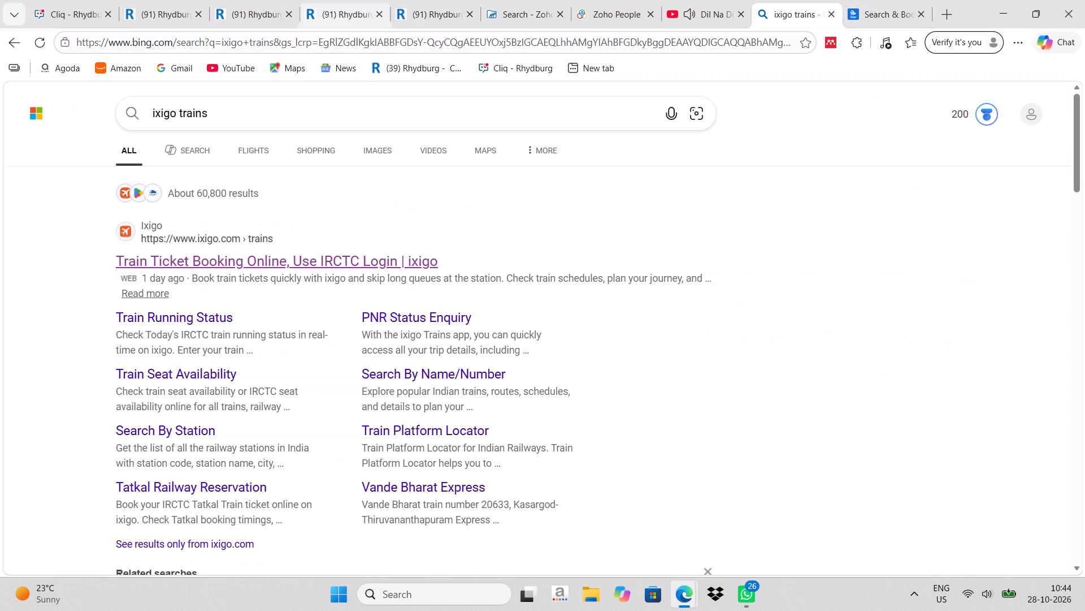
# Go back to the WorkDrive PDF search and search for R0EUTRP508 instead of R0E804.
pyautogui.click(521, 13)
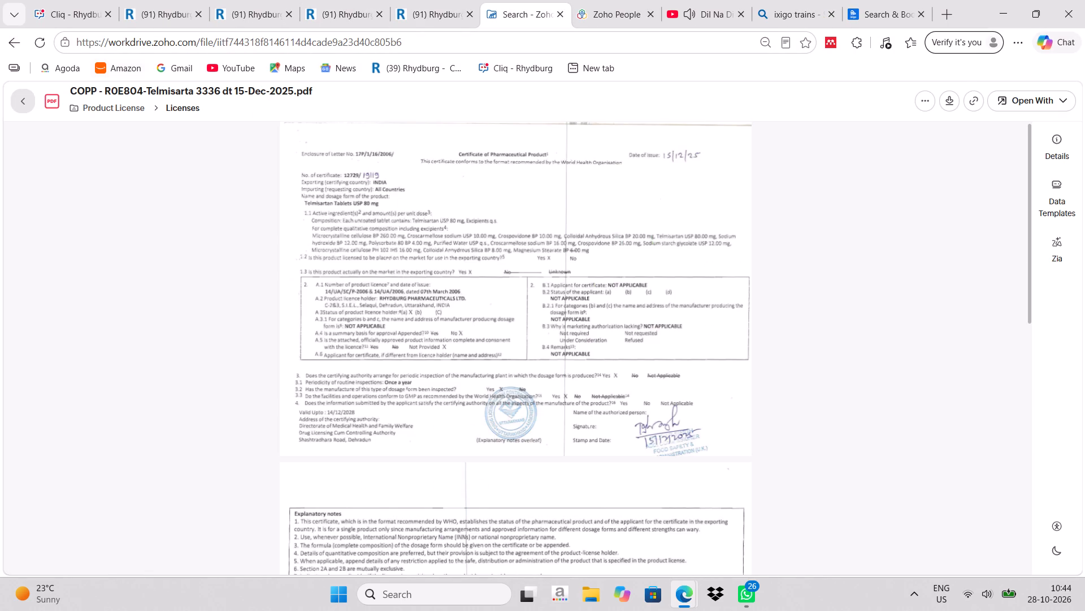
pyautogui.click(9, 41)
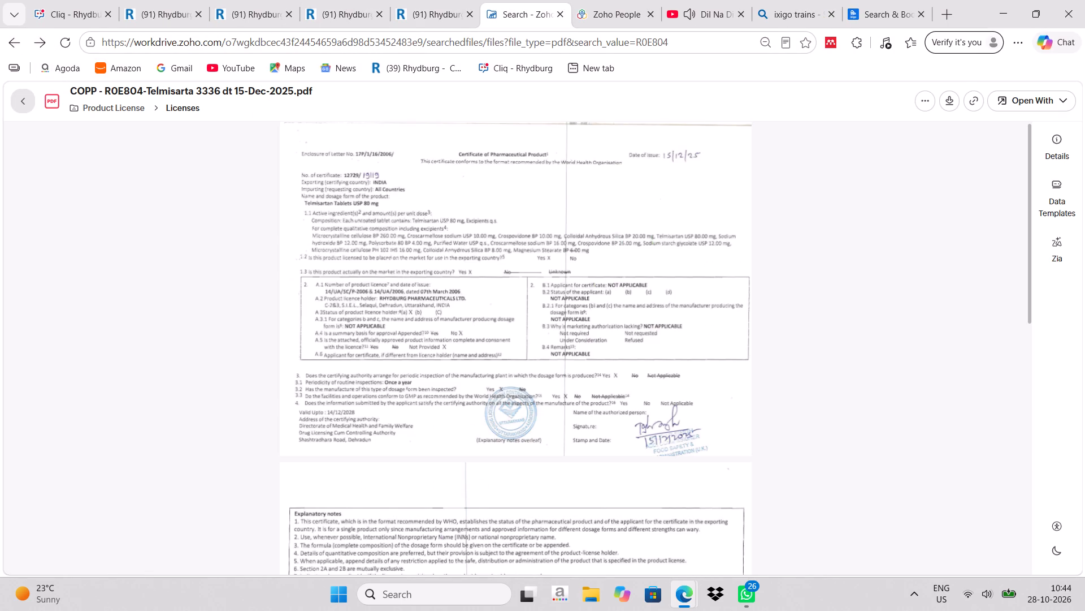
pyautogui.moveTo(316, 96); pyautogui.dragTo(314, 96)
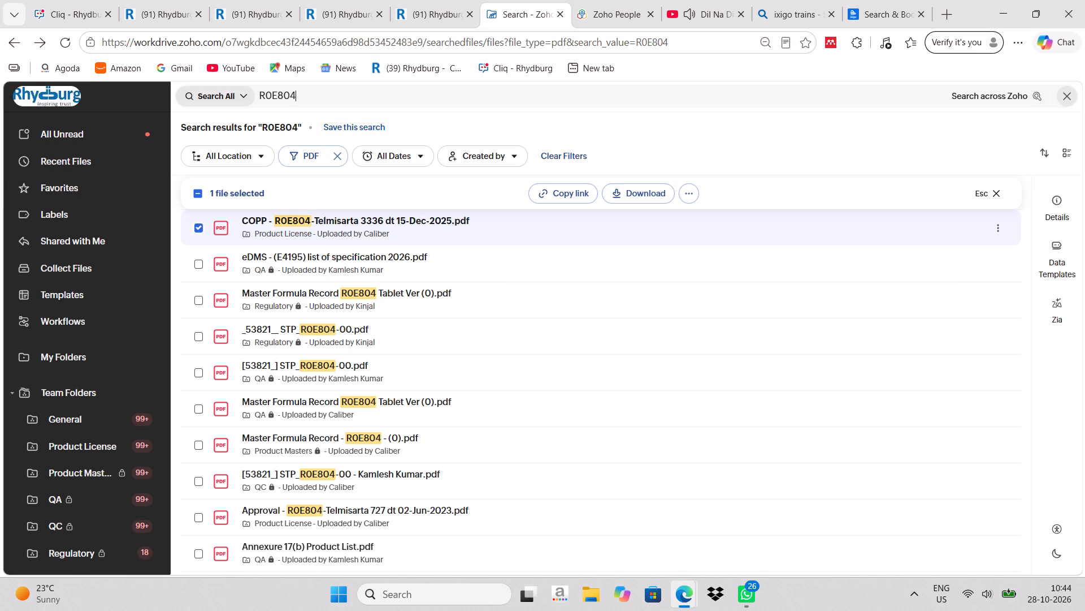
pyautogui.moveTo(314, 96); pyautogui.dragTo(254, 93)
pyautogui.hotkey('ctrl', 'v')
pyautogui.press('Return')
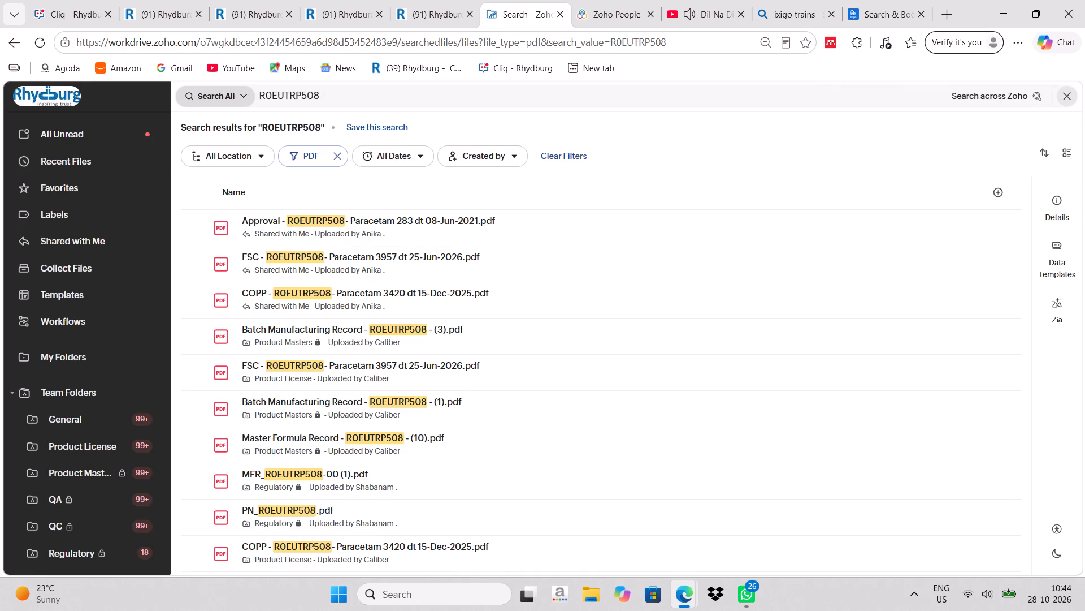
# Show the window beside the Document checklist and look through the R0EUTRP508 PDFs for the required registration documents.
pyautogui.click(1036, 3)
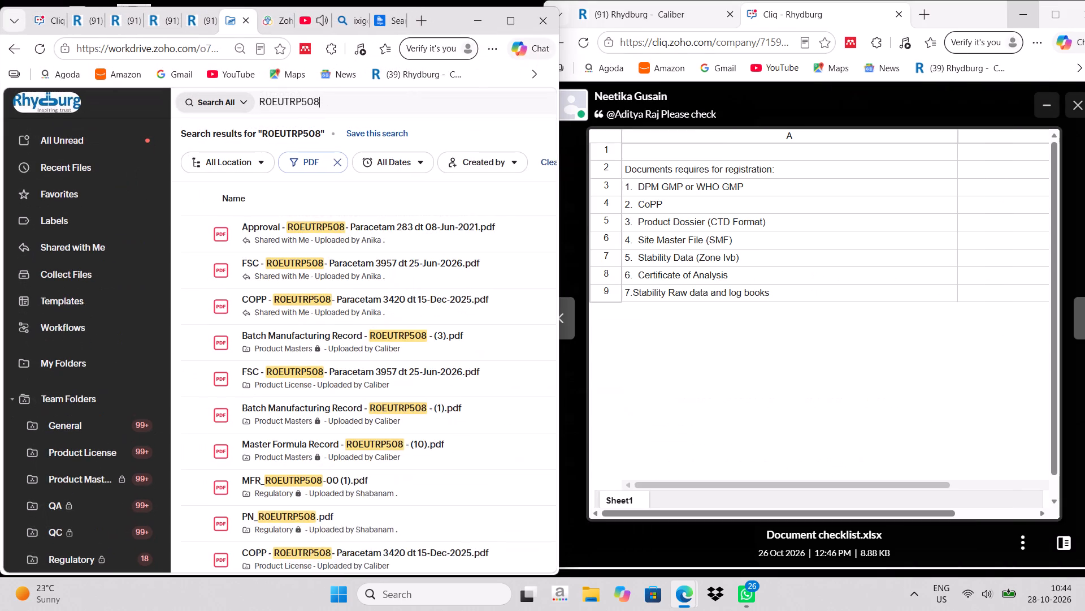
pyautogui.scroll(2, 759, 239)
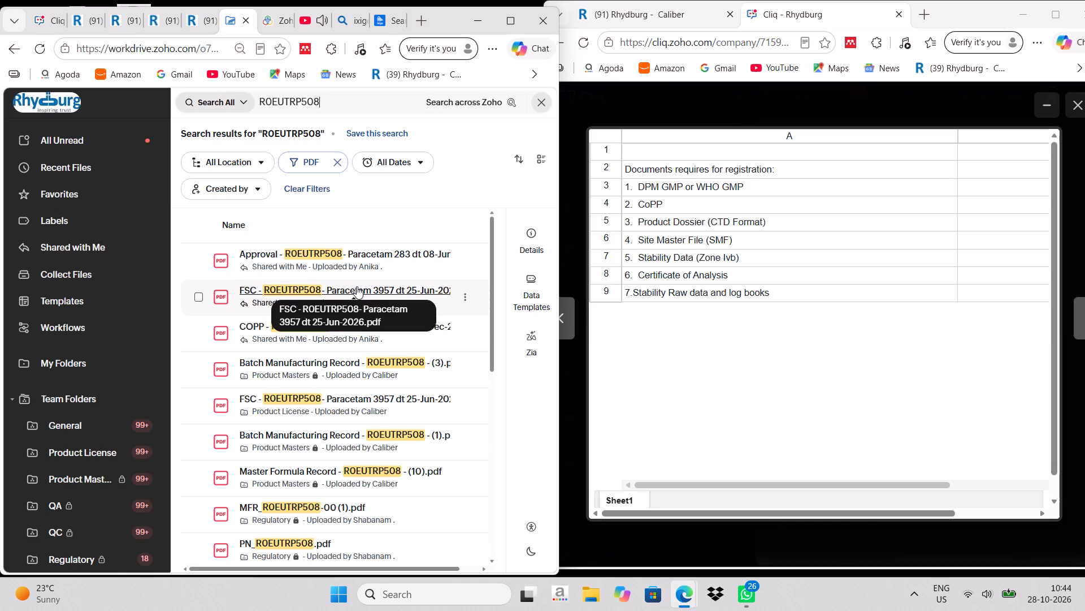
pyautogui.scroll(-11, 398, 429)
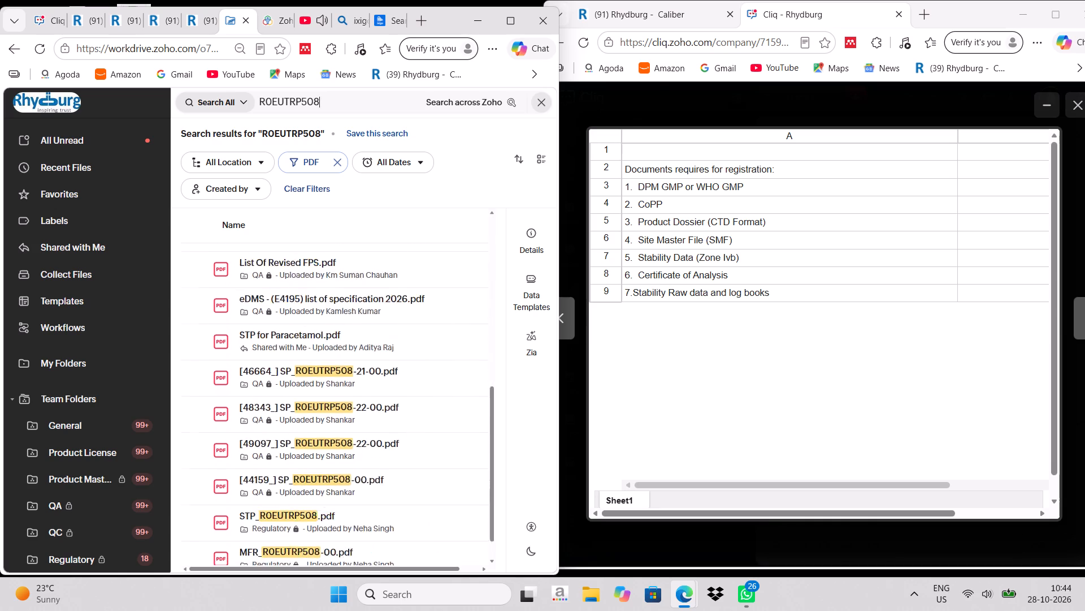
pyautogui.rightClick(398, 429)
pyautogui.scroll(-14, 398, 429)
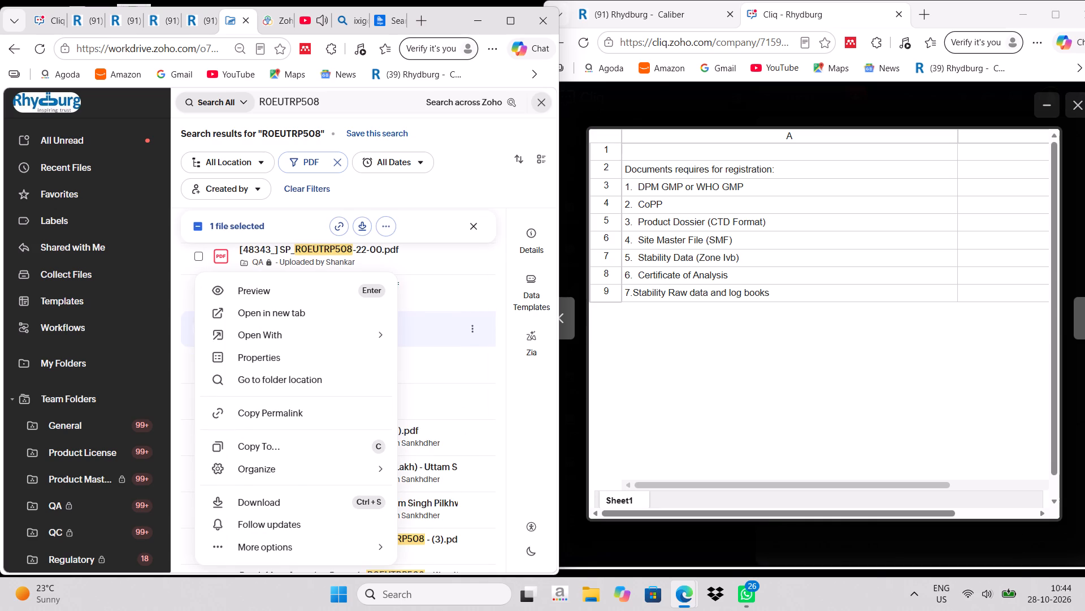
pyautogui.click(516, 434)
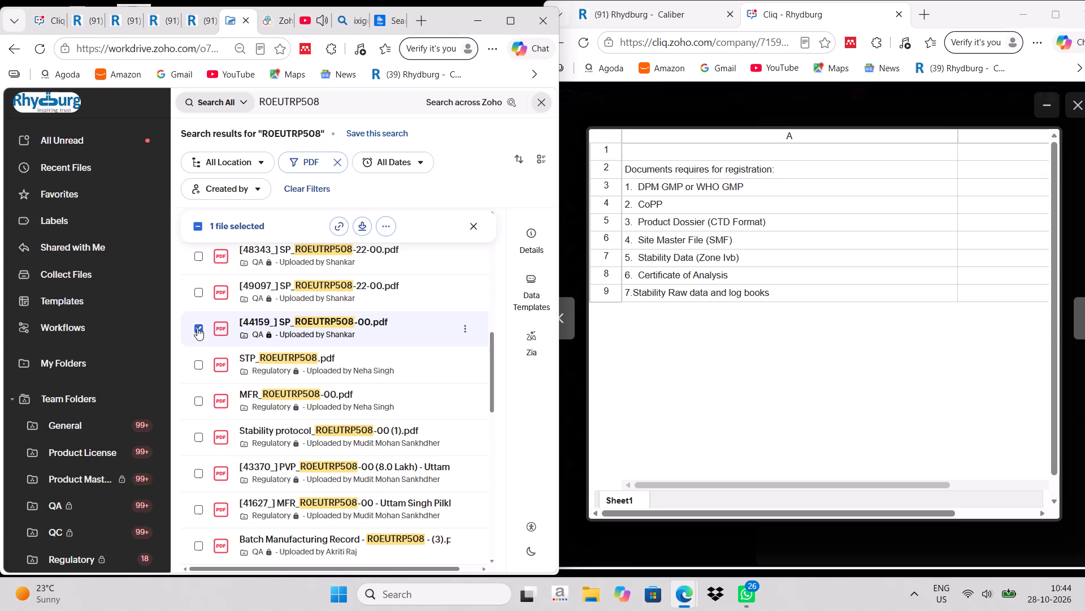
pyautogui.click(197, 328)
pyautogui.scroll(-4, 499, 424)
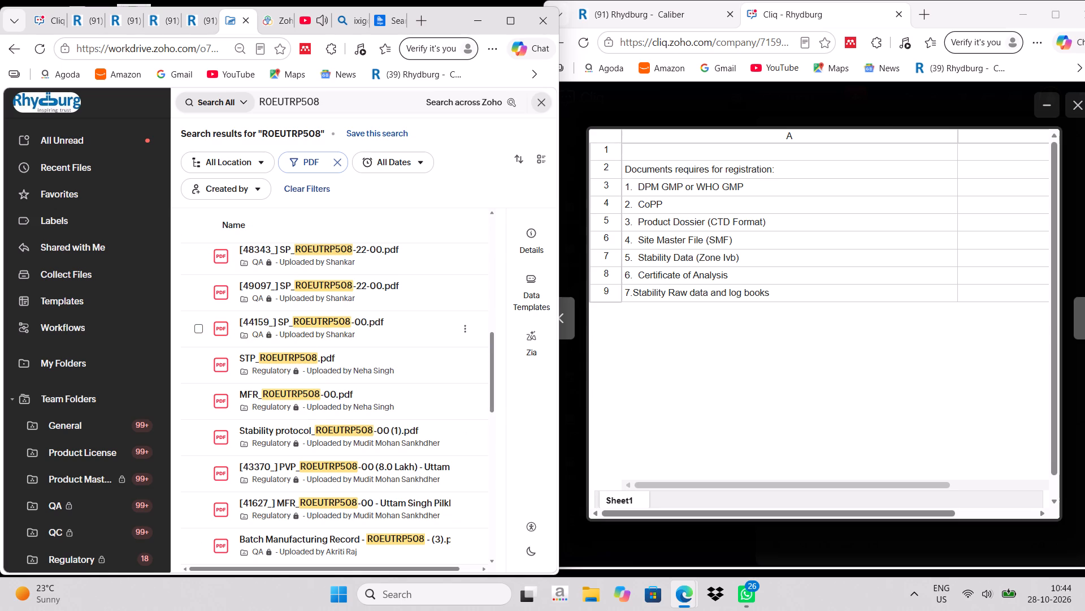
pyautogui.moveTo(494, 398); pyautogui.dragTo(494, 554)
pyautogui.scroll(-5, 501, 424)
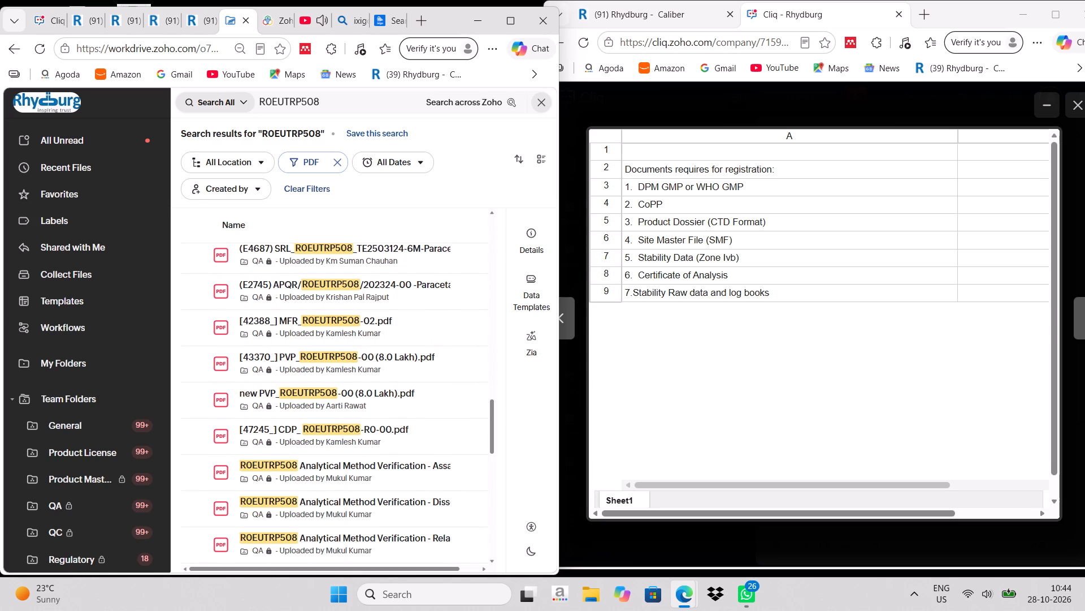
pyautogui.moveTo(492, 434); pyautogui.dragTo(489, 551)
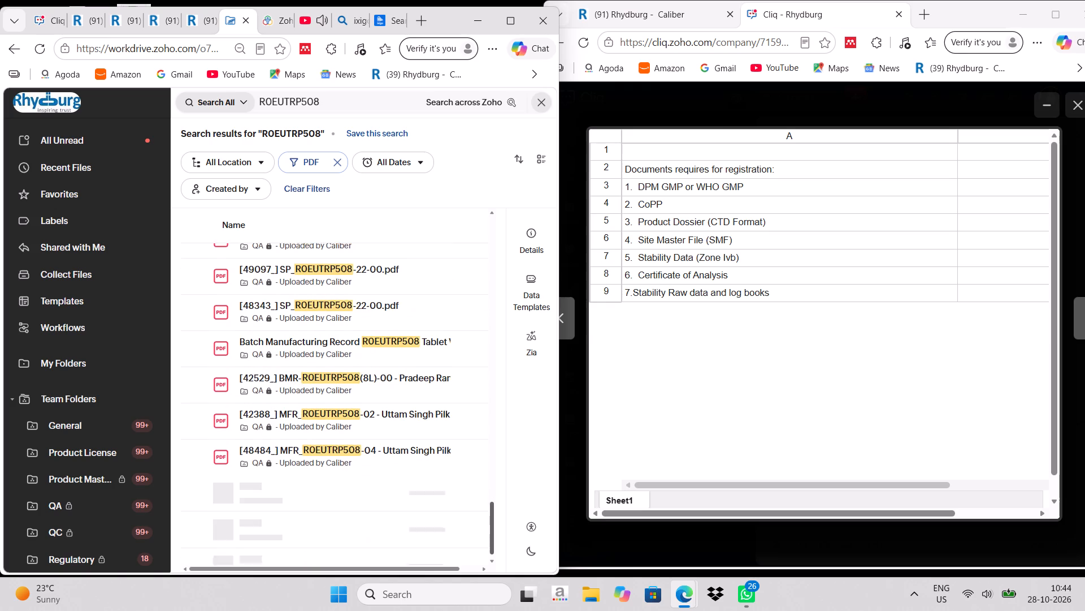
pyautogui.moveTo(489, 551); pyautogui.dragTo(488, 566)
pyautogui.moveTo(492, 468); pyautogui.dragTo(492, 583)
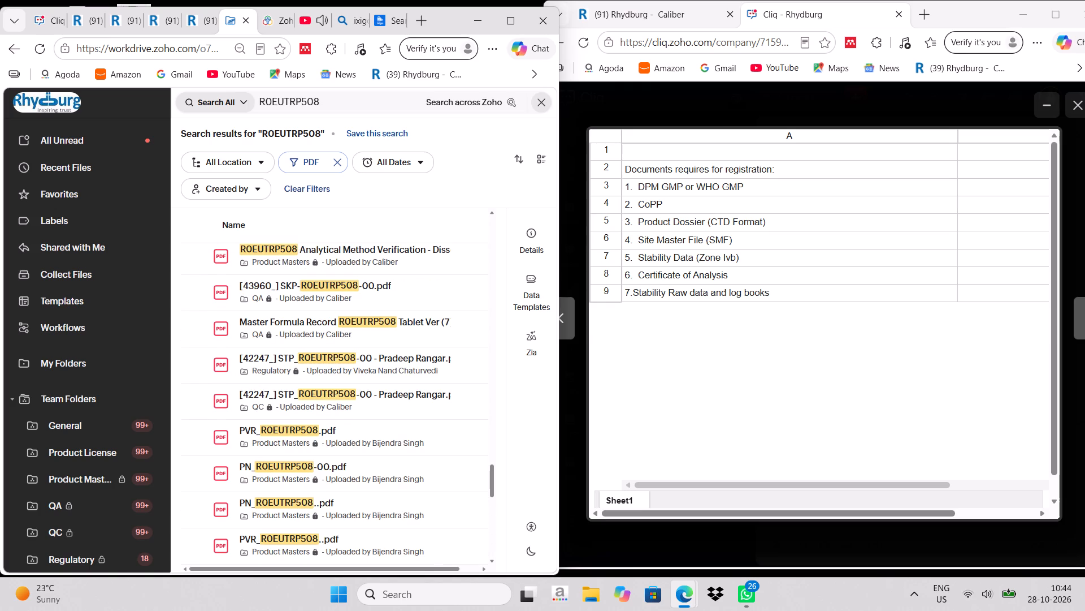
pyautogui.moveTo(491, 474); pyautogui.dragTo(485, 544)
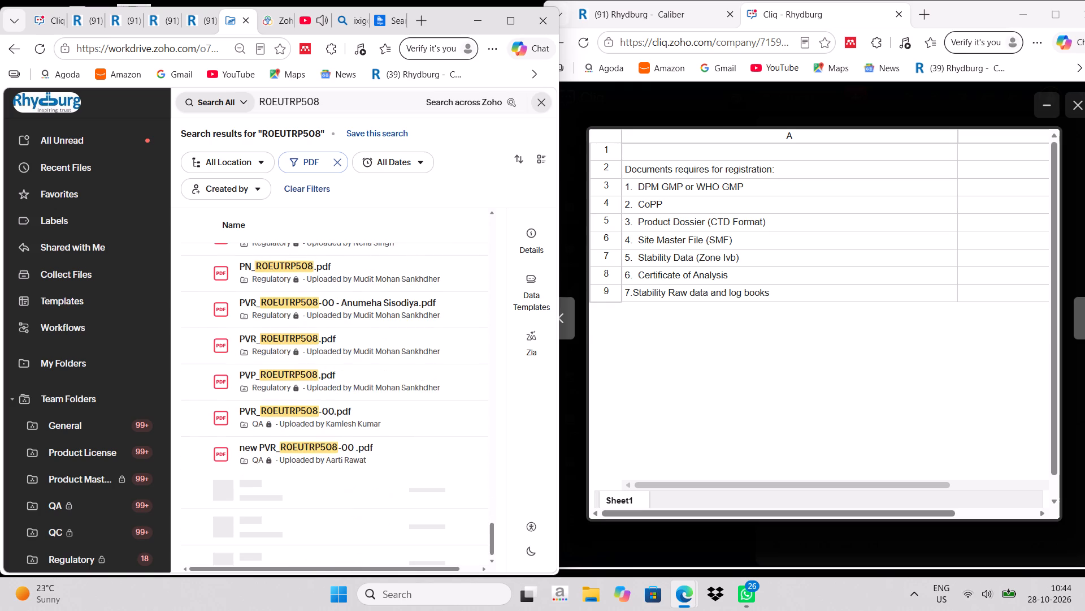
# Open the Cliq chat with the frequent contact who was sent the R0PSP6295-02 PDF and check the latest messages.
pyautogui.click(45, 20)
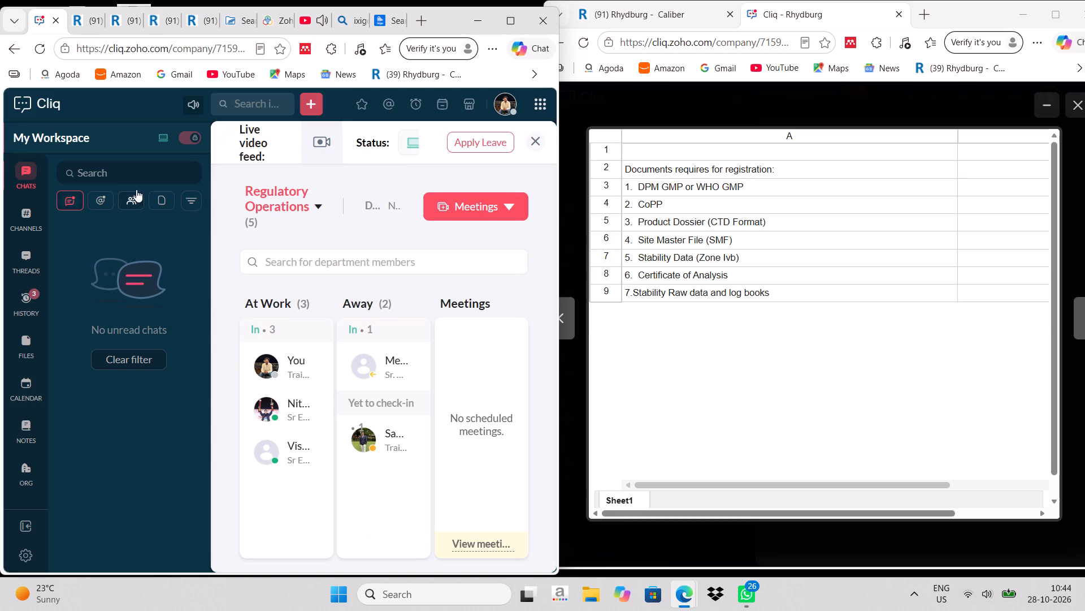
pyautogui.click(230, 103)
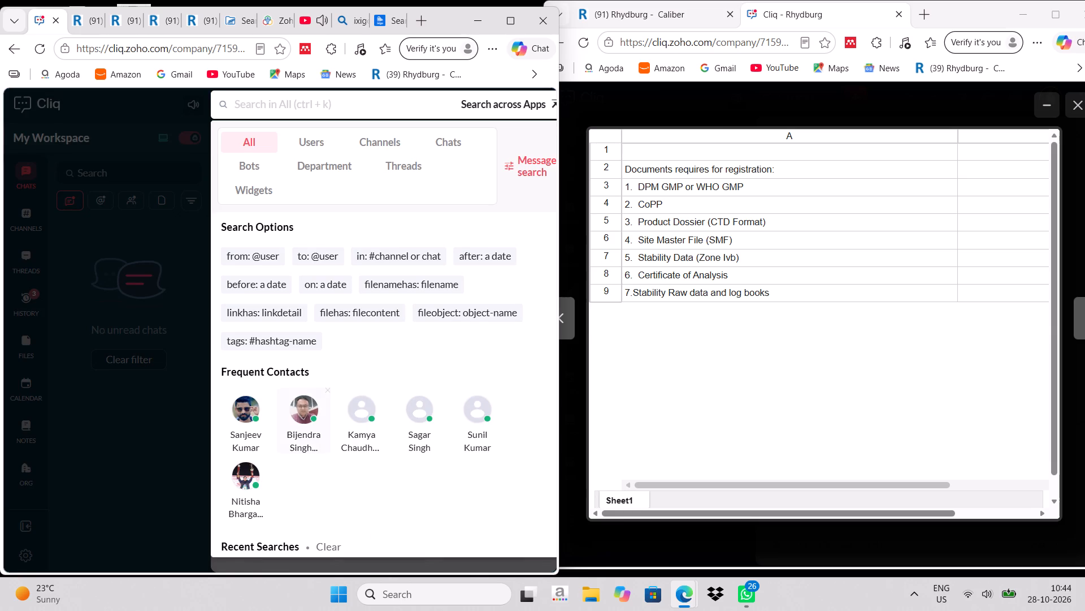
pyautogui.click(418, 407)
pyautogui.scroll(-5, 416, 400)
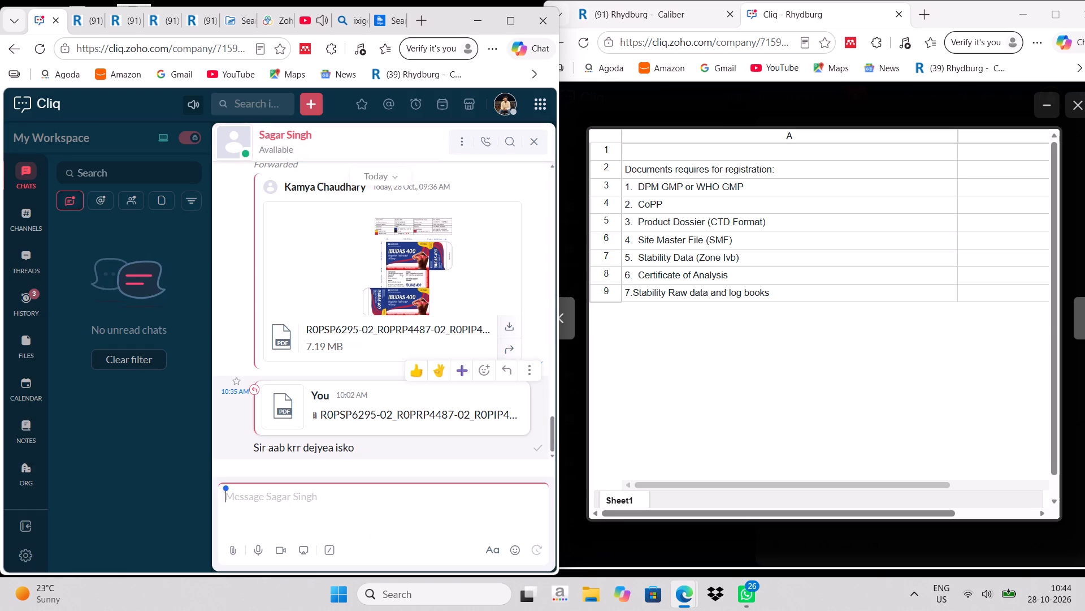
pyautogui.click(237, 16)
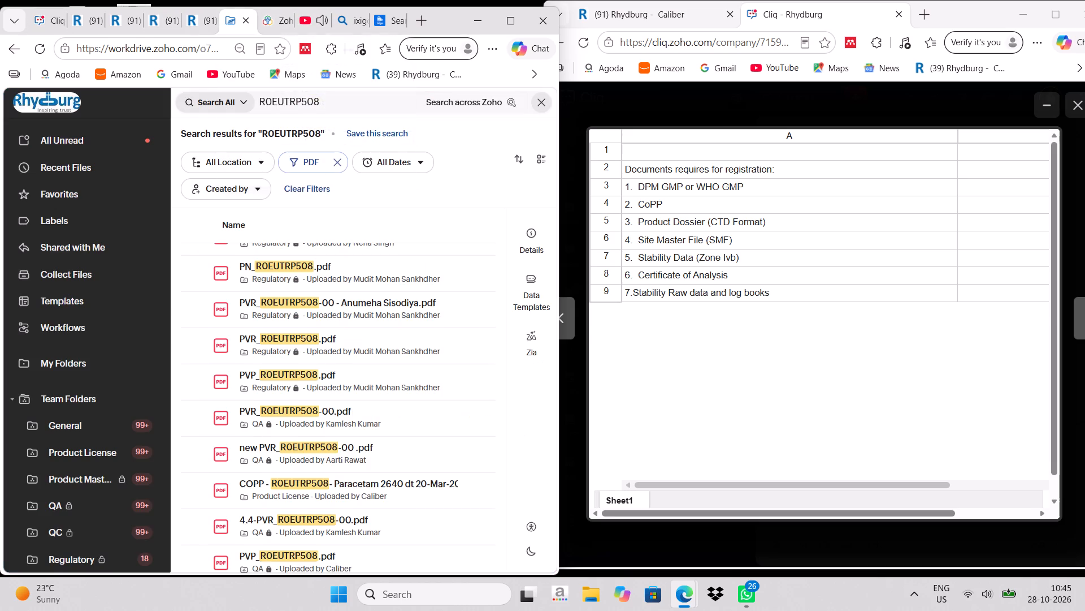
pyautogui.scroll(-11, 392, 377)
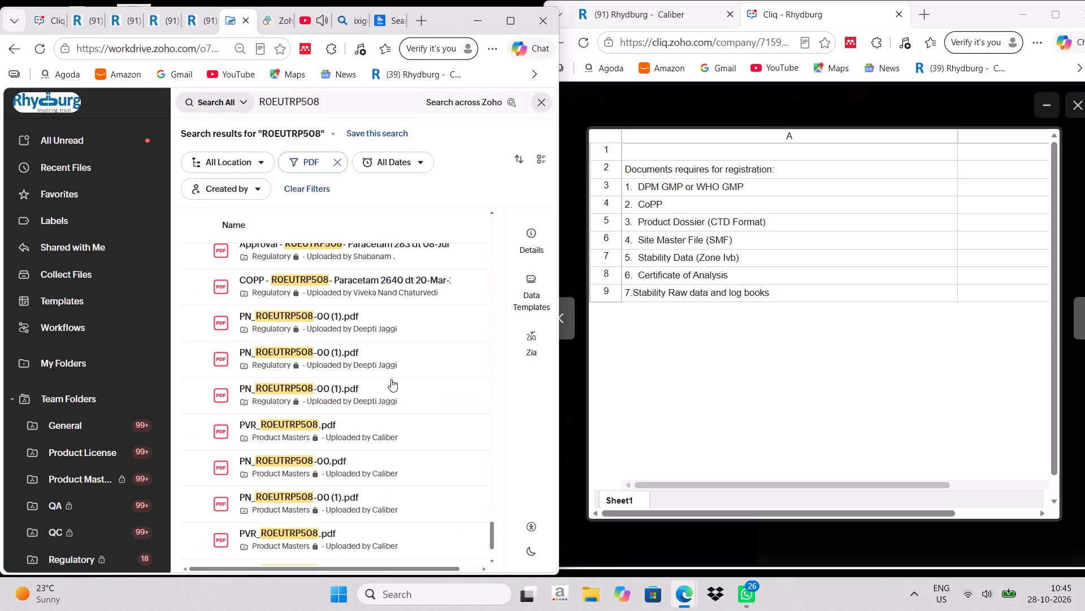
pyautogui.scroll(-12, 391, 379)
pyautogui.rightClick(391, 379)
pyautogui.scroll(-7, 391, 379)
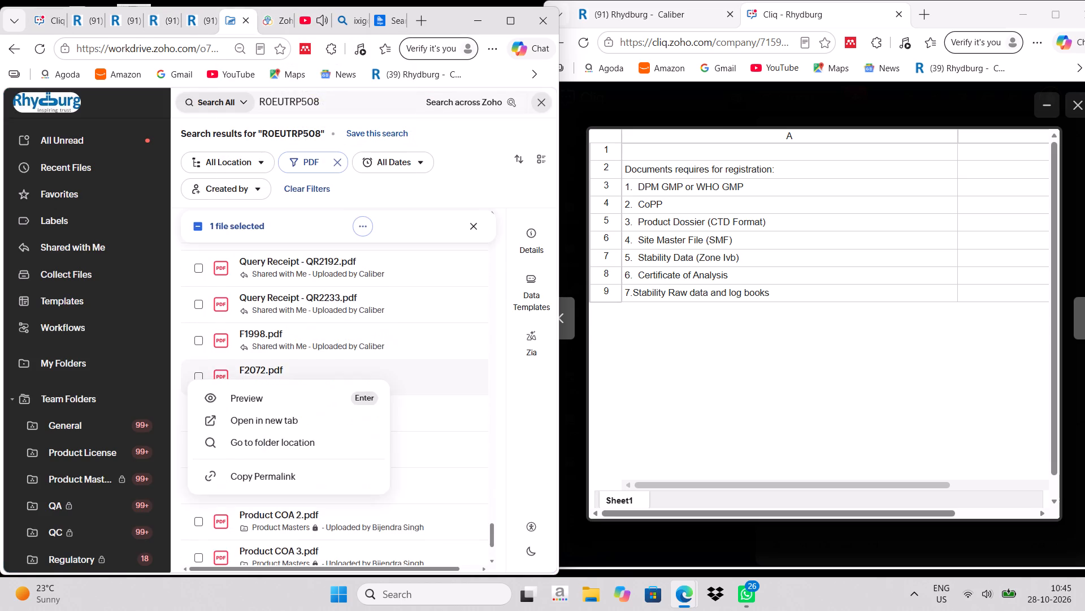
pyautogui.scroll(-7, 391, 379)
pyautogui.click(519, 408)
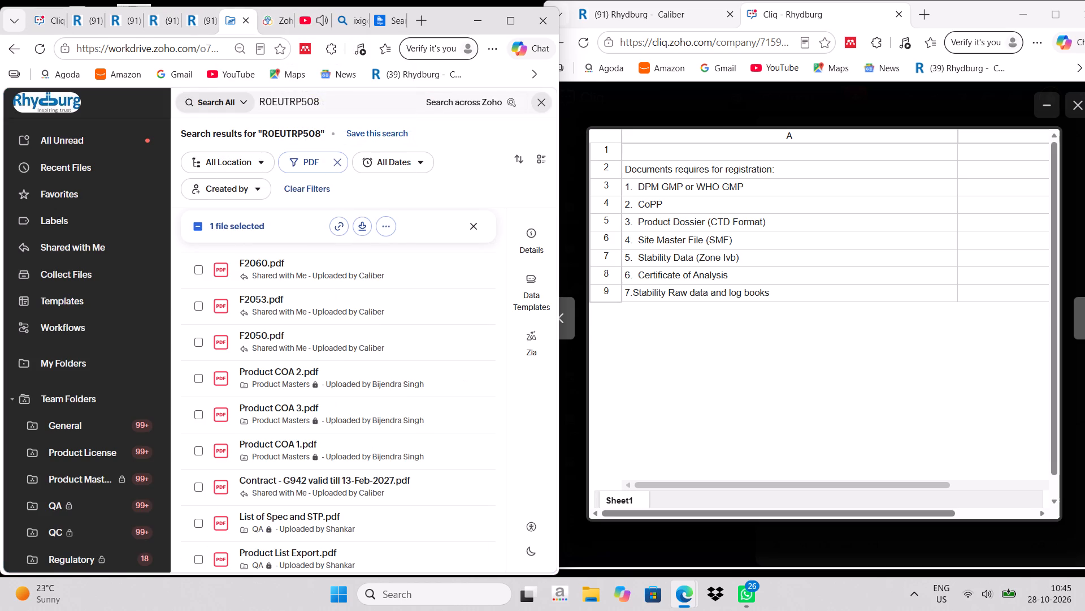
pyautogui.scroll(-12, 329, 436)
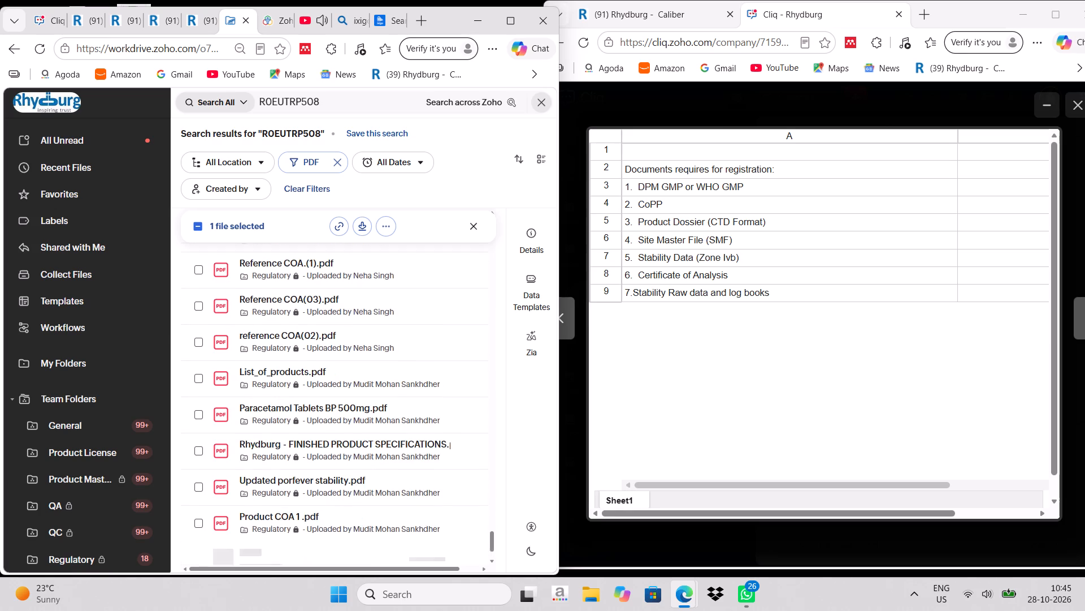
pyautogui.scroll(-14, 329, 442)
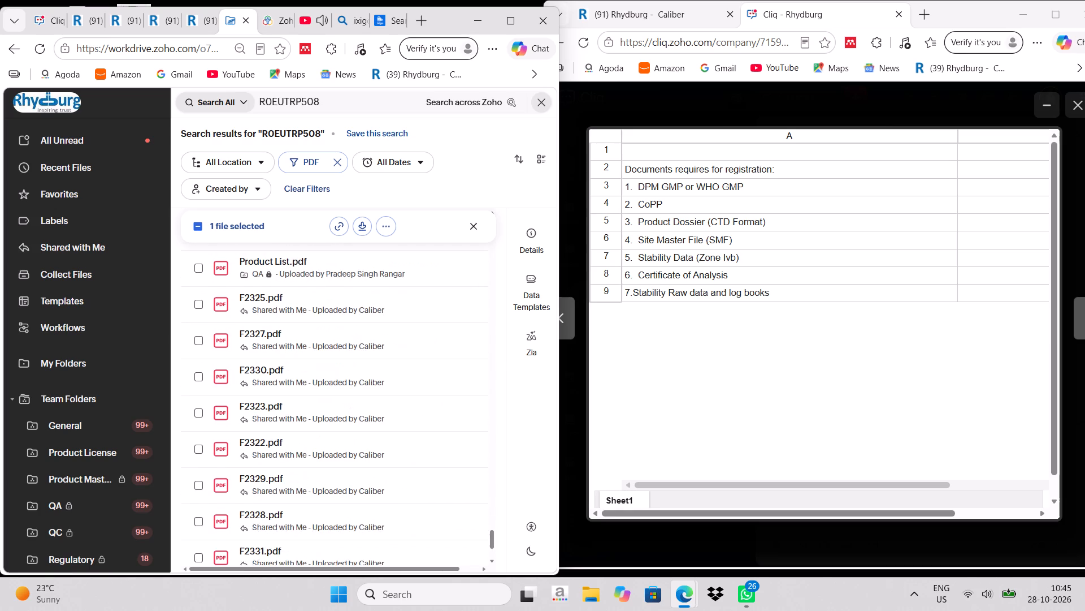
pyautogui.scroll(-7, 329, 442)
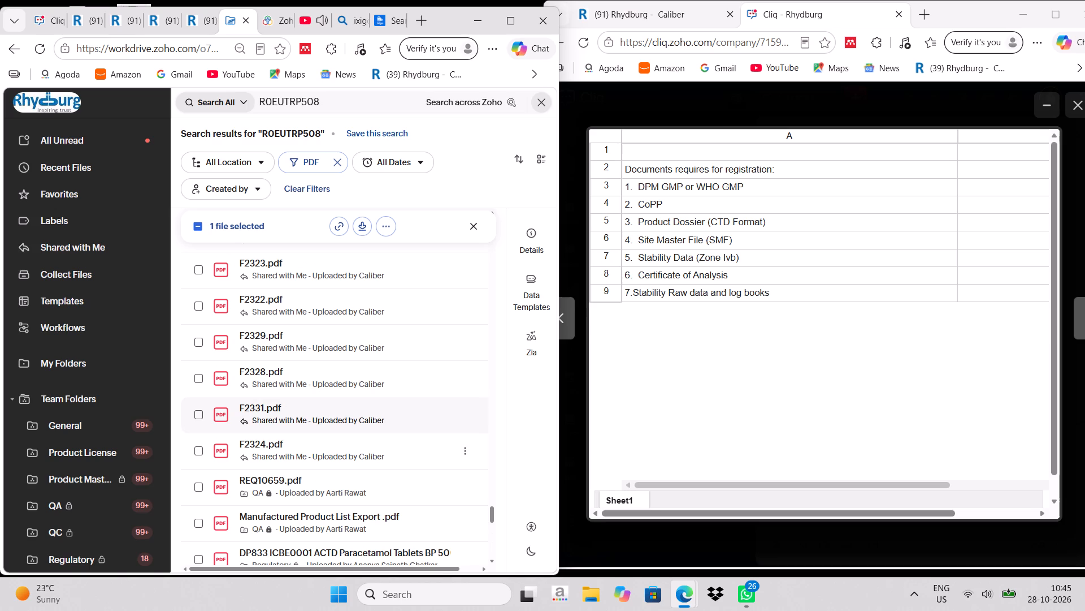
# Check the pending Mali entries in the Gap Analysis Report, keeping the window beside the registration checklist.
pyautogui.click(185, 13)
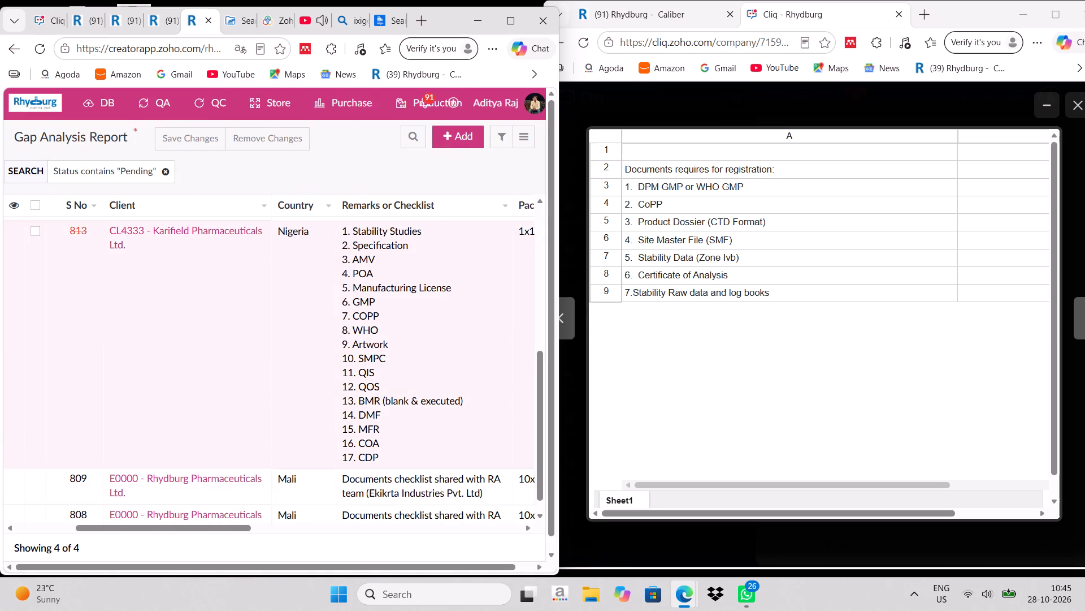
pyautogui.scroll(-2, 341, 455)
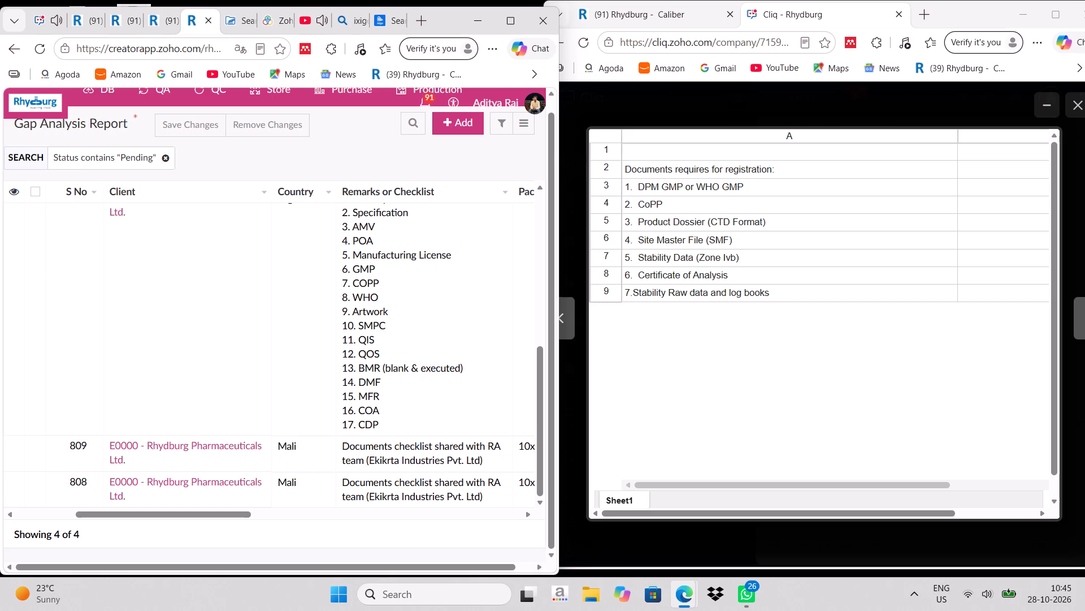
pyautogui.moveTo(444, 20); pyautogui.dragTo(441, 16)
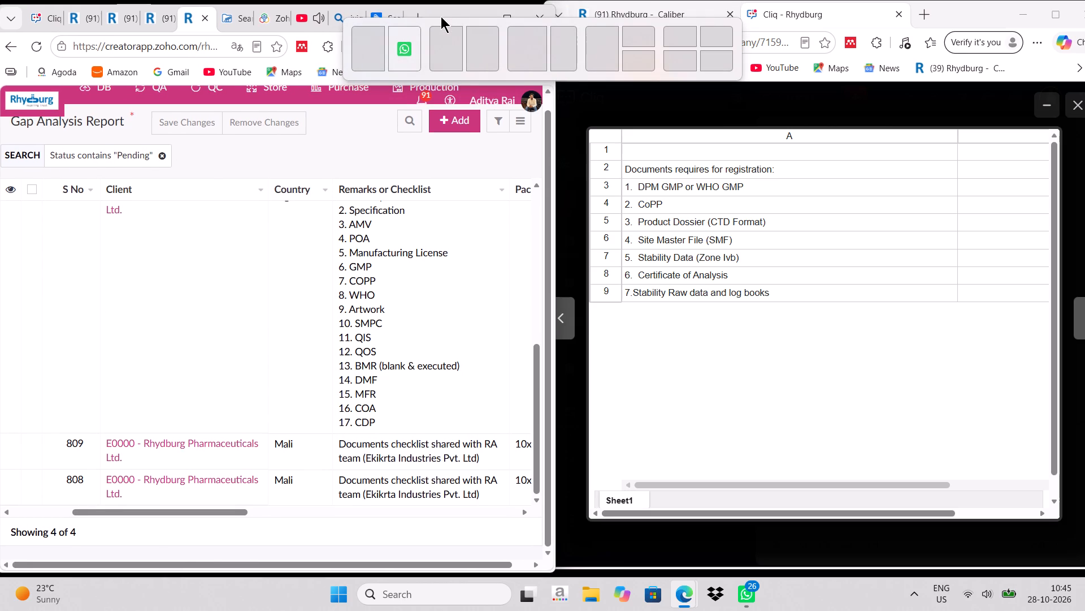
pyautogui.moveTo(441, 16); pyautogui.dragTo(446, 11)
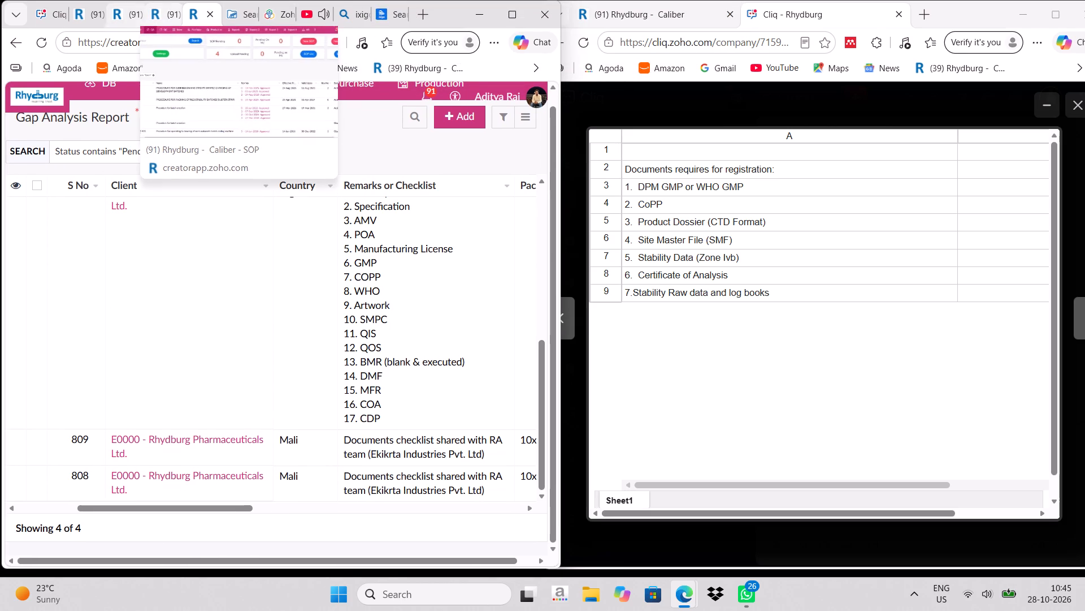
# Open the QA Change Control MIS page in Caliber and search the change controls for a Ref containing 9941.
pyautogui.click(88, 14)
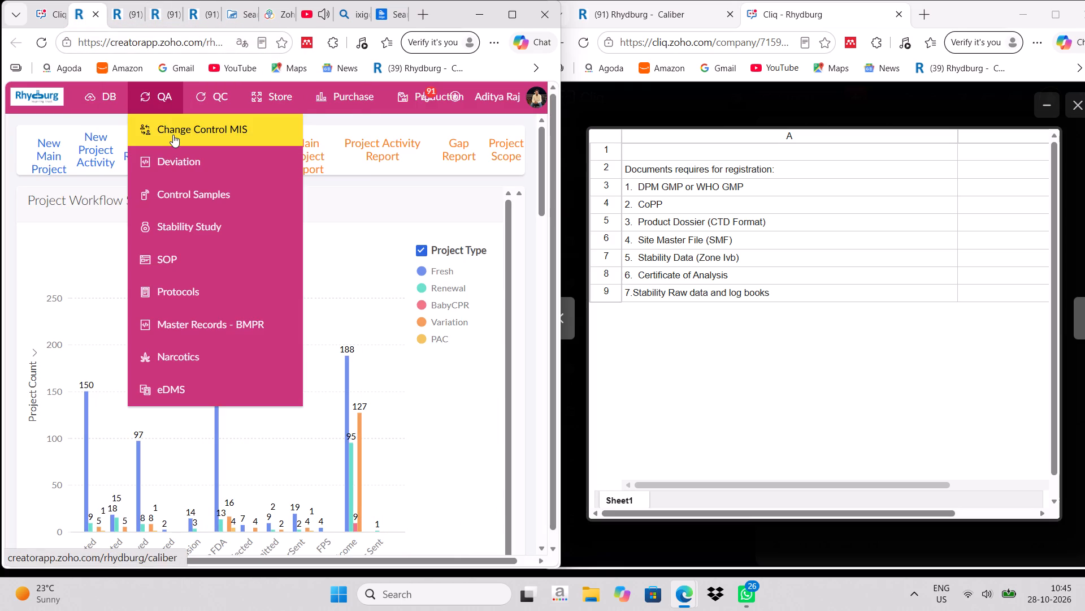
pyautogui.click(176, 131)
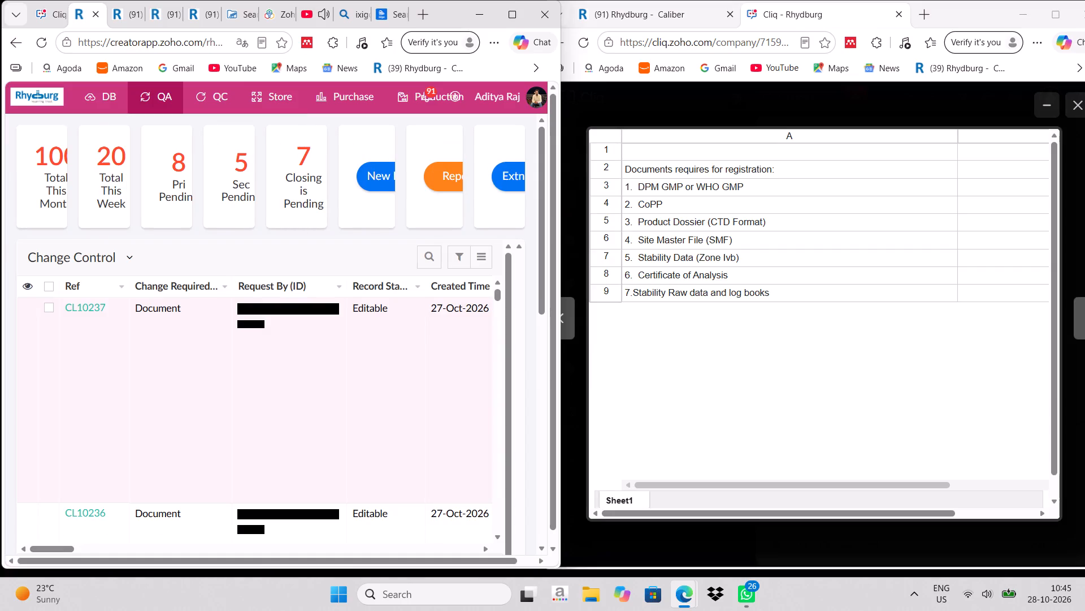
pyautogui.click(76, 284)
pyautogui.click(80, 305)
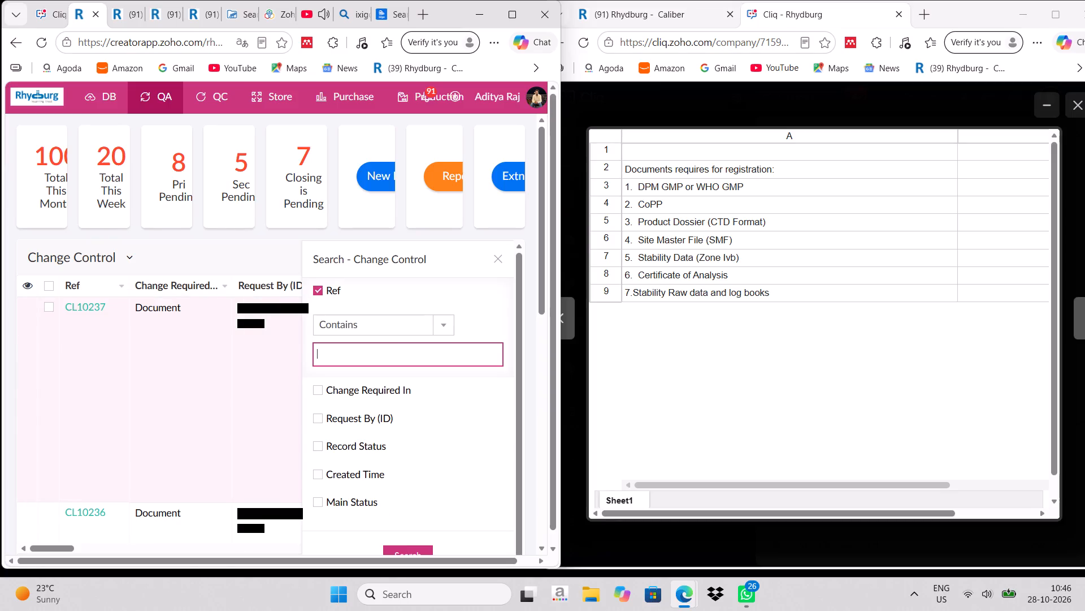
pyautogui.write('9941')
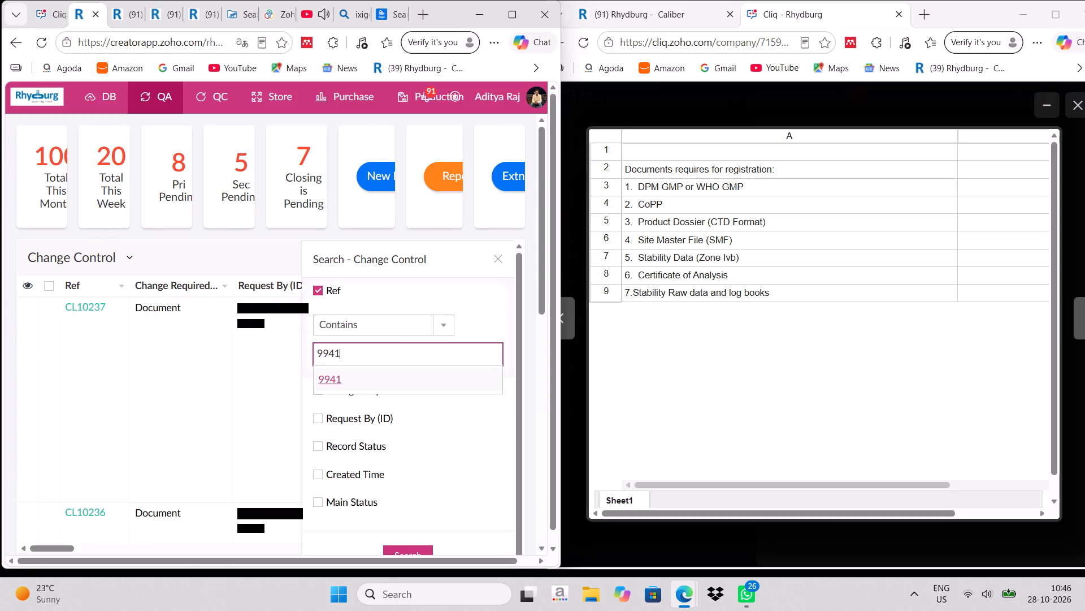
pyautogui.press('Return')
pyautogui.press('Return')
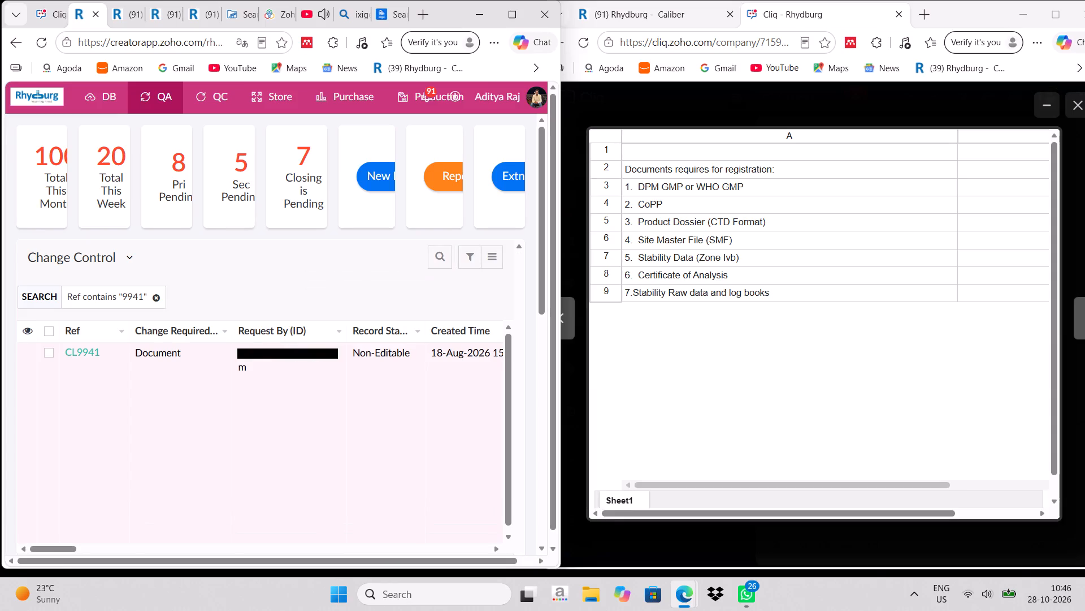
# Review change control CL9941, comparing its current and new suggested states and checking its evaluation and closing status.
pyautogui.hscroll(-13, 158, 429)
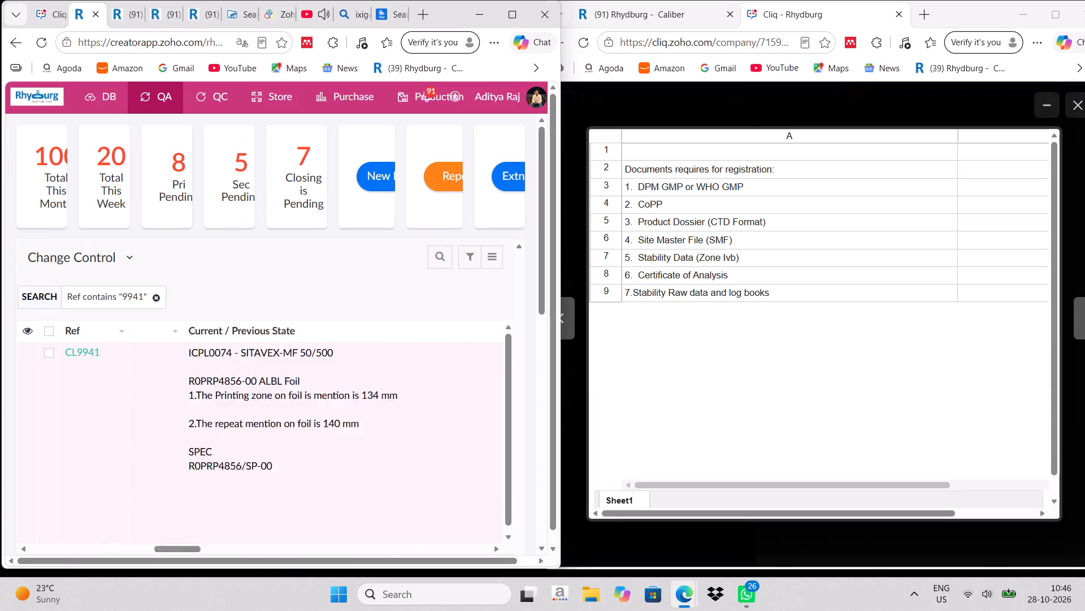
pyautogui.hscroll(-2, 158, 429)
pyautogui.hscroll(5, 158, 429)
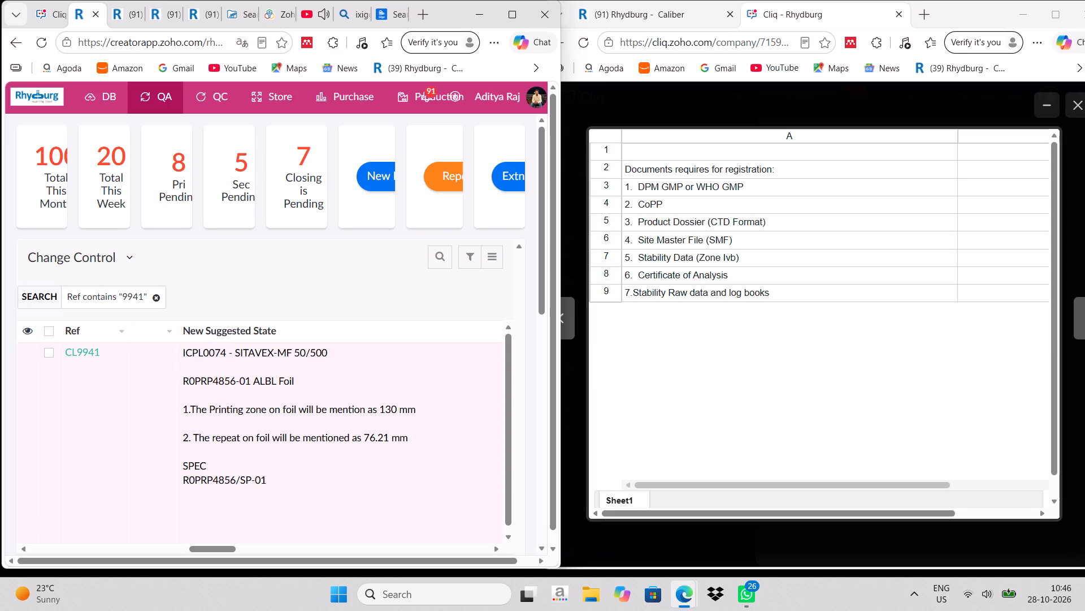
pyautogui.hscroll(6, 158, 429)
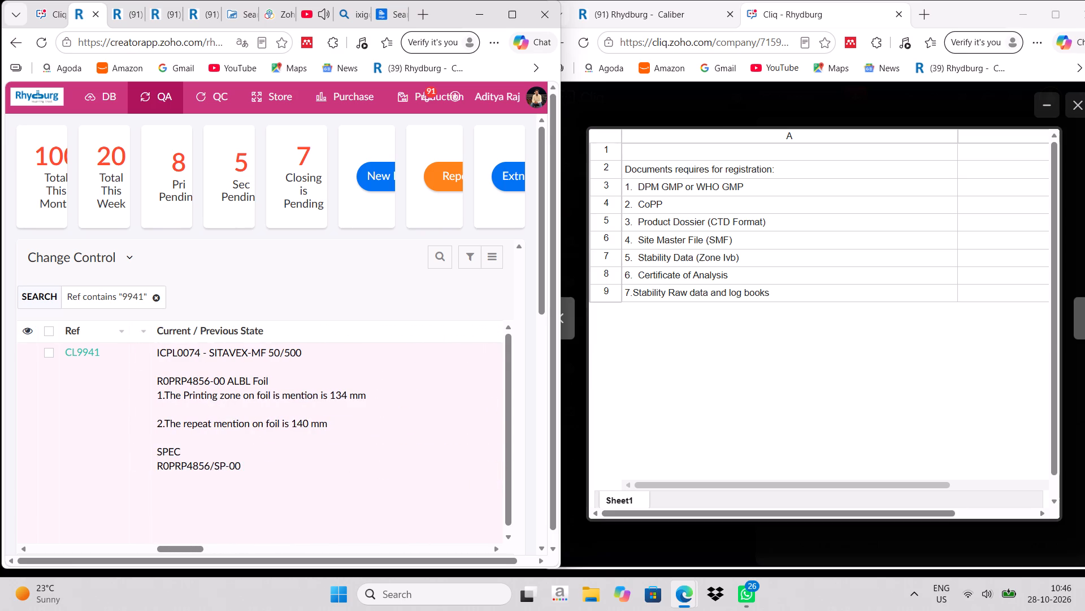
pyautogui.hscroll(3, 158, 429)
pyautogui.hscroll(-1, 158, 429)
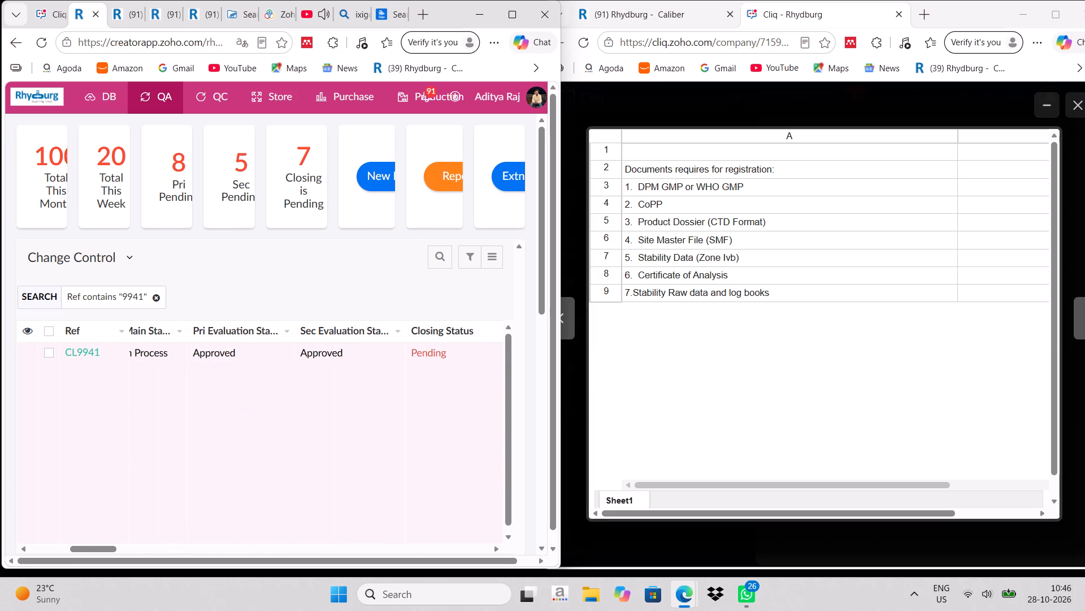
# Add 10109 to the Change Control Ref search alongside 9941.
pyautogui.click(66, 326)
pyautogui.click(77, 350)
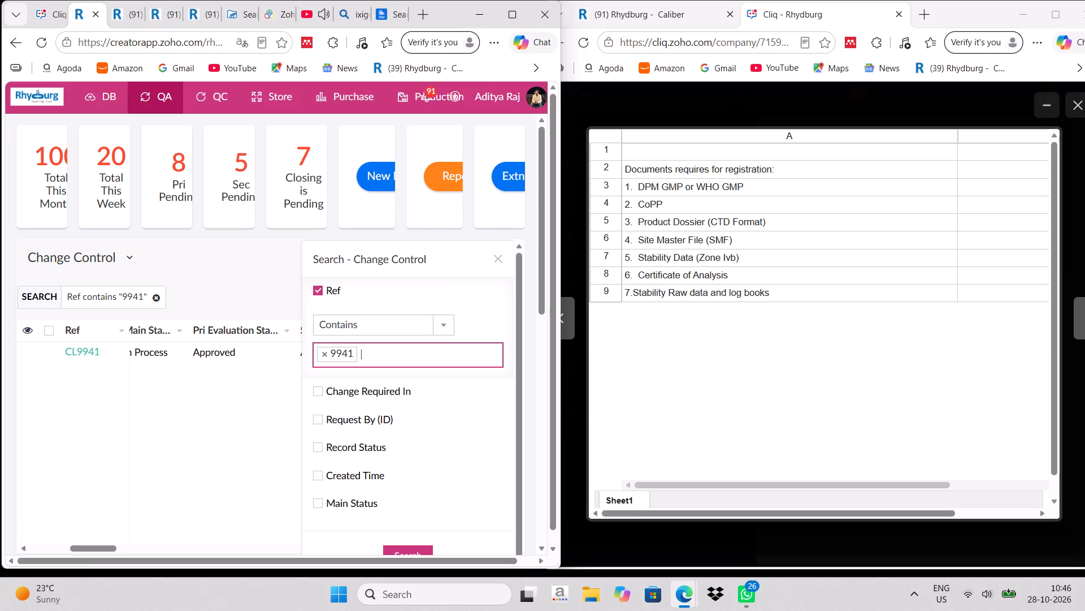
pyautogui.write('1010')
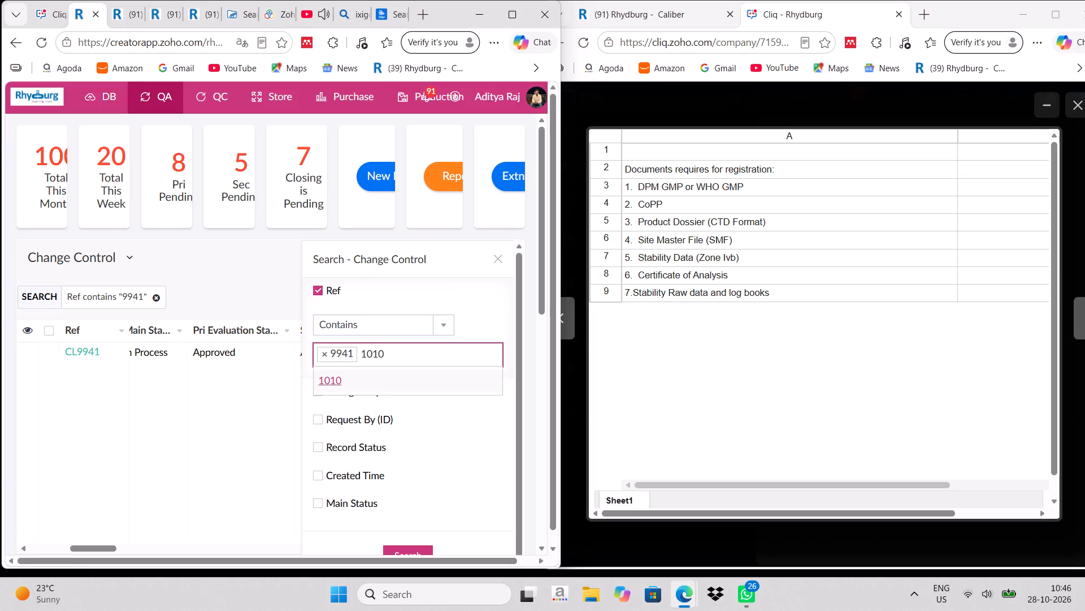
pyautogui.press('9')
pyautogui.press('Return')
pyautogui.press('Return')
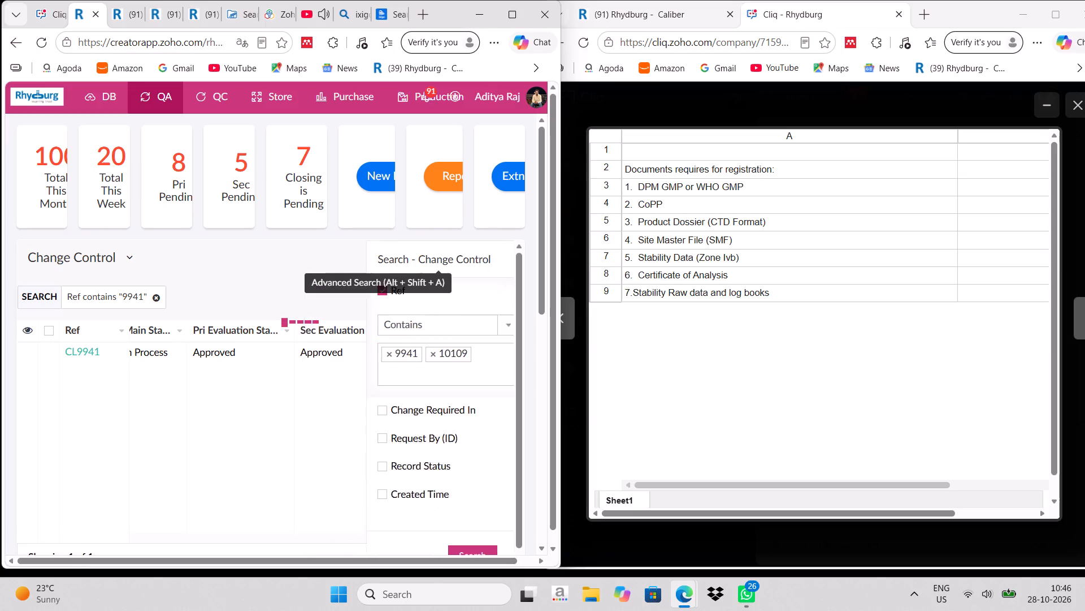
# Examine the current and suggested artwork details of change control CL10109 for OEAG0035 – BEFEX.
pyautogui.hscroll(-2, 345, 462)
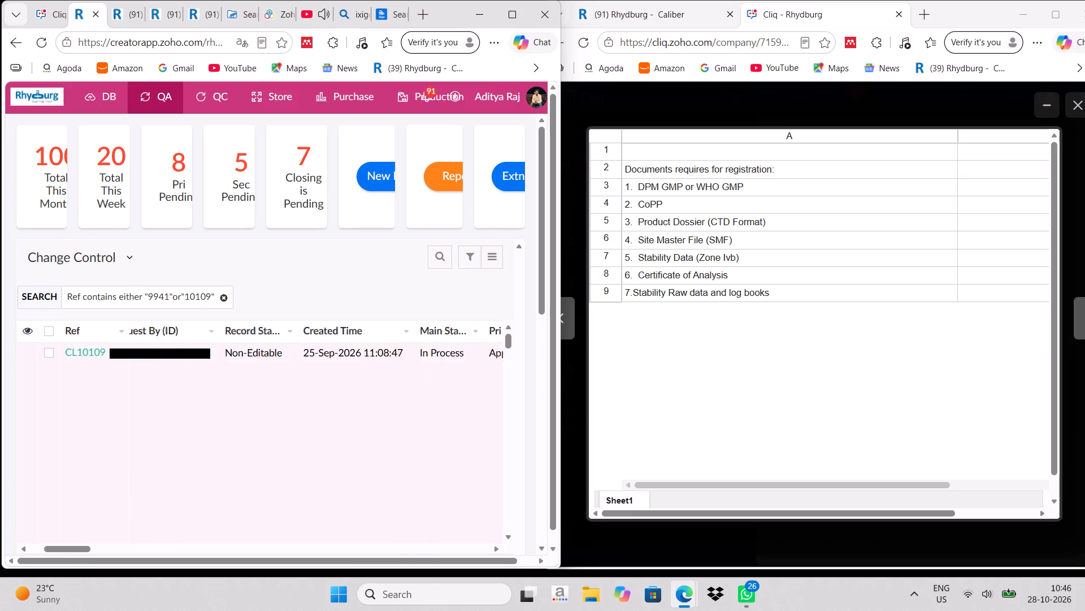
pyautogui.hscroll(-11, 345, 462)
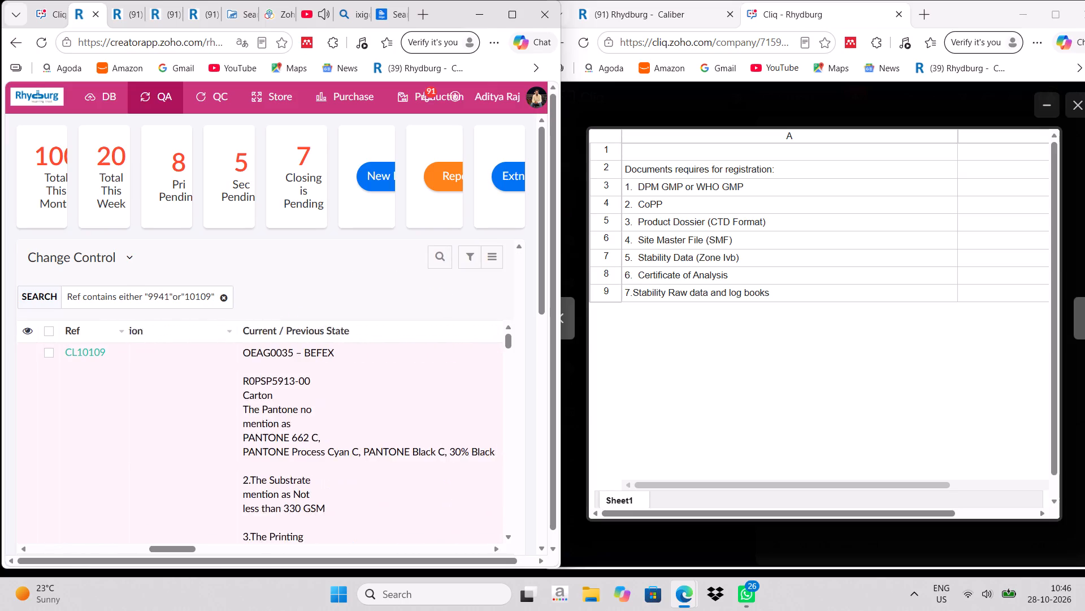
pyautogui.hscroll(-1, 345, 462)
pyautogui.scroll(1, 345, 462)
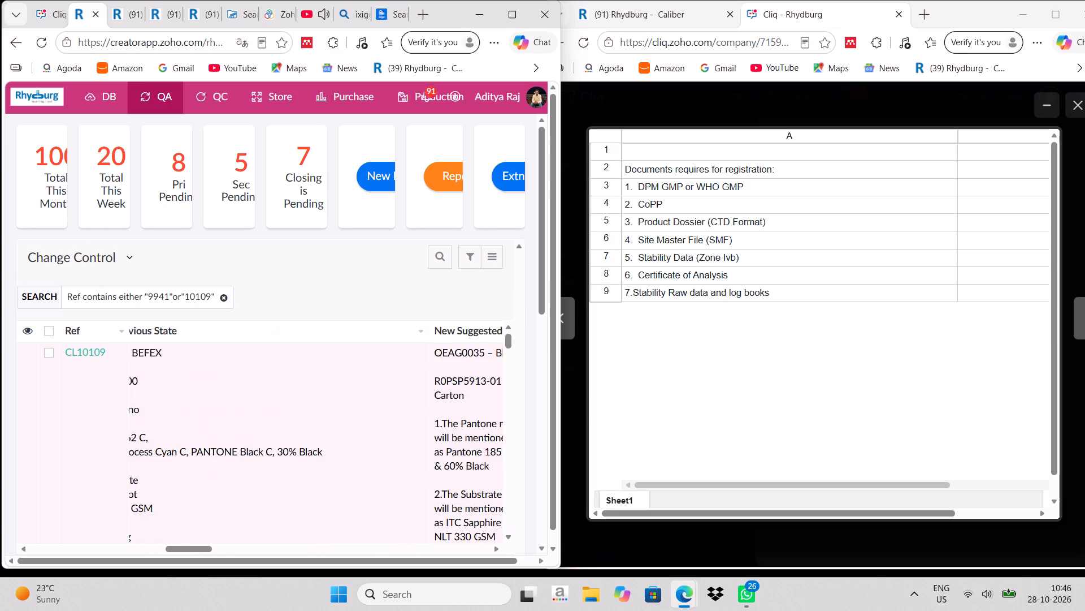
pyautogui.scroll(1, 345, 462)
pyautogui.scroll(-1, 345, 462)
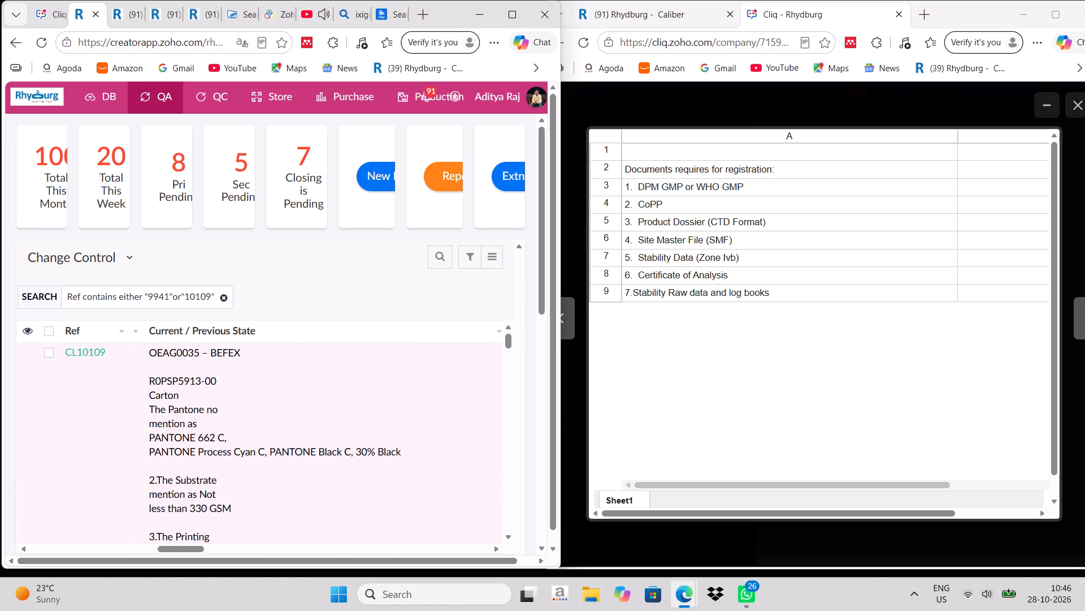
pyautogui.scroll(-3, 345, 462)
pyautogui.scroll(2, 345, 462)
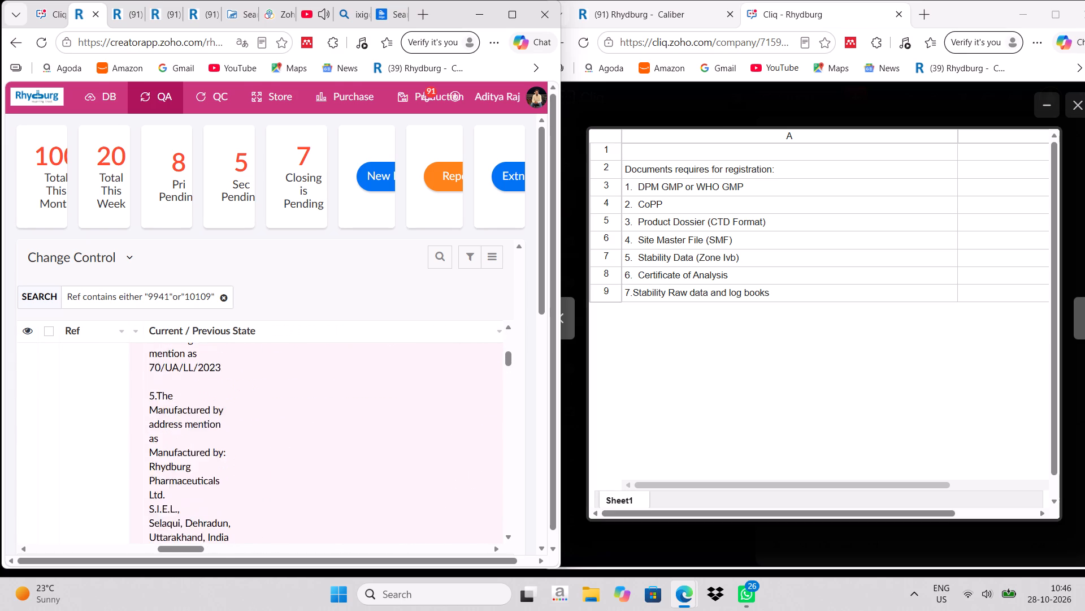
pyautogui.scroll(5, 345, 462)
pyautogui.scroll(-2, 345, 462)
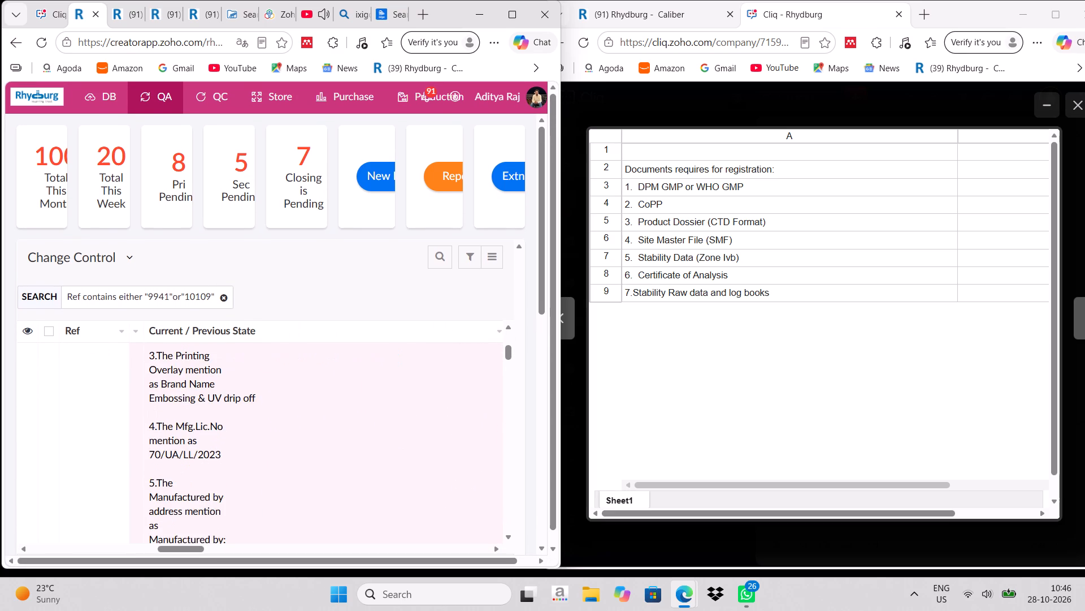
pyautogui.scroll(-5, 345, 462)
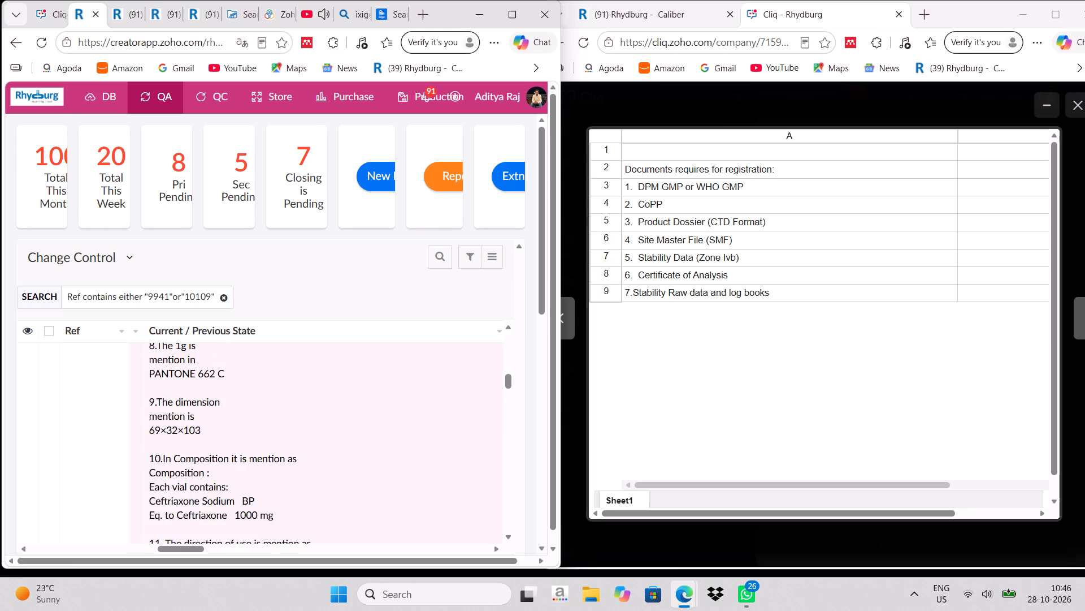
pyautogui.scroll(-5, 345, 462)
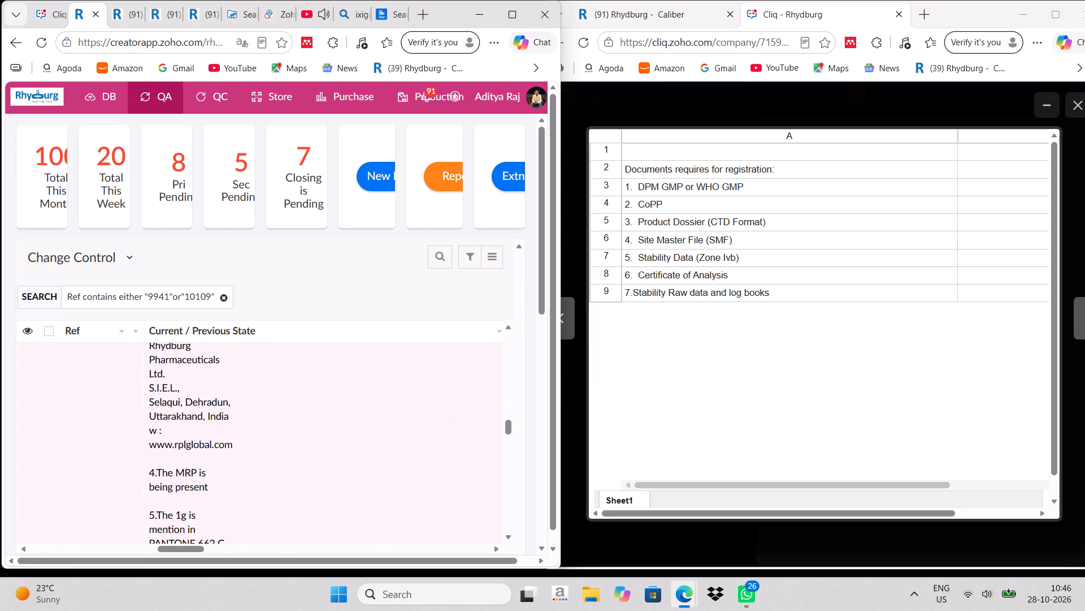
pyautogui.scroll(-1, 345, 462)
pyautogui.scroll(10, 345, 462)
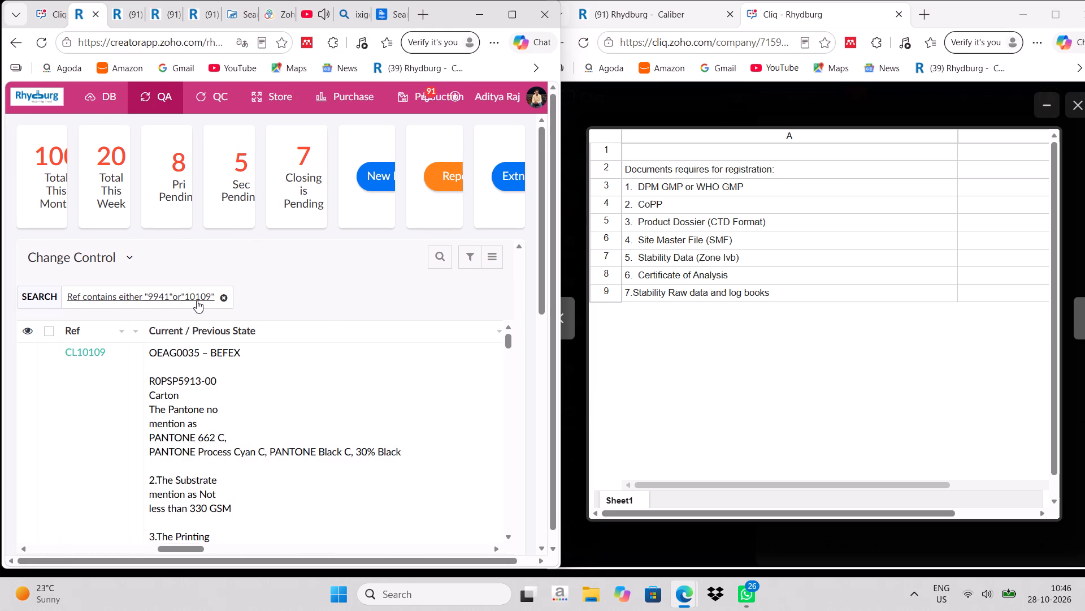
# Close the YouTube video tab and return to the Change Control page in Caliber.
pyautogui.click(309, 11)
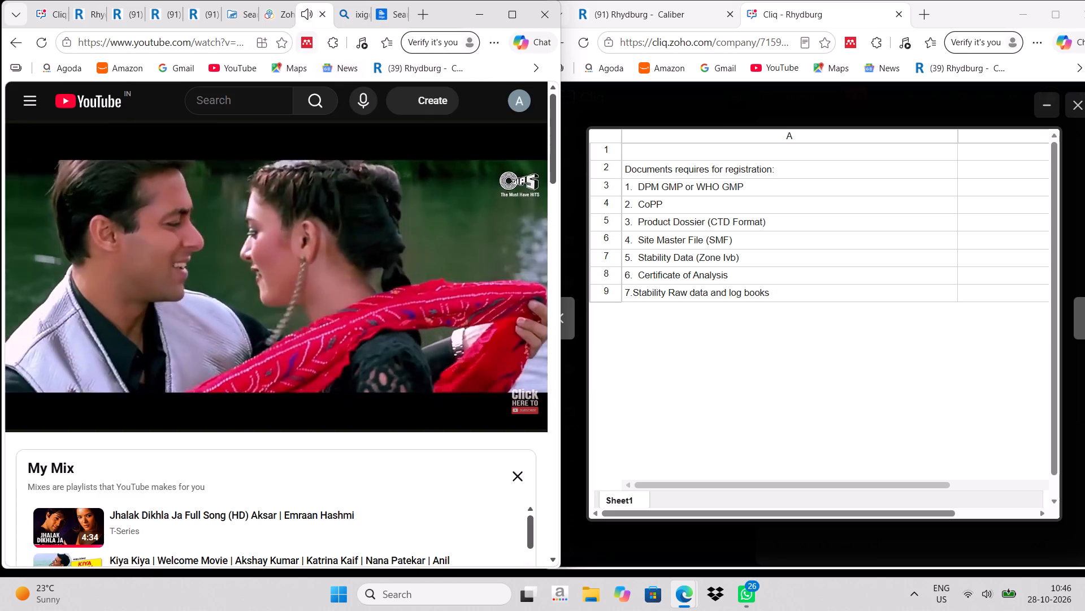
pyautogui.click(323, 9)
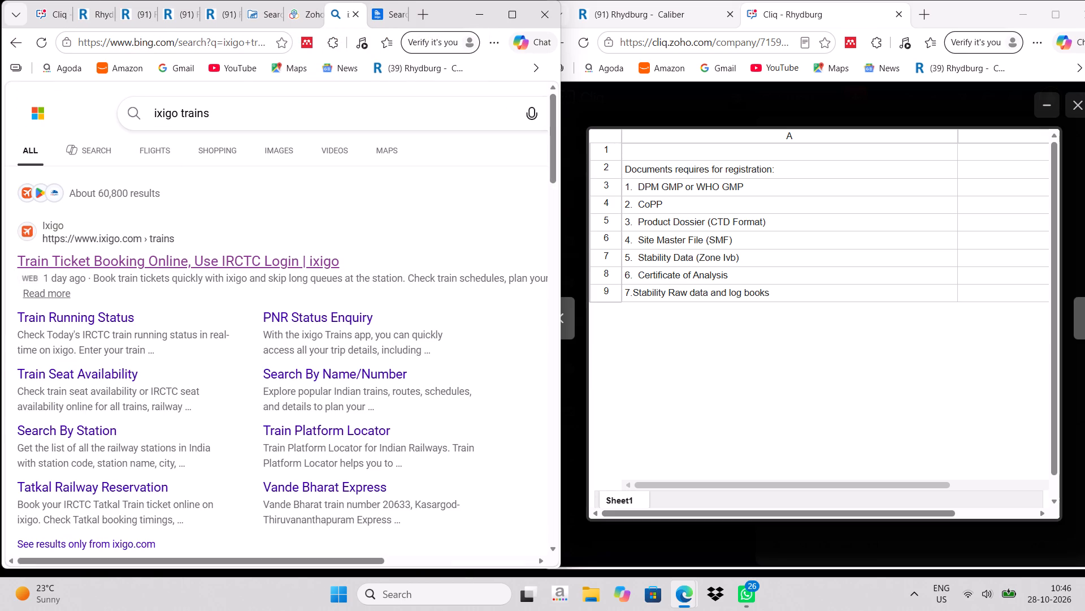
pyautogui.click(98, 14)
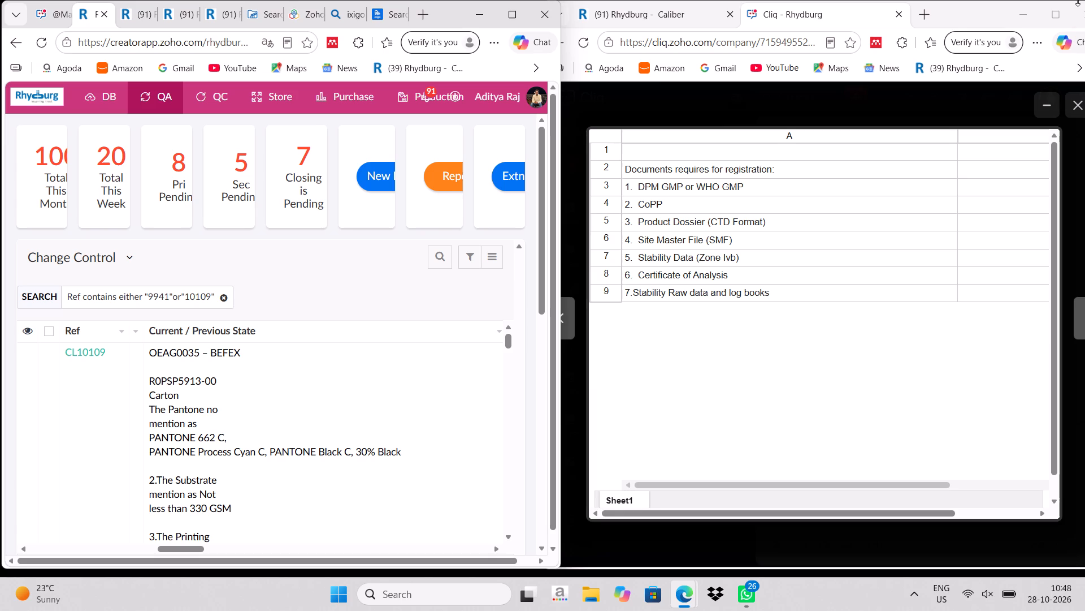
# Raise the laptop's screen brightness to about a quarter of its range in the system quick settings.
pyautogui.click(970, 597)
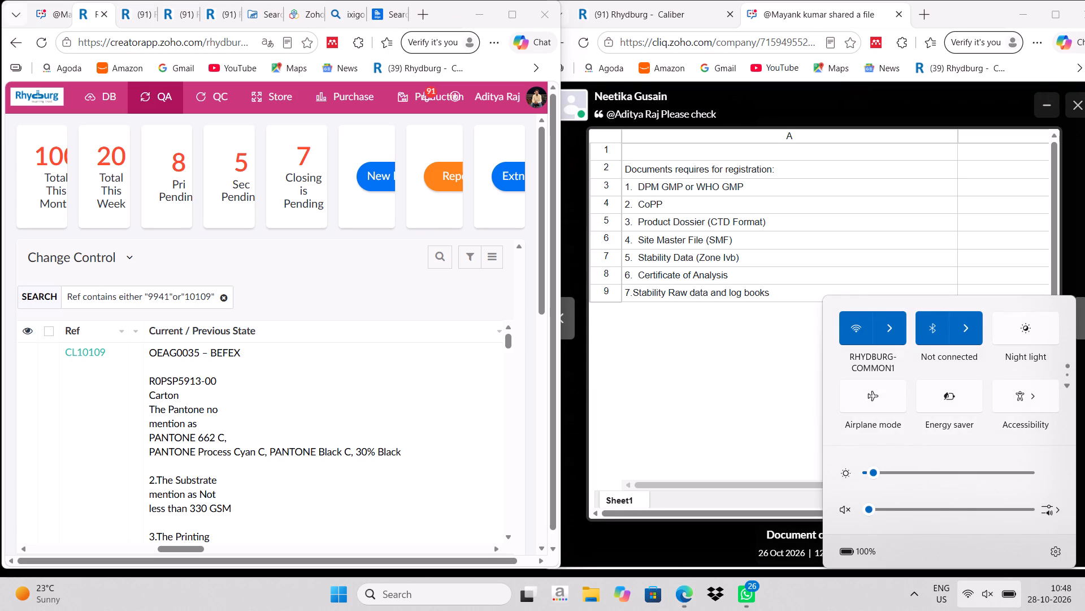
pyautogui.click(904, 476)
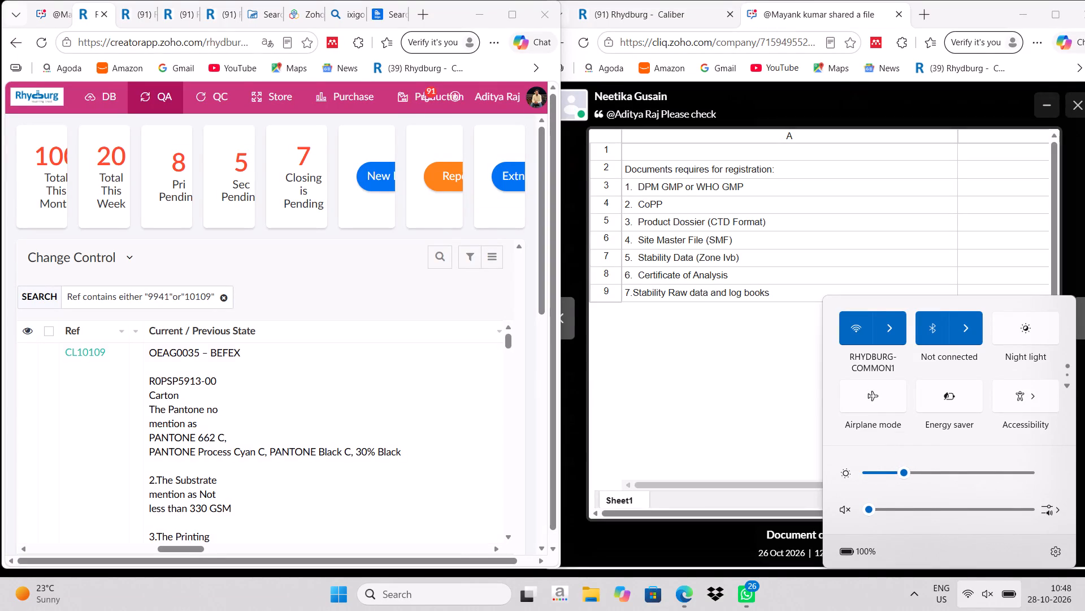
# Maximize the browser window showing the Change Control page.
pyautogui.click(513, 18)
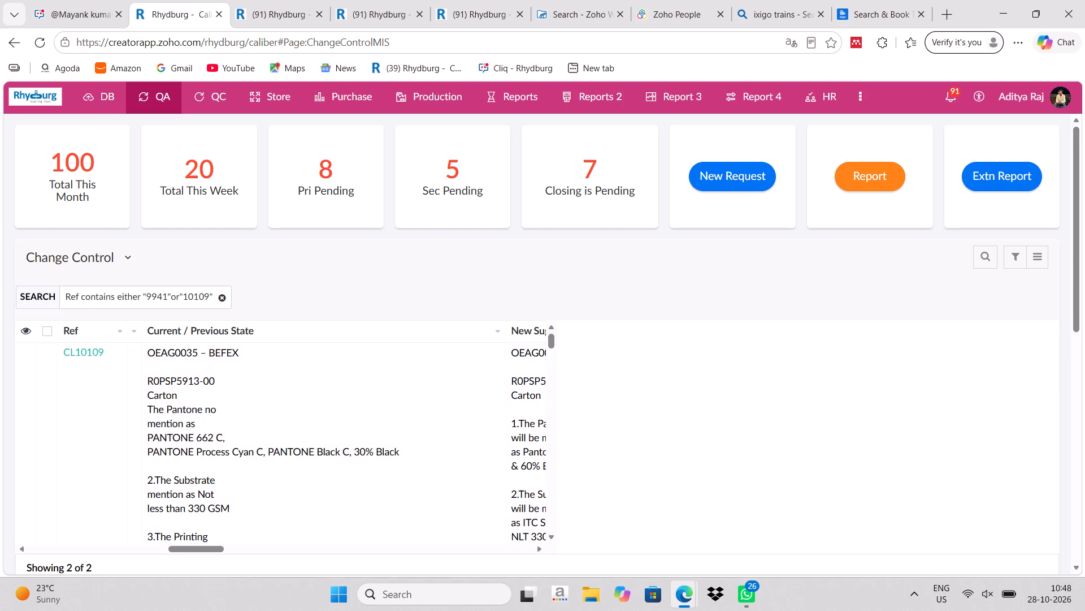
# Switch to Cliq, open the unread chat from the colleague and examine the shared change control image.
pyautogui.click(85, 7)
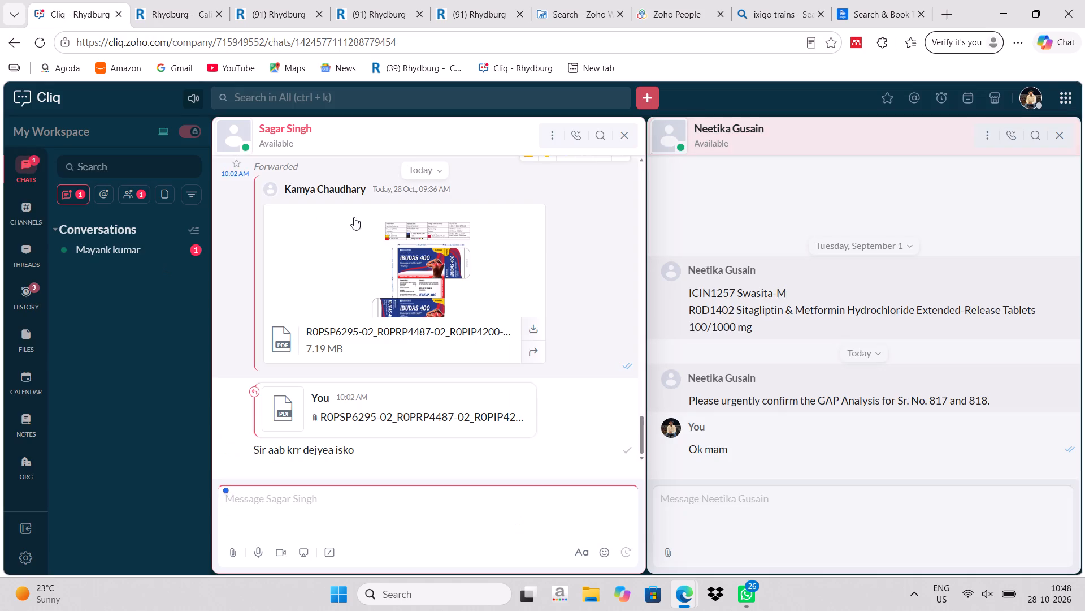
pyautogui.click(119, 247)
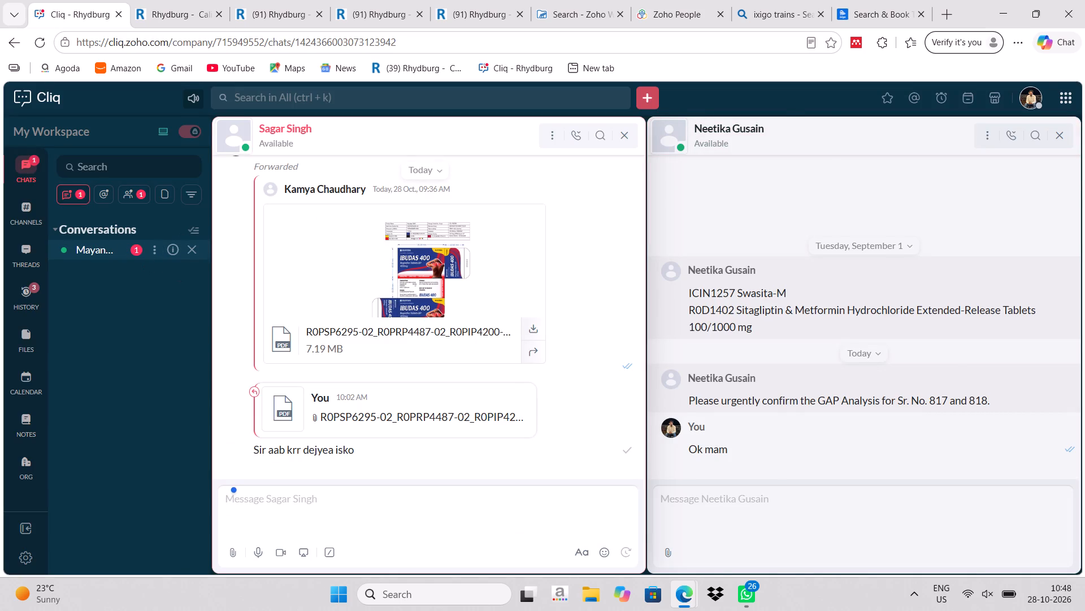
pyautogui.scroll(-4, 359, 384)
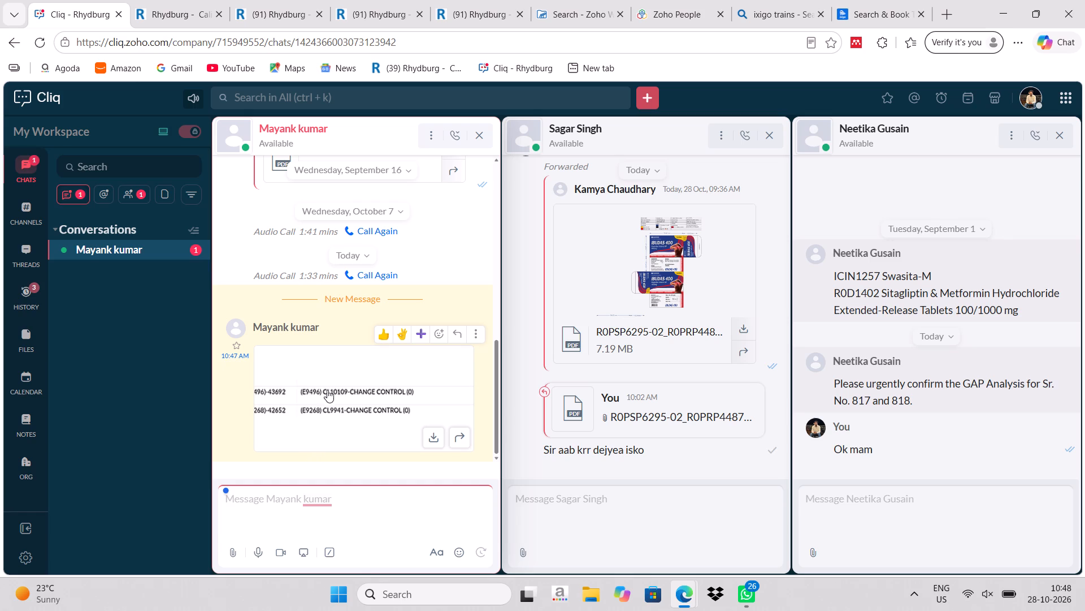
pyautogui.click(338, 401)
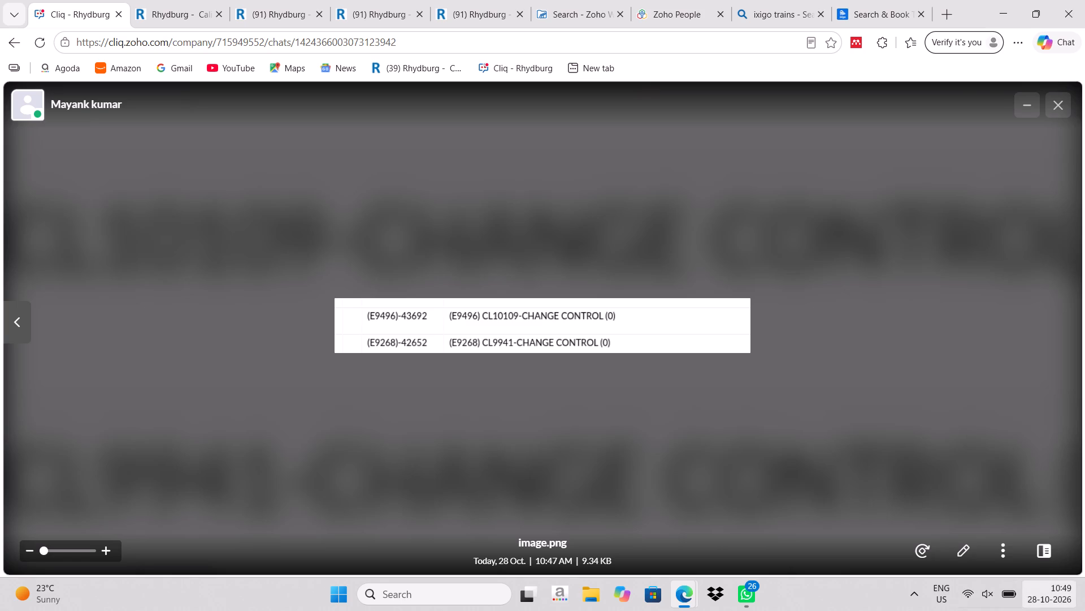
pyautogui.click(1054, 100)
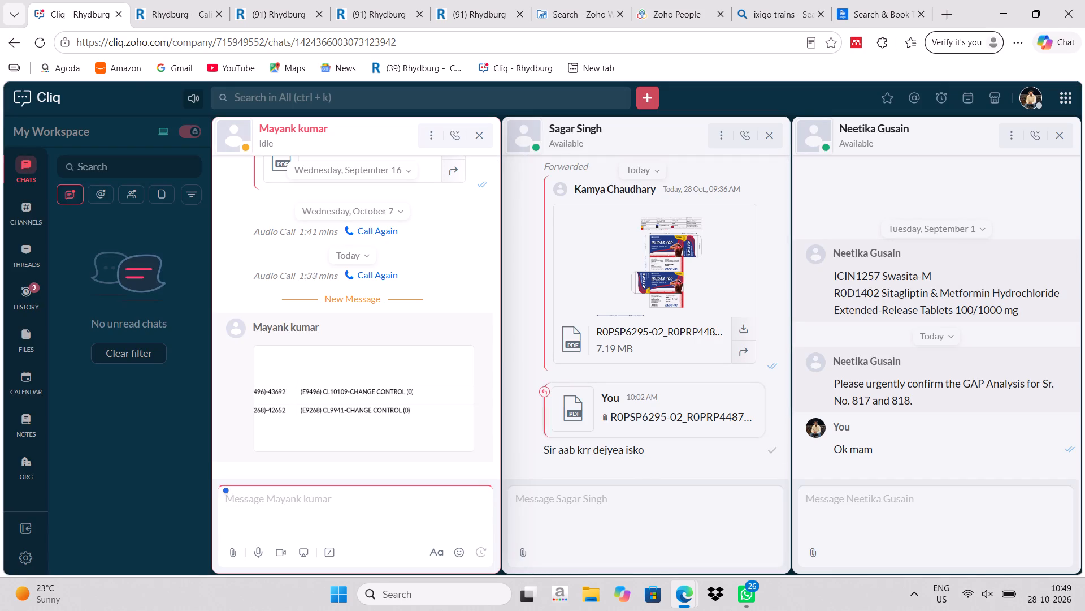
# Send the colleague the message "9941 run hogyaa haii sir A9112".
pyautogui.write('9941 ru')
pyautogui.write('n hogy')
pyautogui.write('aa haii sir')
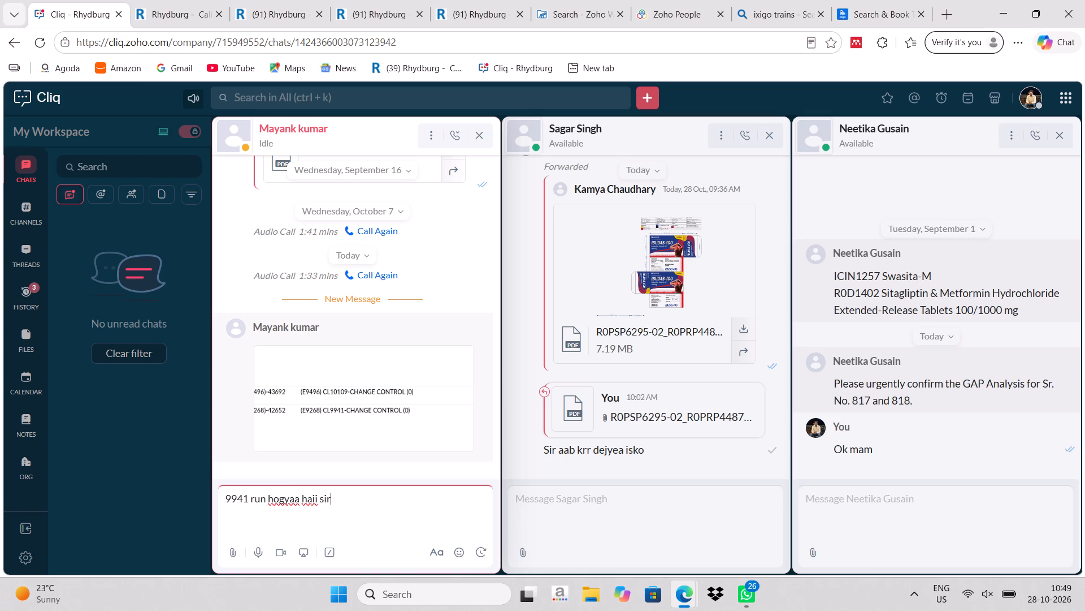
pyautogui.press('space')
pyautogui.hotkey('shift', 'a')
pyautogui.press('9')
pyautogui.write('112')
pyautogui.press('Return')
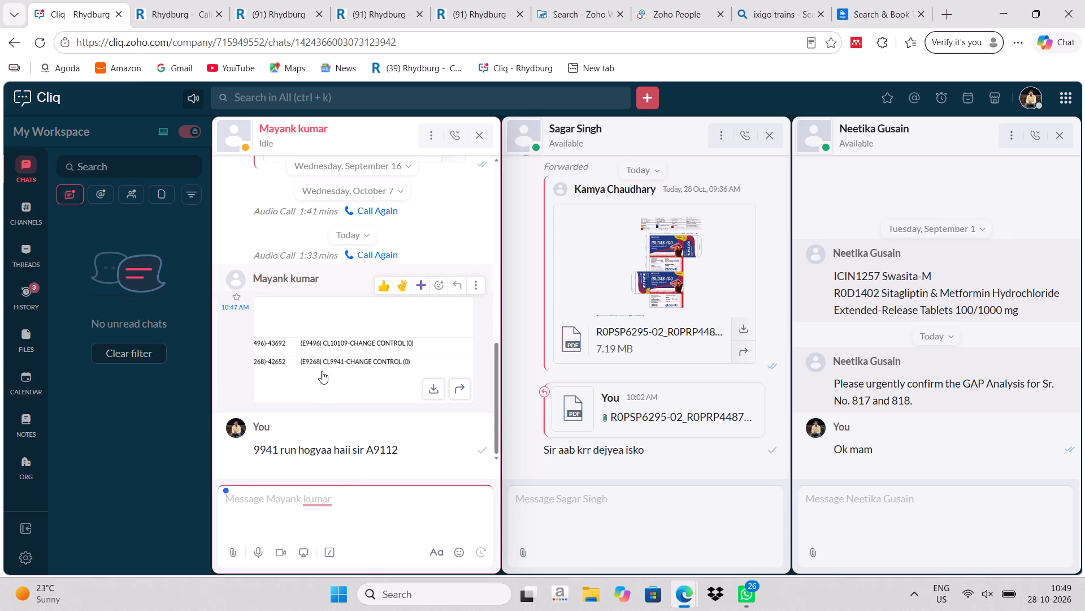
# Draft a second message to the same colleague reading "10109 nhi run hogya".
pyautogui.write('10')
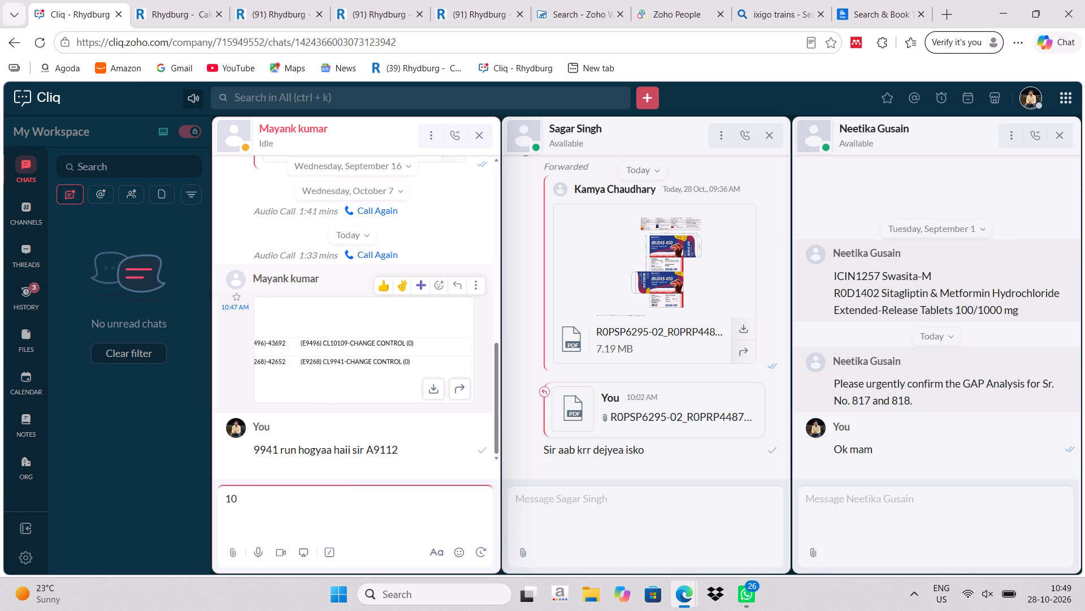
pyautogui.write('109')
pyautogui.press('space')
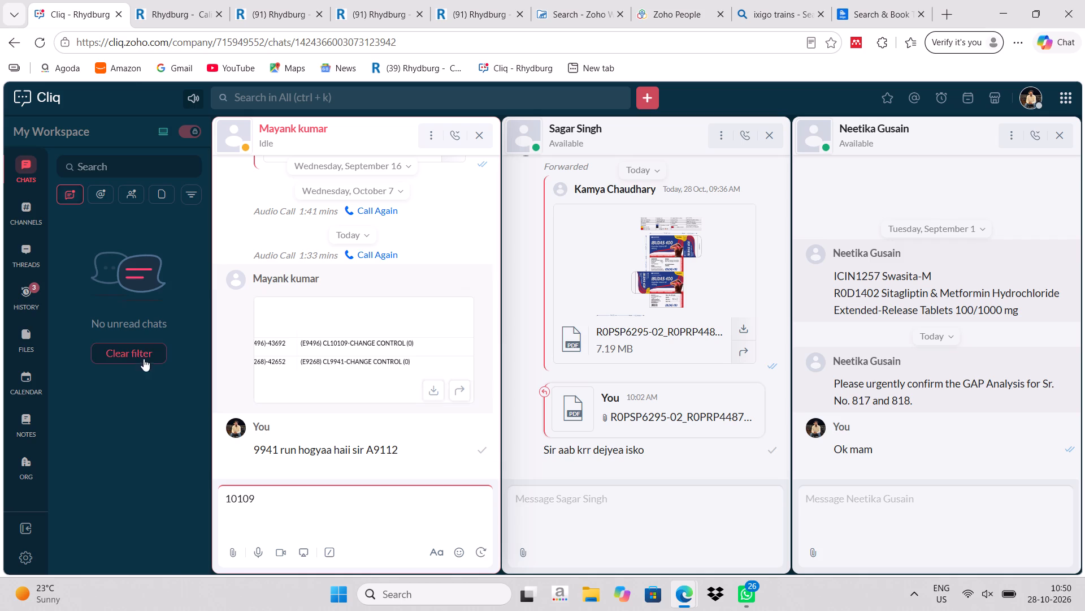
pyautogui.click(237, 132)
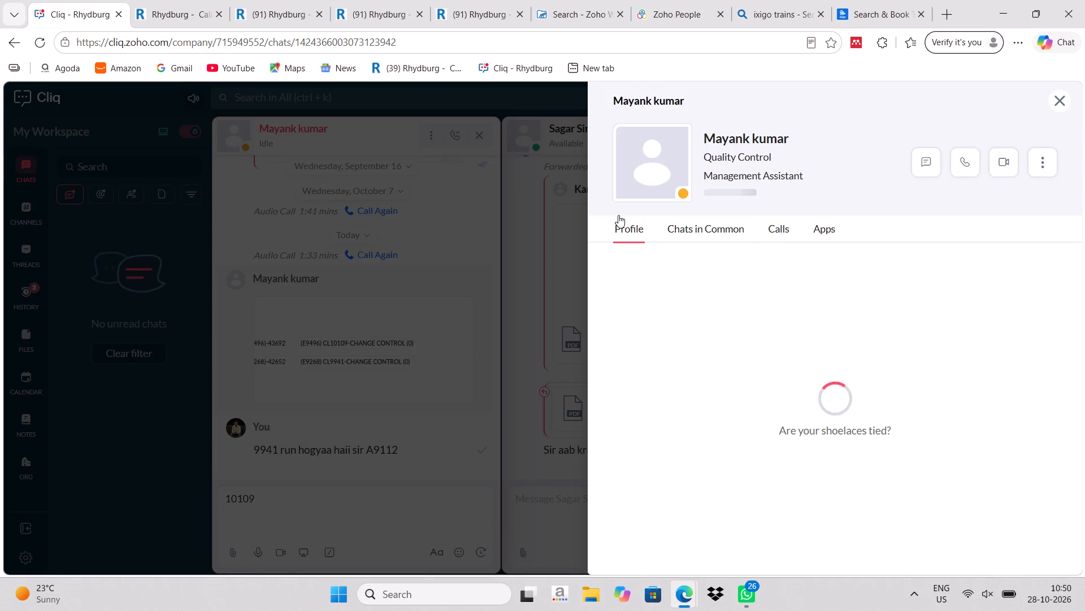
pyautogui.click(1067, 104)
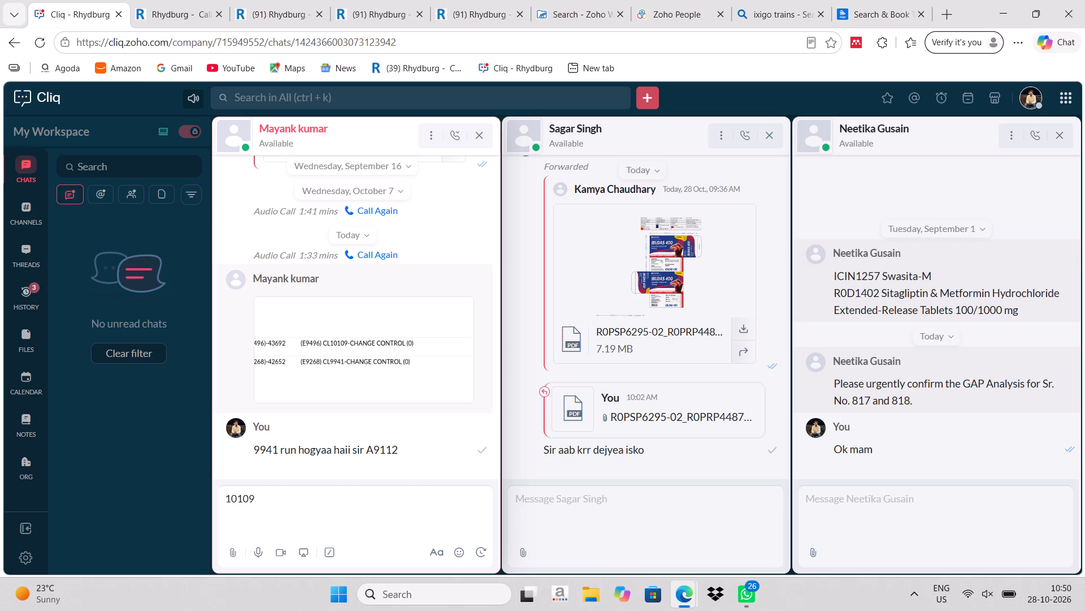
pyautogui.click(279, 506)
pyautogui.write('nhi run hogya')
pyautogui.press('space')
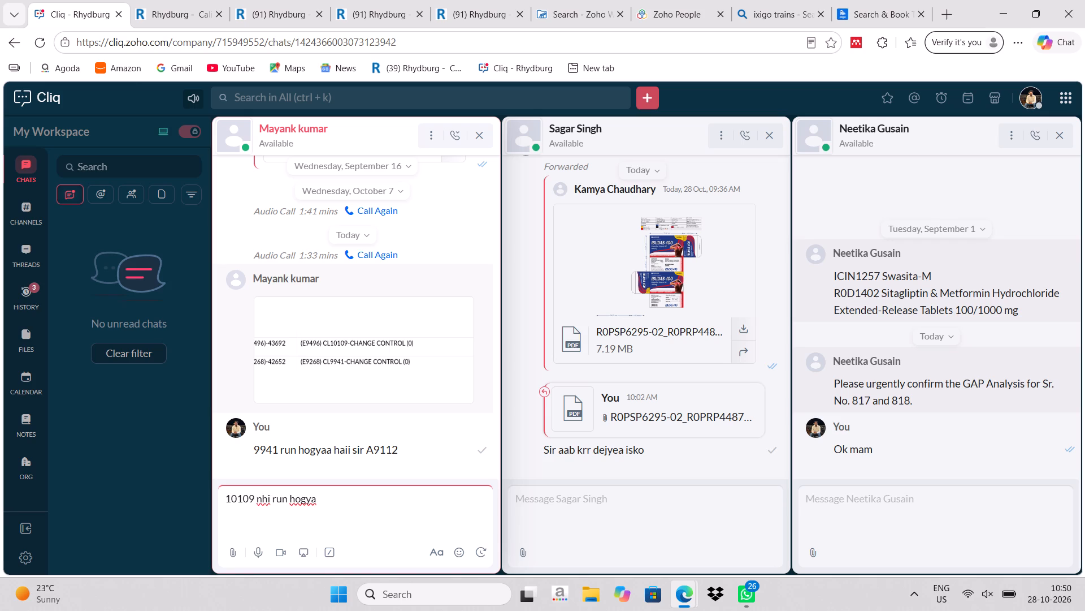
# Correct the word after 10109 in the draft message so it reads "bhi".
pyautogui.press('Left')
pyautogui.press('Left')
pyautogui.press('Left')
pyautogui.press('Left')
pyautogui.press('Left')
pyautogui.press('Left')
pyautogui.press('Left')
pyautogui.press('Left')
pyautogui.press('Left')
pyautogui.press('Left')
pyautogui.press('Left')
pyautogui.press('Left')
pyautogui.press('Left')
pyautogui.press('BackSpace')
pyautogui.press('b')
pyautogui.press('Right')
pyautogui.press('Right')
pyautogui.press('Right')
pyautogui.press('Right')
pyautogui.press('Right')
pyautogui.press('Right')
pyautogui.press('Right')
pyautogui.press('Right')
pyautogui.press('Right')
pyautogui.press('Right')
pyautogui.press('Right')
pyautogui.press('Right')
# Complete the draft message with "hai A9095" and send it.
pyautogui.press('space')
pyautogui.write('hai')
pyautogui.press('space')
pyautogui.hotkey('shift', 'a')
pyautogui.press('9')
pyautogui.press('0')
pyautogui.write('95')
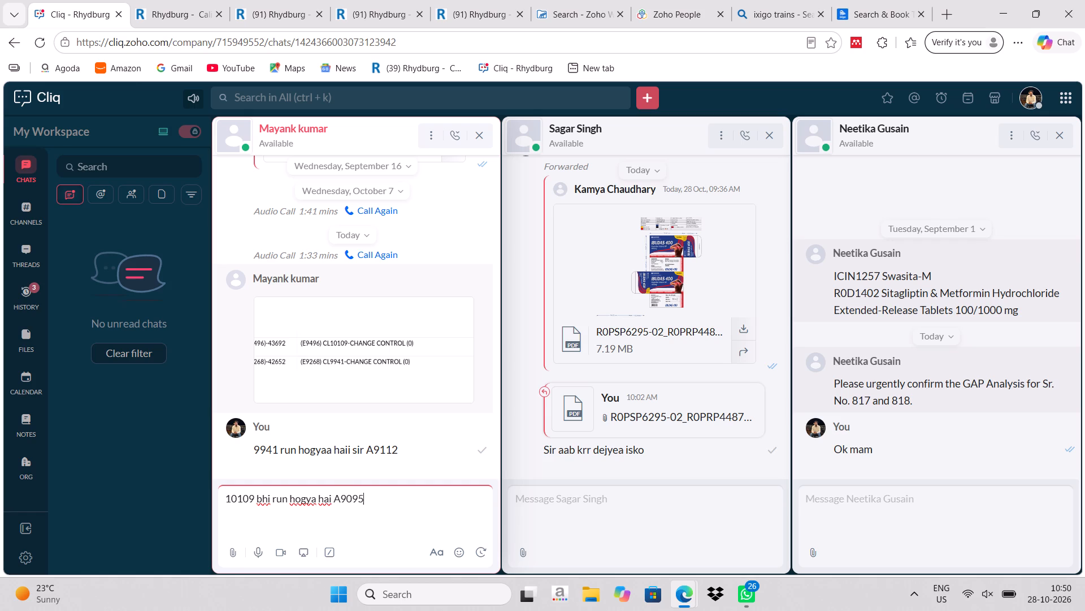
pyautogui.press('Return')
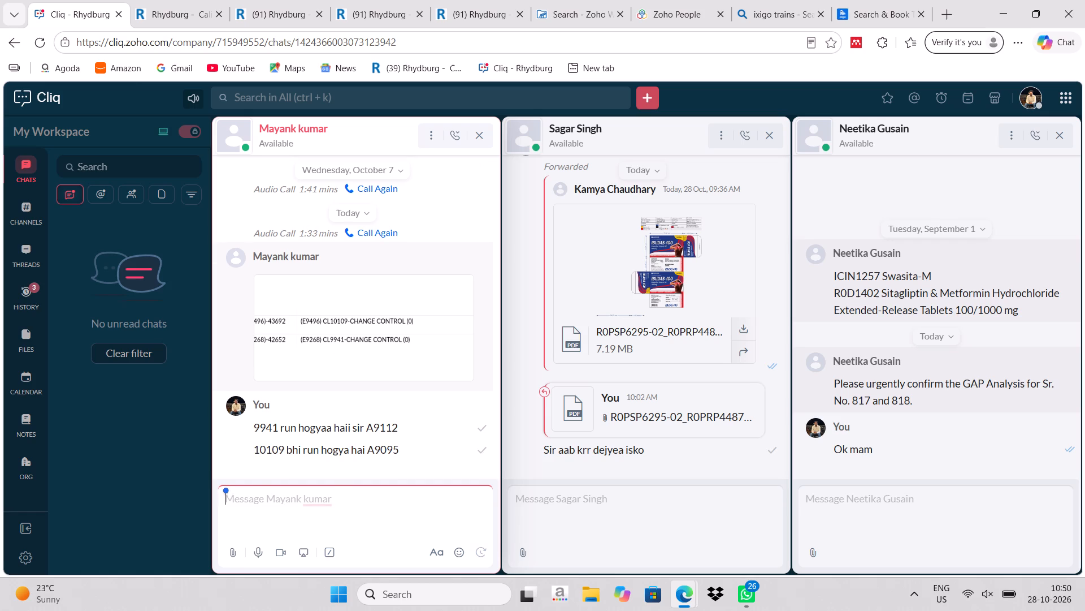
# Close the chat in which the change control replies were sent.
pyautogui.moveTo(279, 506); pyautogui.dragTo(323, 571)
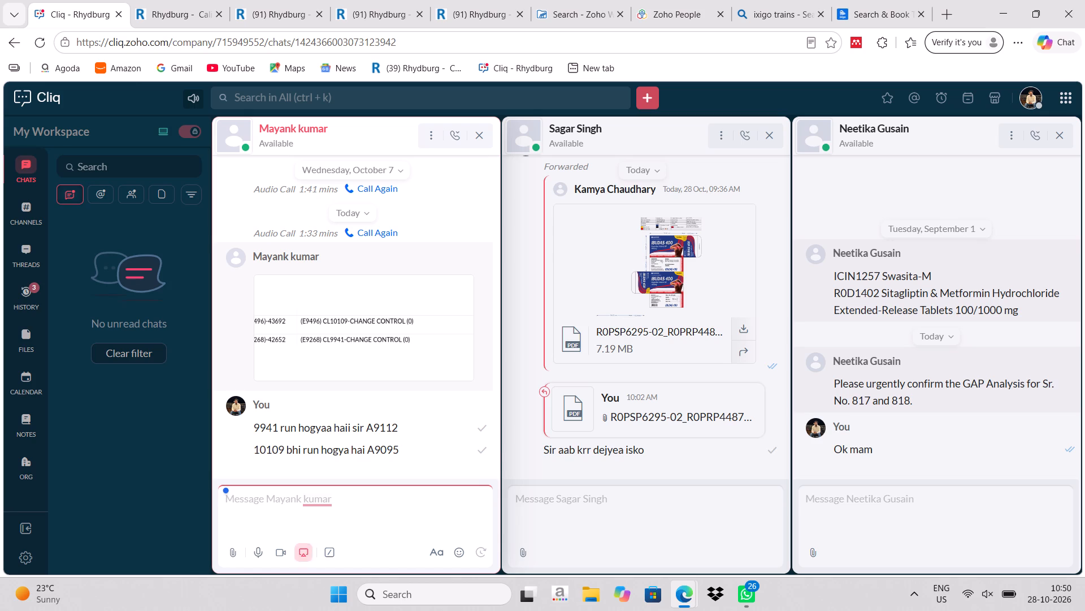
pyautogui.moveTo(323, 571); pyautogui.dragTo(451, 363)
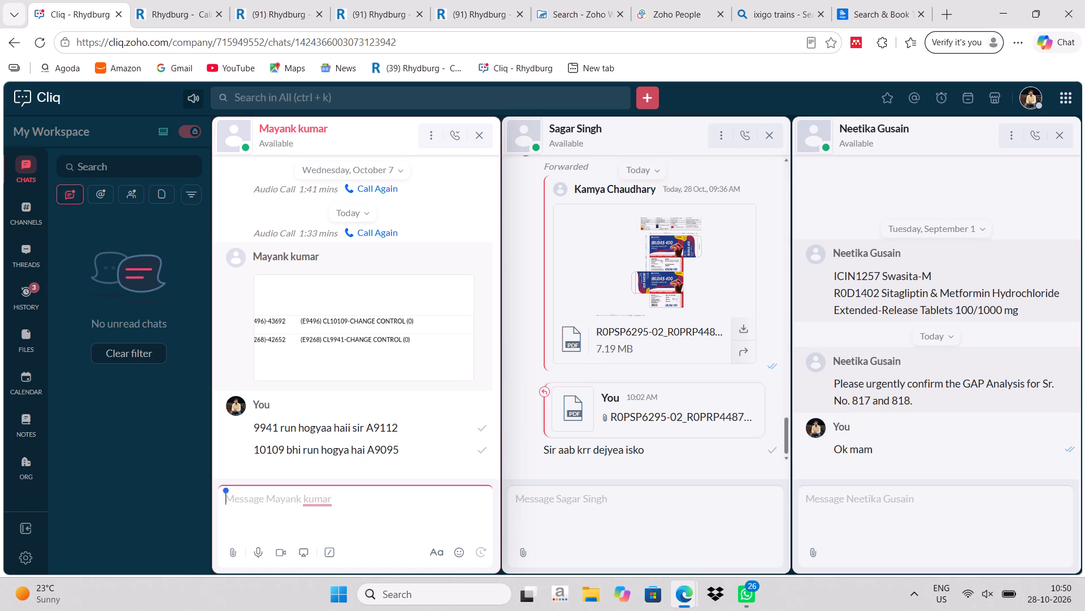
pyautogui.click(483, 134)
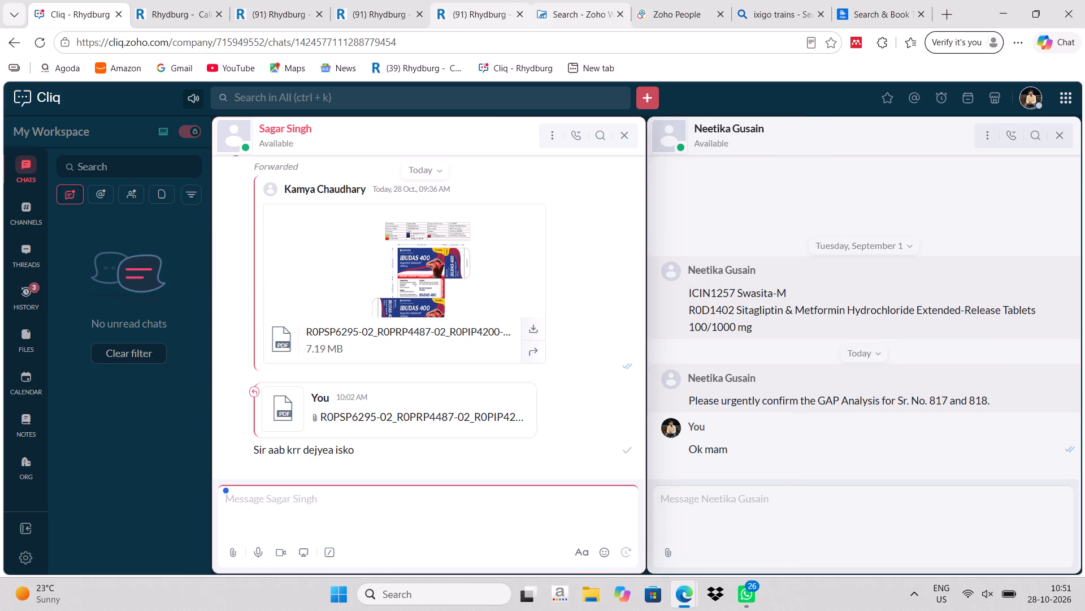
# Close the ixigo trains and Search & Book browser tabs and switch to the Zoho People overview.
pyautogui.click(824, 16)
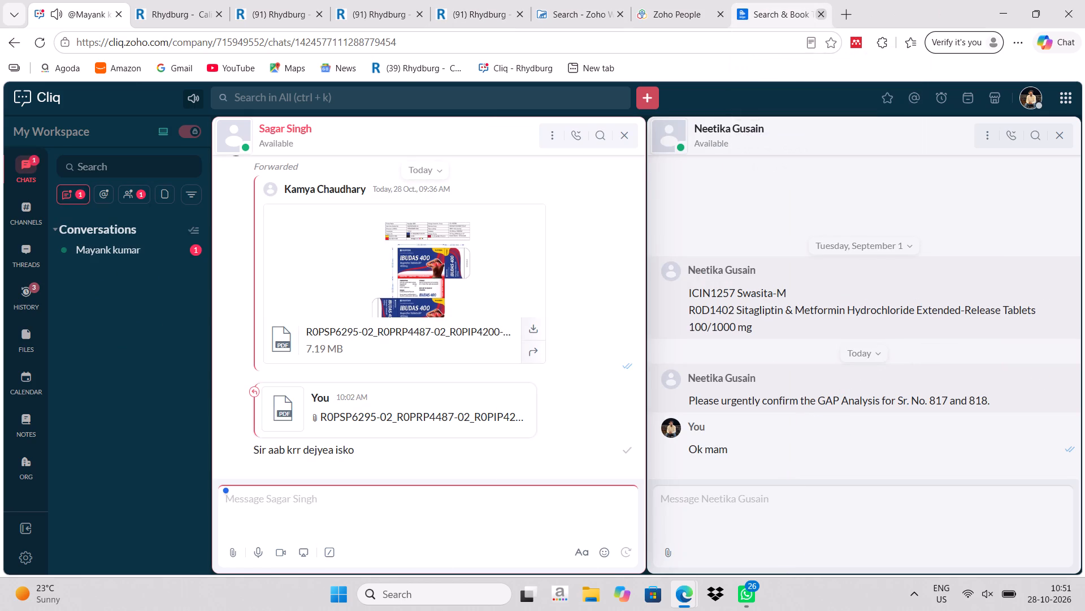
pyautogui.click(824, 16)
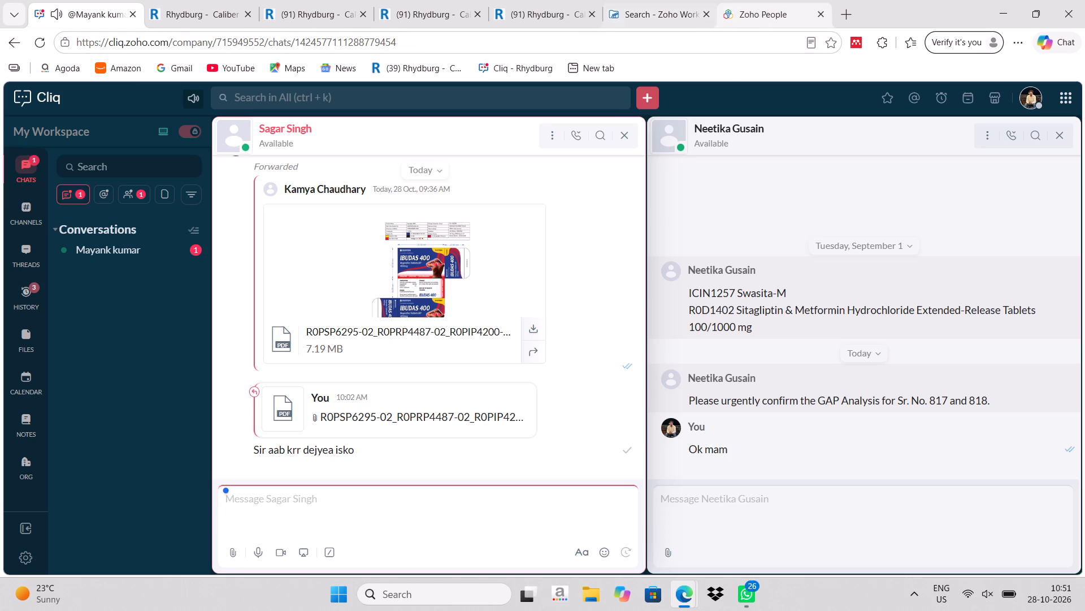
pyautogui.click(749, 14)
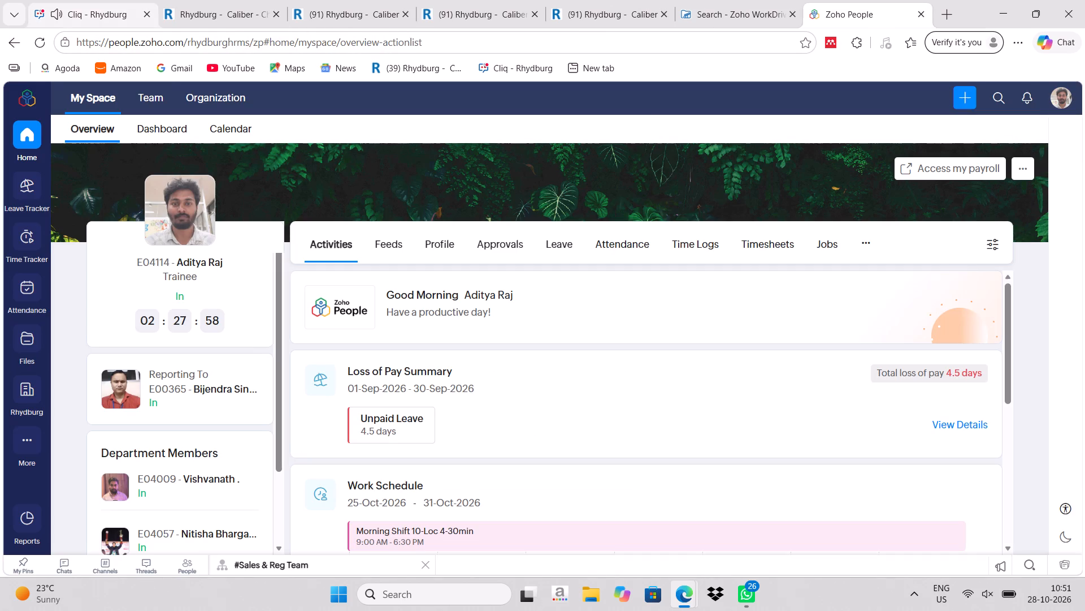
# Return to Cliq and read the colleague's new reply in the unread chat.
pyautogui.click(116, 9)
pyautogui.scroll(-4, 353, 411)
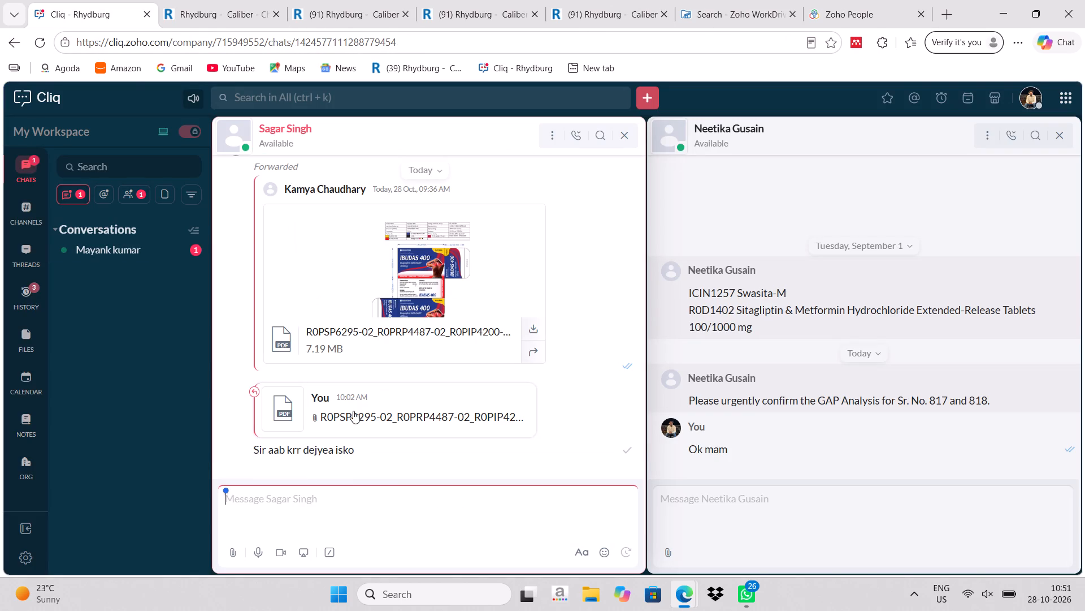
pyautogui.click(99, 255)
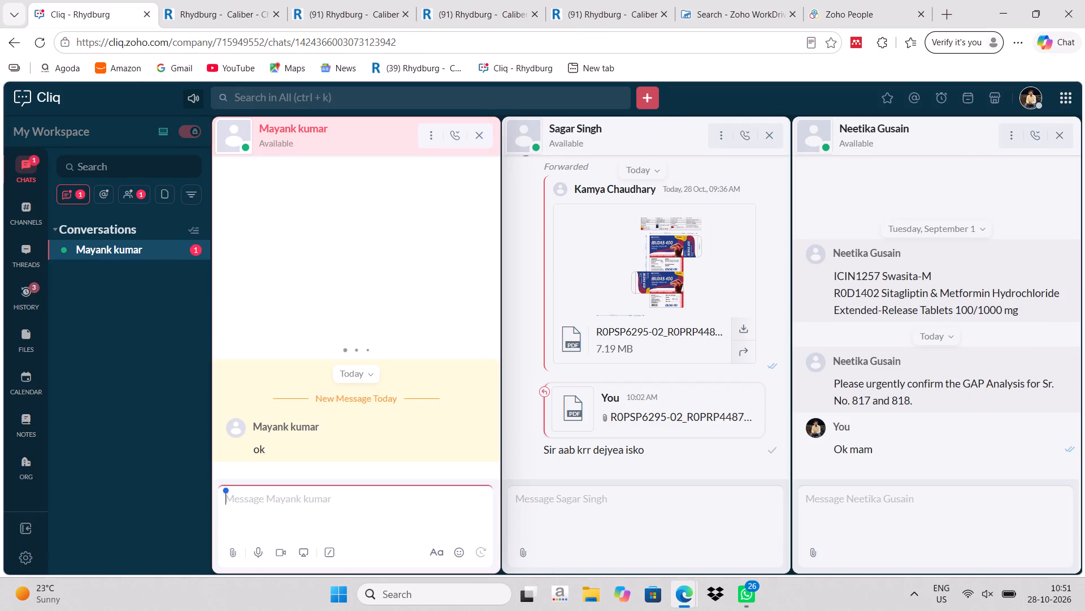
pyautogui.scroll(-2, 363, 449)
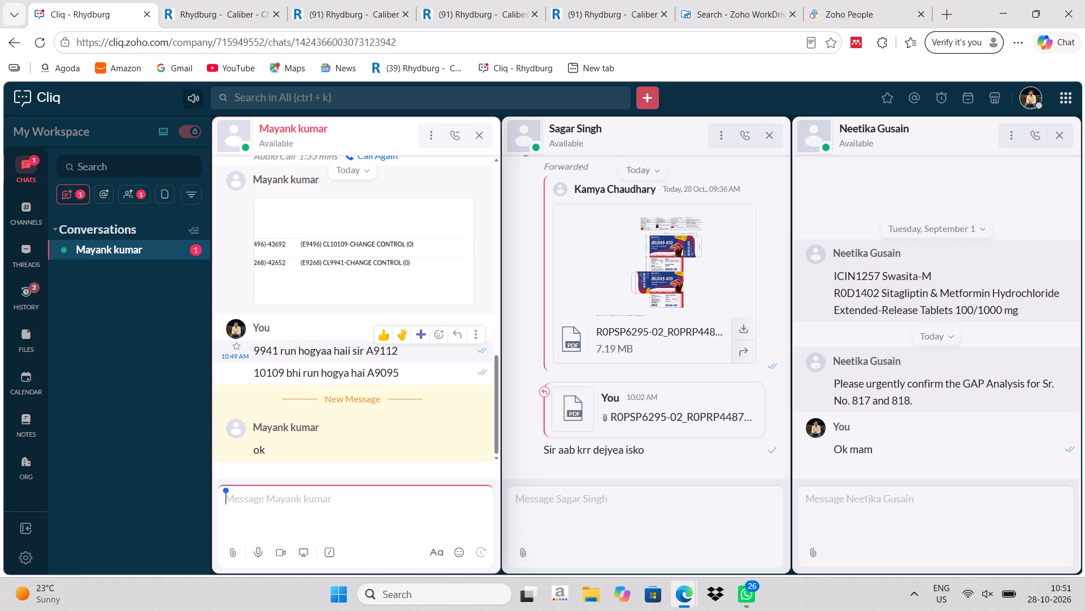
# Switch to the SOP Lists Report page in Caliber.
pyautogui.click(458, 7)
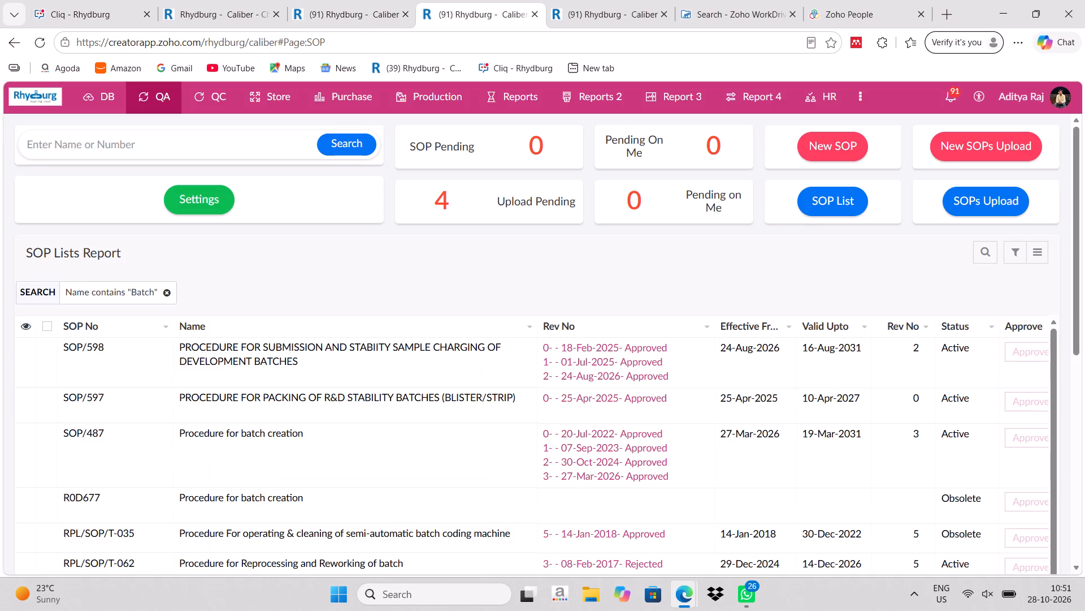
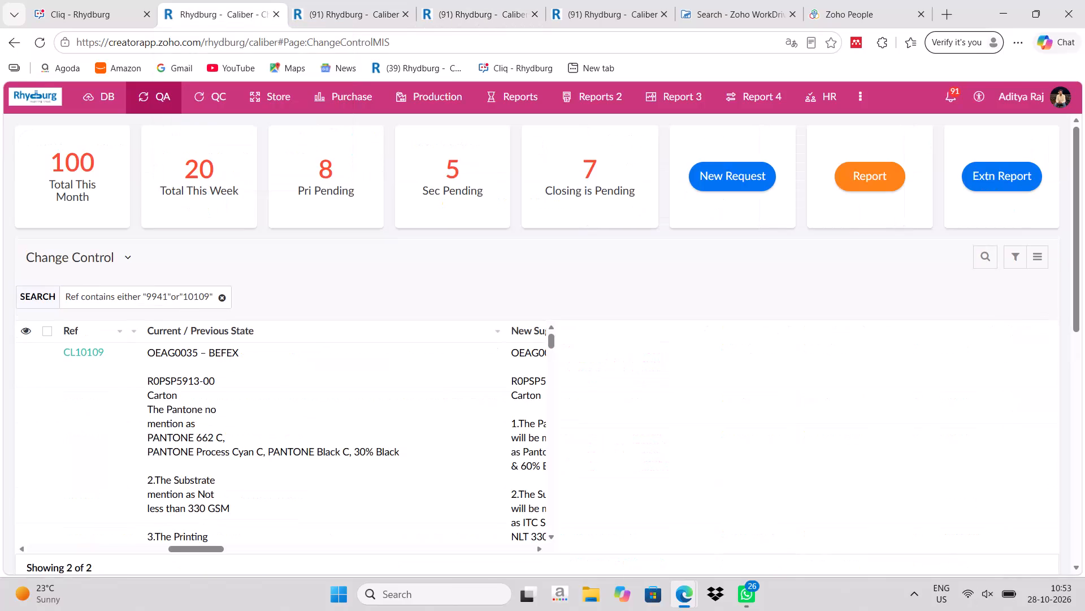
# Switch to Cliq and read the colleague's latest reply to the change control messages.
pyautogui.click(101, 0)
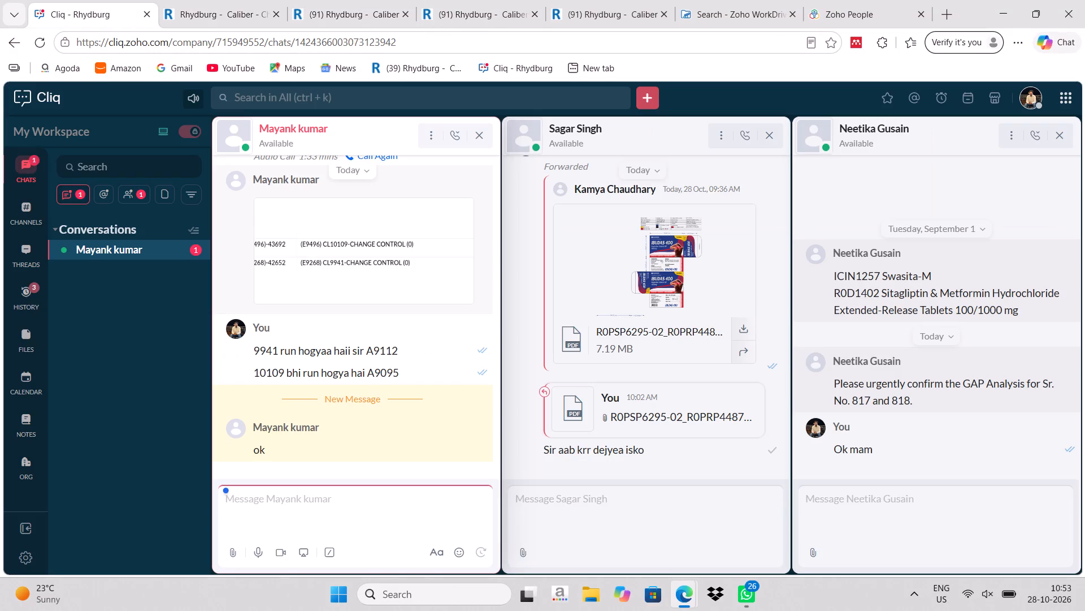
pyautogui.scroll(-6, 274, 355)
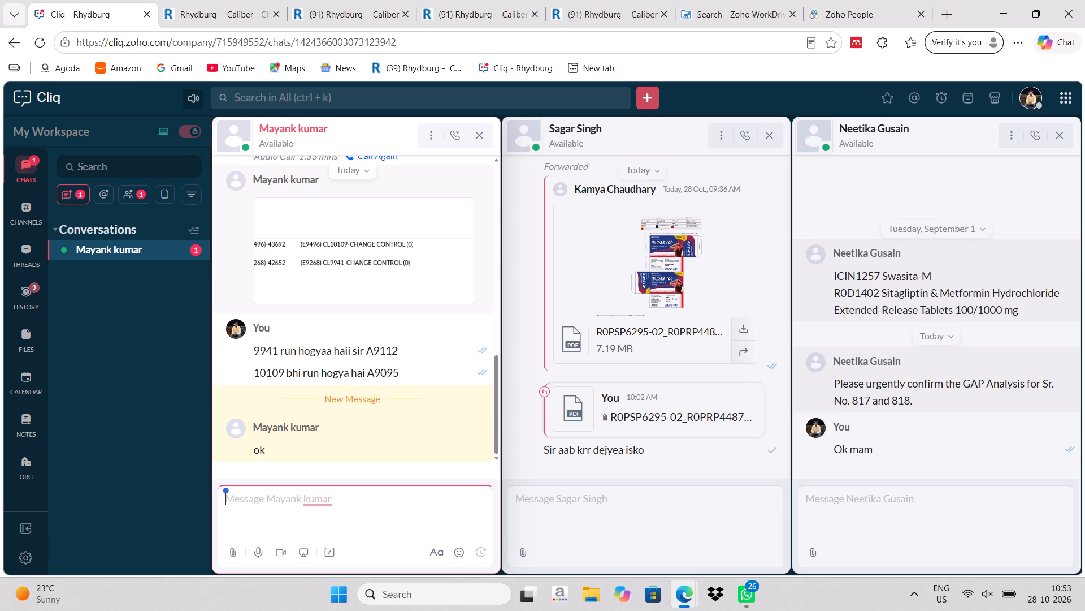
# Look through the open Zoho People and Caliber pages, examining the pending entries in the Gap Analysis Report.
pyautogui.click(816, 7)
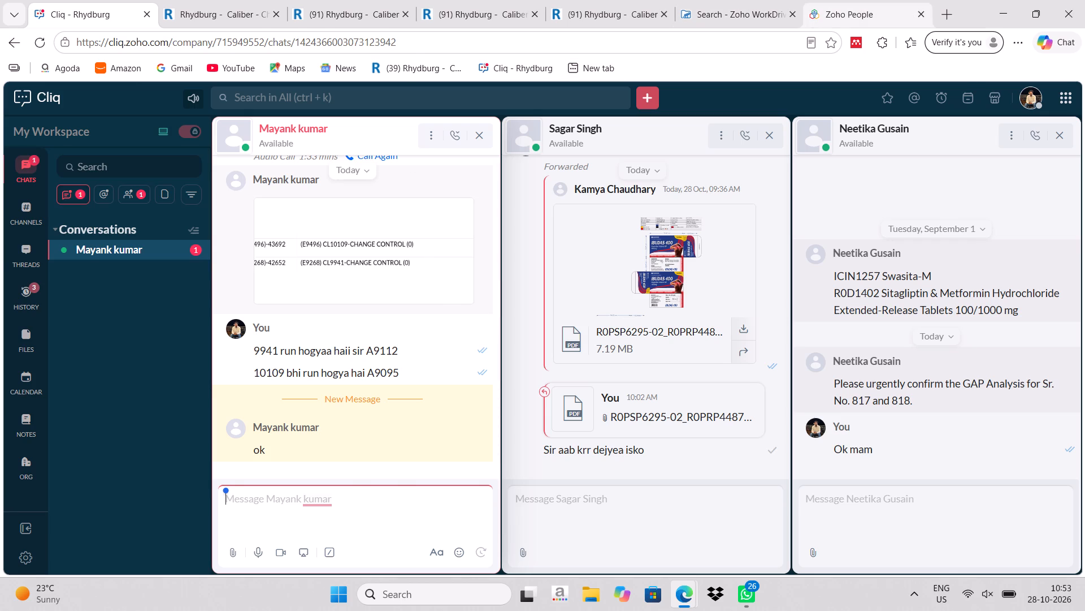
pyautogui.click(455, 0)
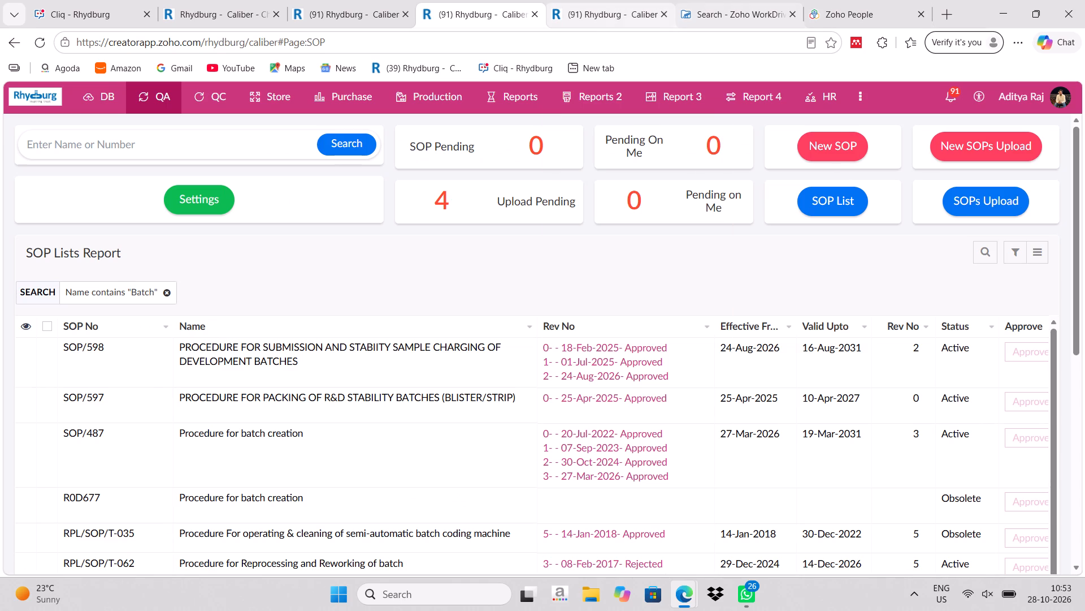
pyautogui.click(570, 2)
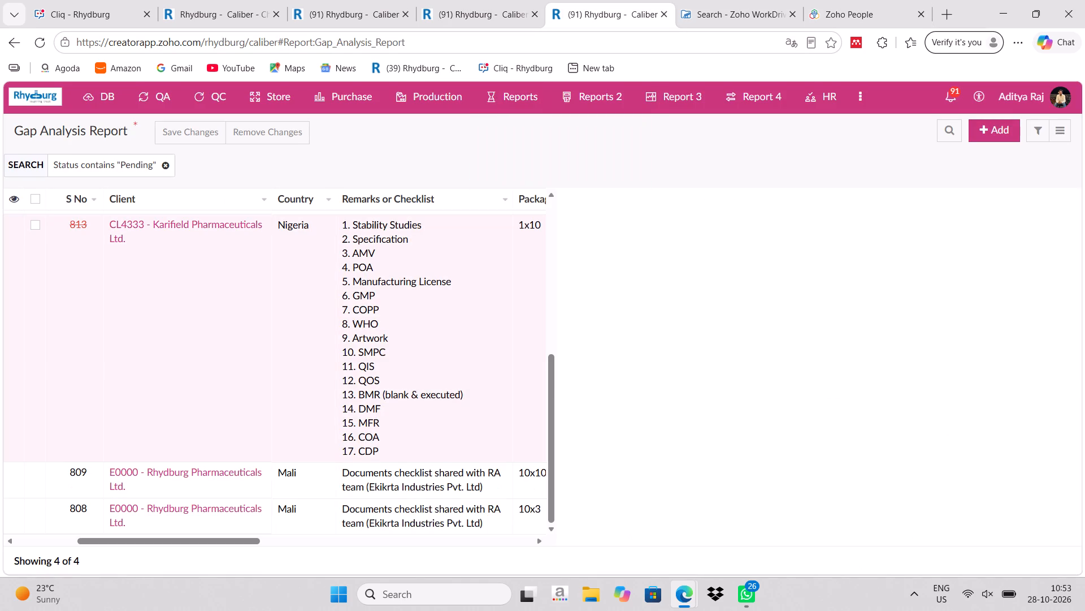
pyautogui.scroll(-4, 301, 315)
pyautogui.scroll(5, 280, 286)
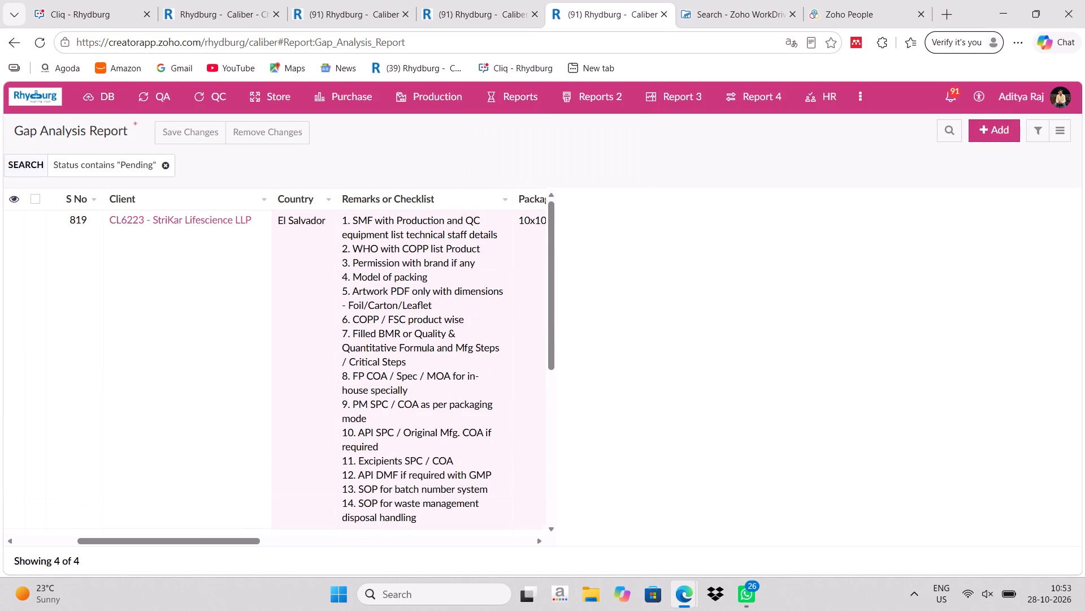
pyautogui.scroll(4, 280, 286)
pyautogui.click(204, 3)
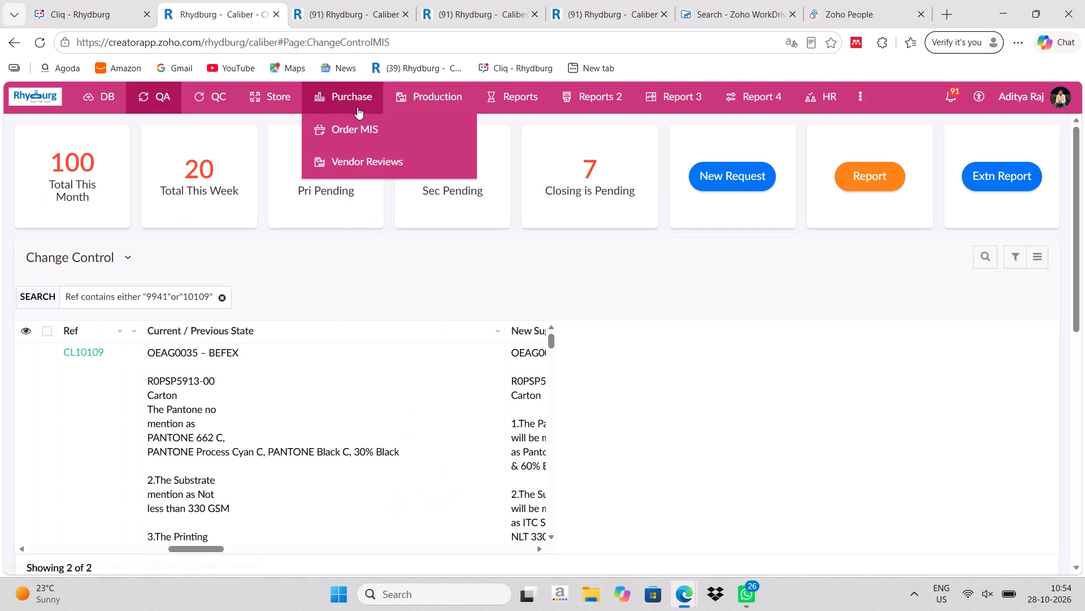
pyautogui.click(363, 12)
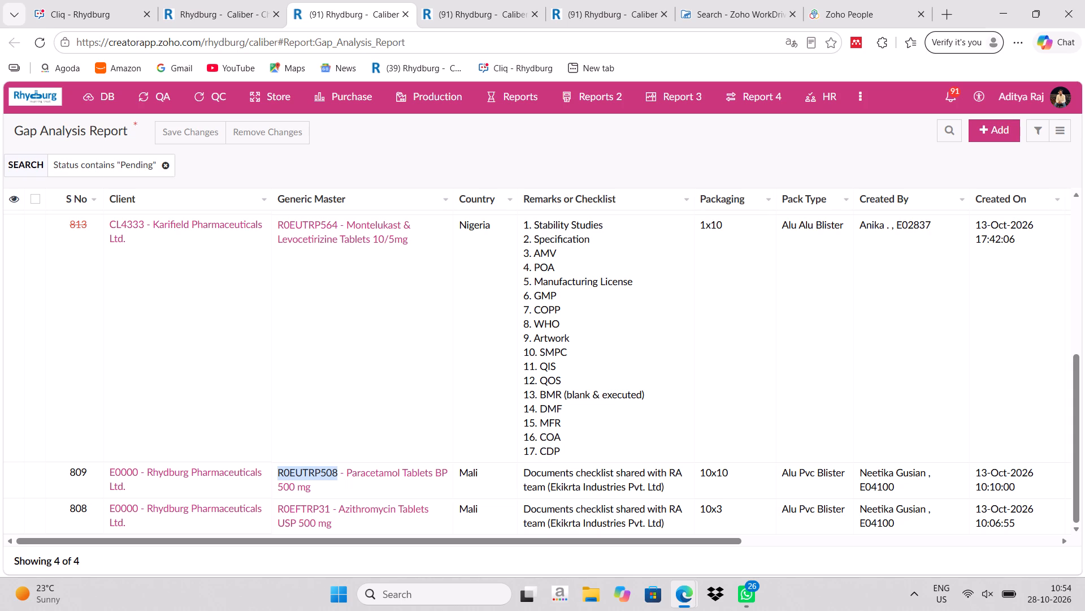
# Return to Cliq and close the chat containing the 9941 and 10109 change control replies.
pyautogui.click(92, 7)
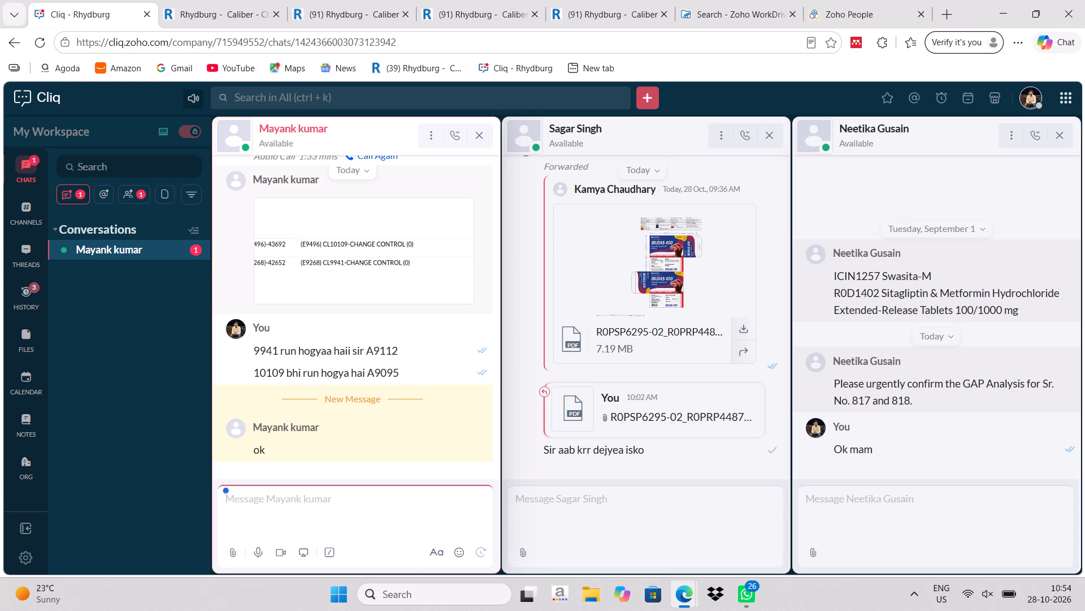
pyautogui.click(482, 137)
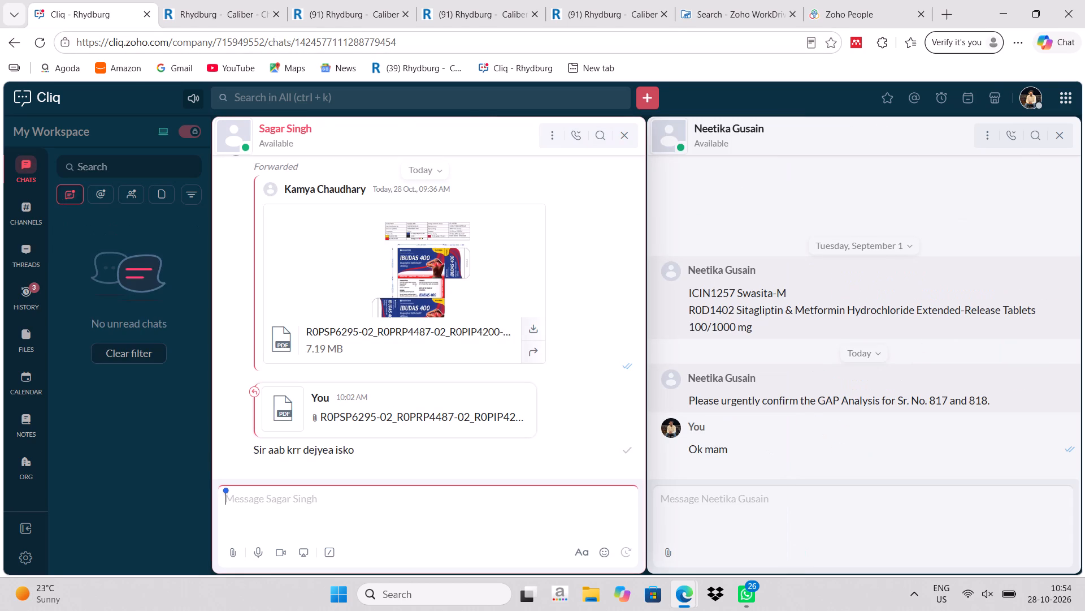
# Copy the generic code R0EUTRP508 from the Mali entry 809 in Caliber's pending Gap Analysis Report.
pyautogui.click(623, 6)
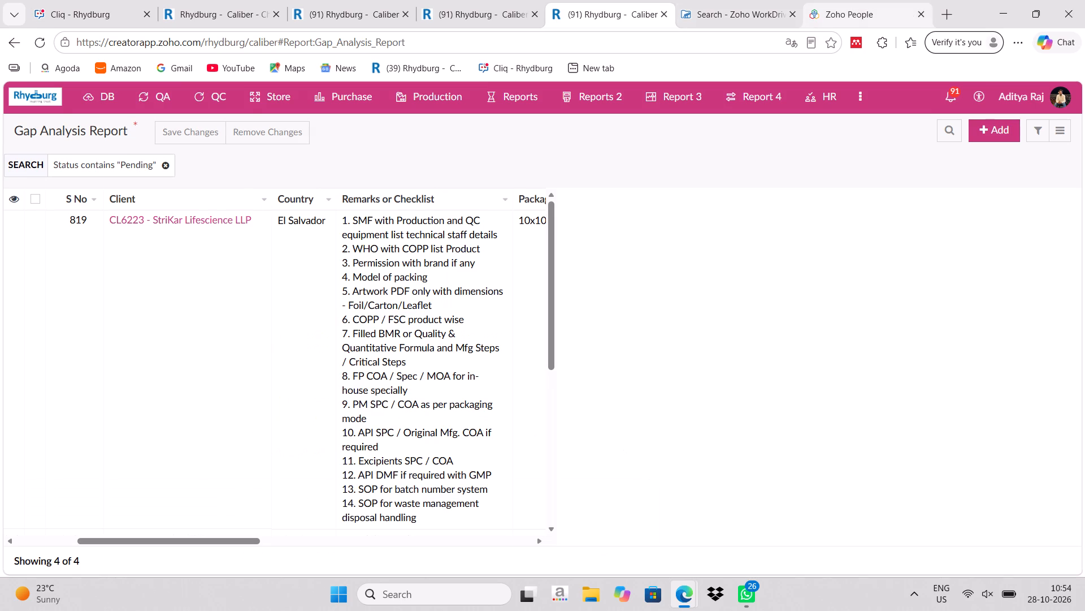
pyautogui.click(827, 0)
pyautogui.click(362, 6)
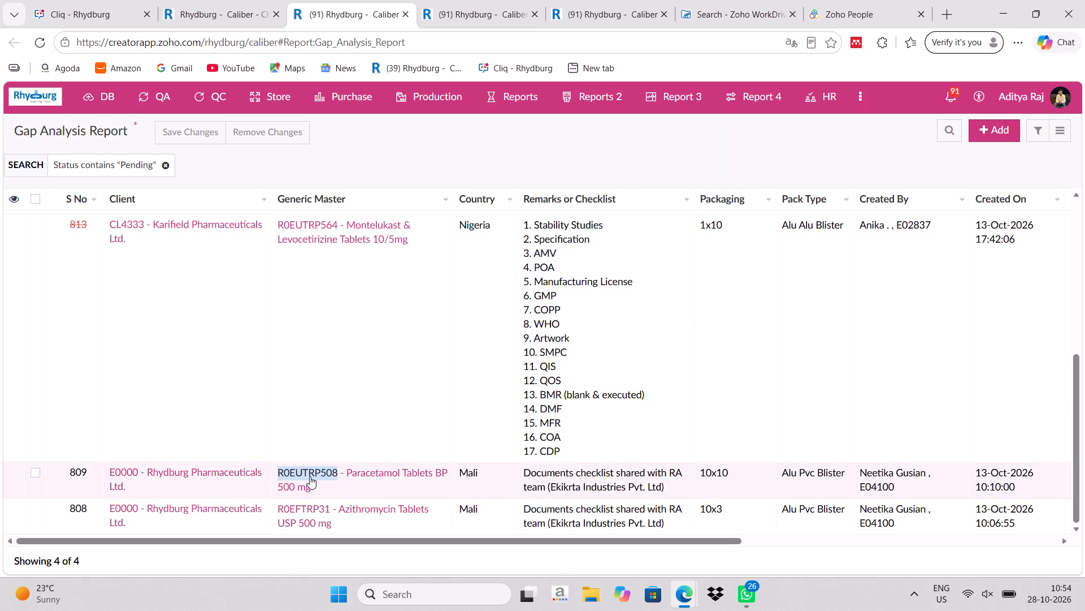
pyautogui.rightClick(319, 470)
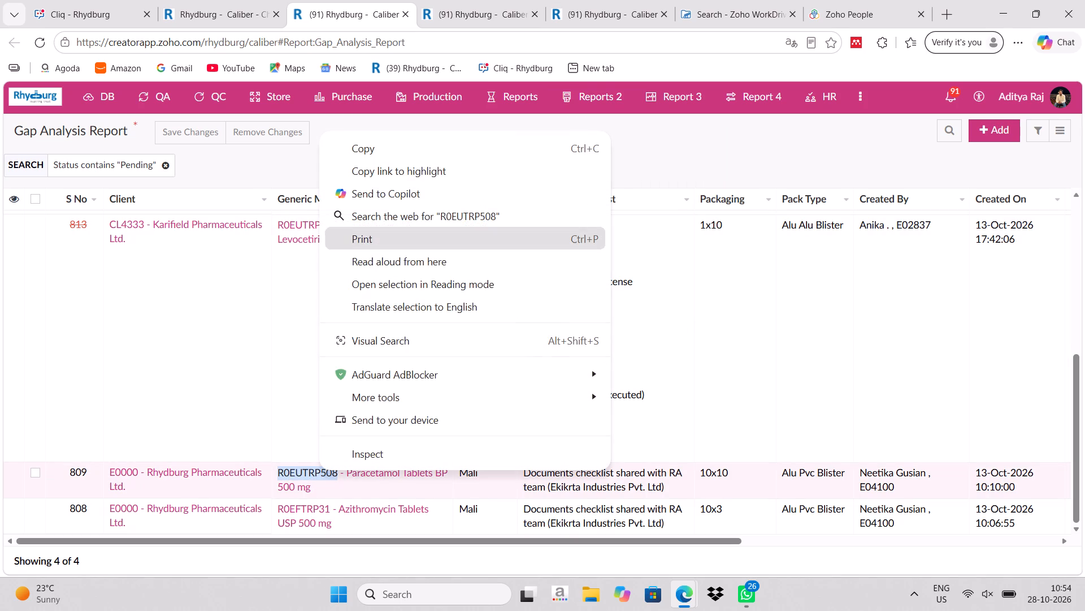
pyautogui.click(371, 149)
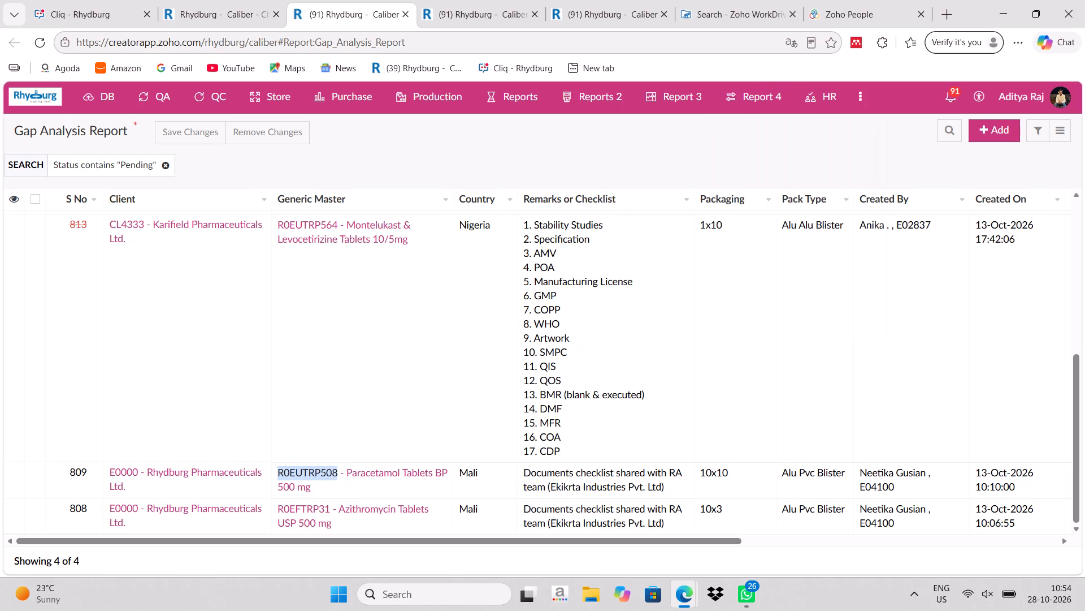
# Switch to Zoho WorkDrive and select the entire existing search term R0EUTRP508.
pyautogui.click(708, 12)
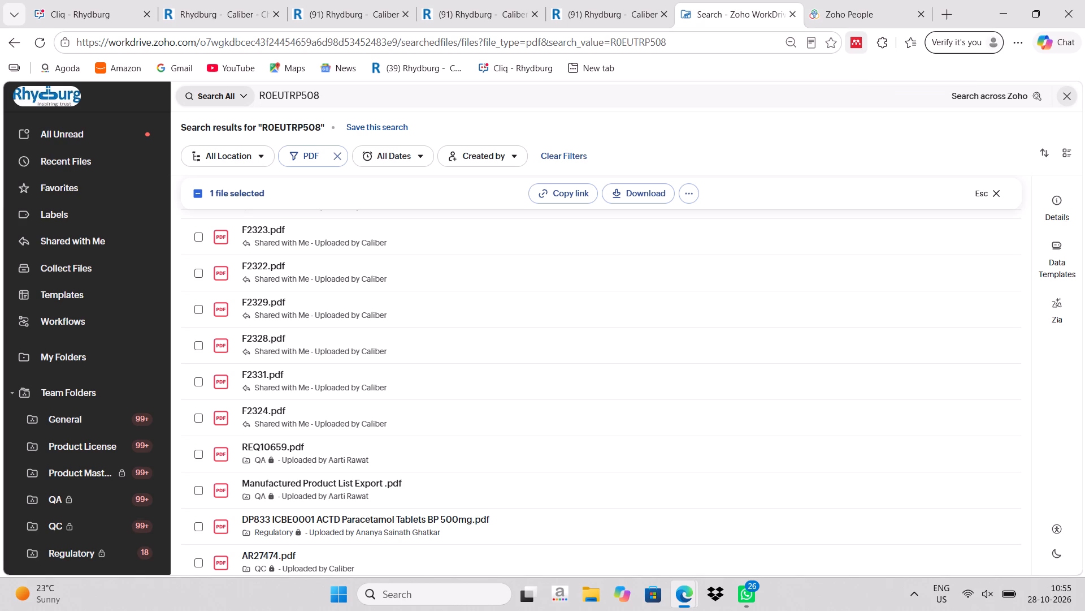
pyautogui.moveTo(338, 96); pyautogui.dragTo(291, 95)
pyautogui.moveTo(291, 95); pyautogui.dragTo(242, 95)
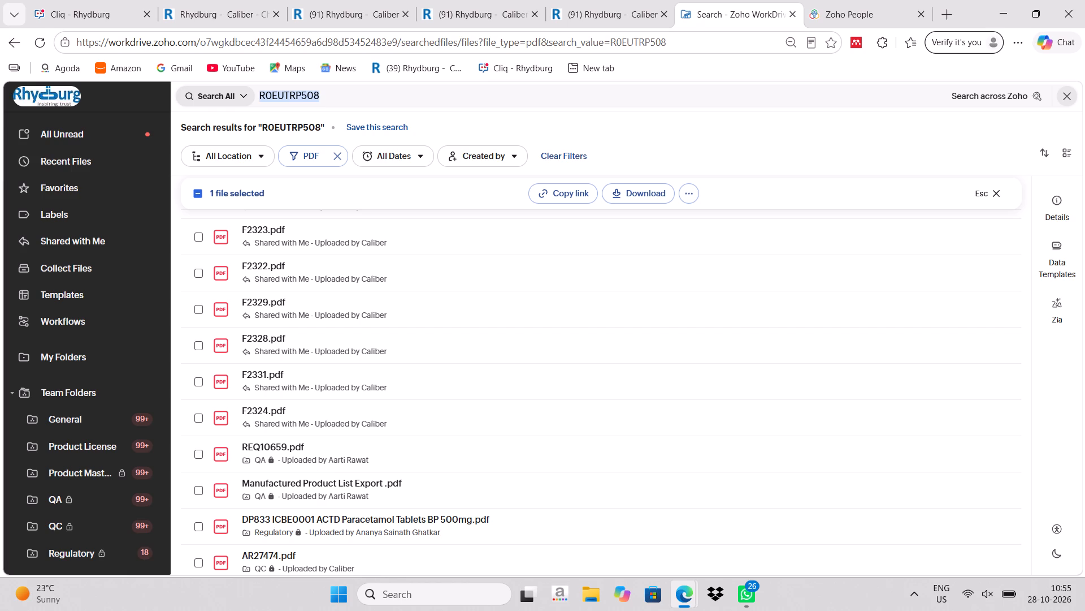
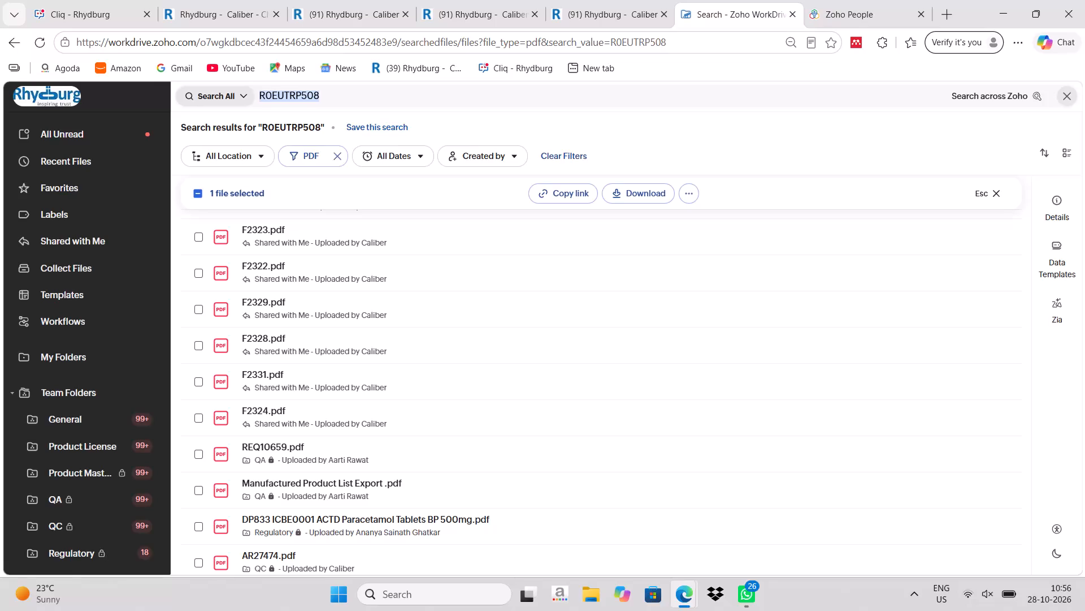
# View November 2026 in the Windows calendar and clear all pending notifications.
pyautogui.click(1058, 588)
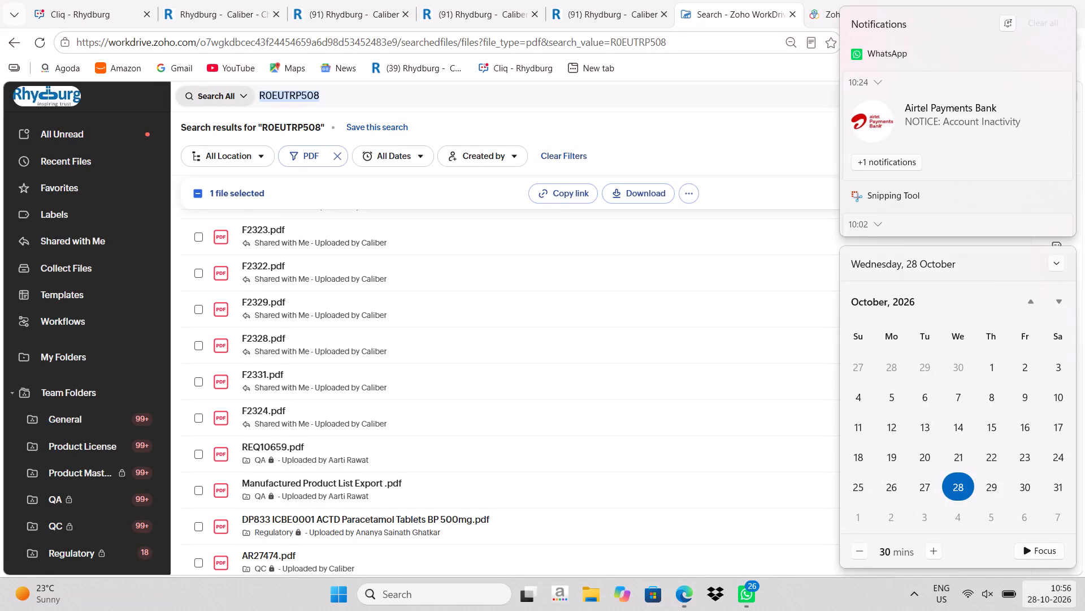
pyautogui.click(1063, 300)
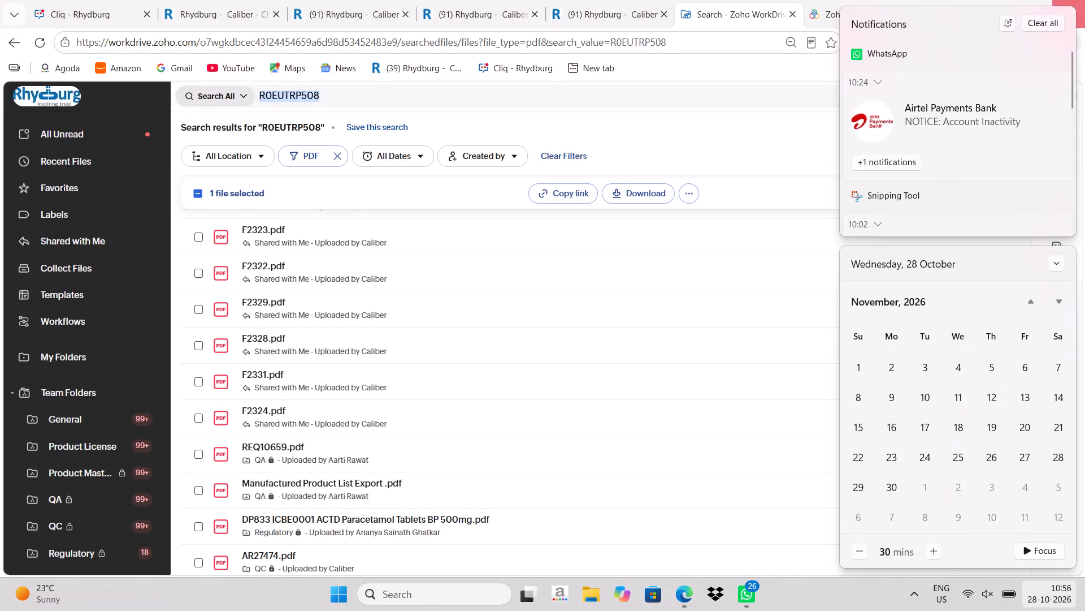
pyautogui.click(1035, 19)
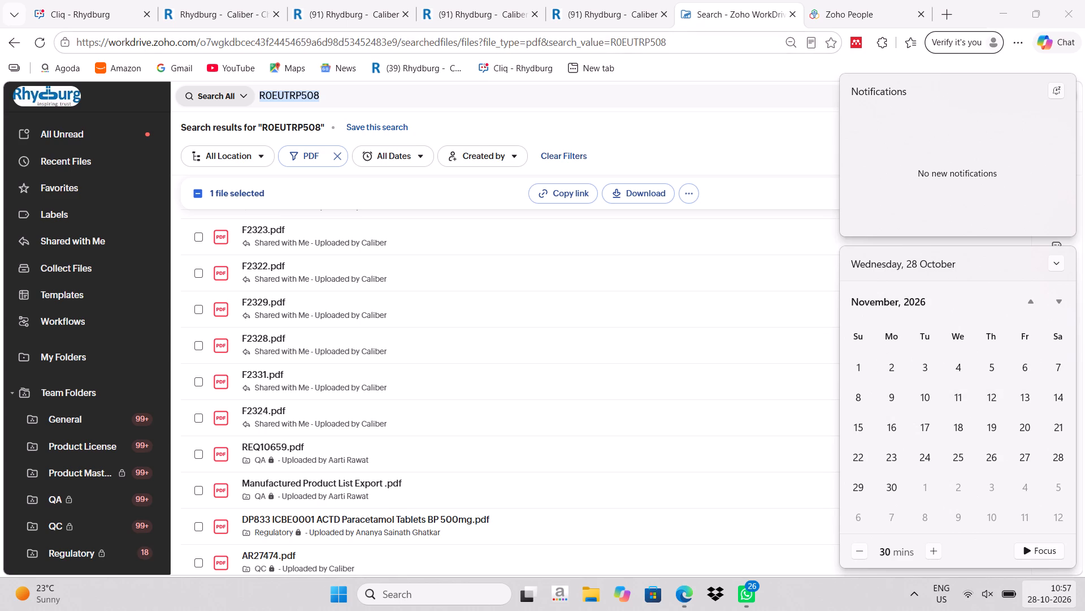
pyautogui.click(772, 143)
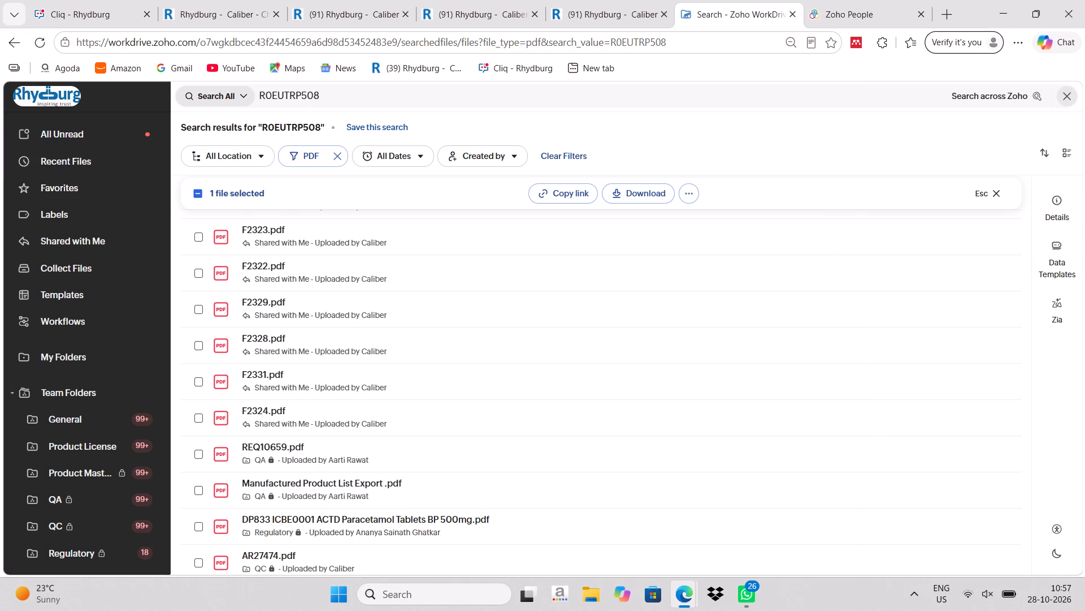
# Return to Caliber's Change Control page filtered to 9941 and 10109 by way of the Gap Analysis Report, dismissing the WhatsApp notification.
pyautogui.click(613, 18)
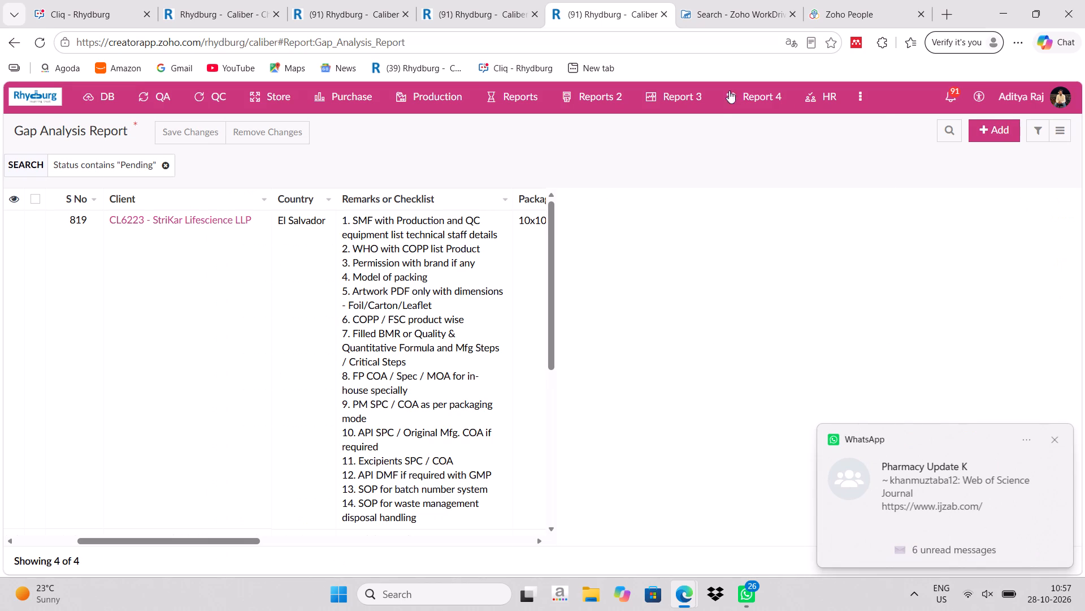
pyautogui.click(1054, 440)
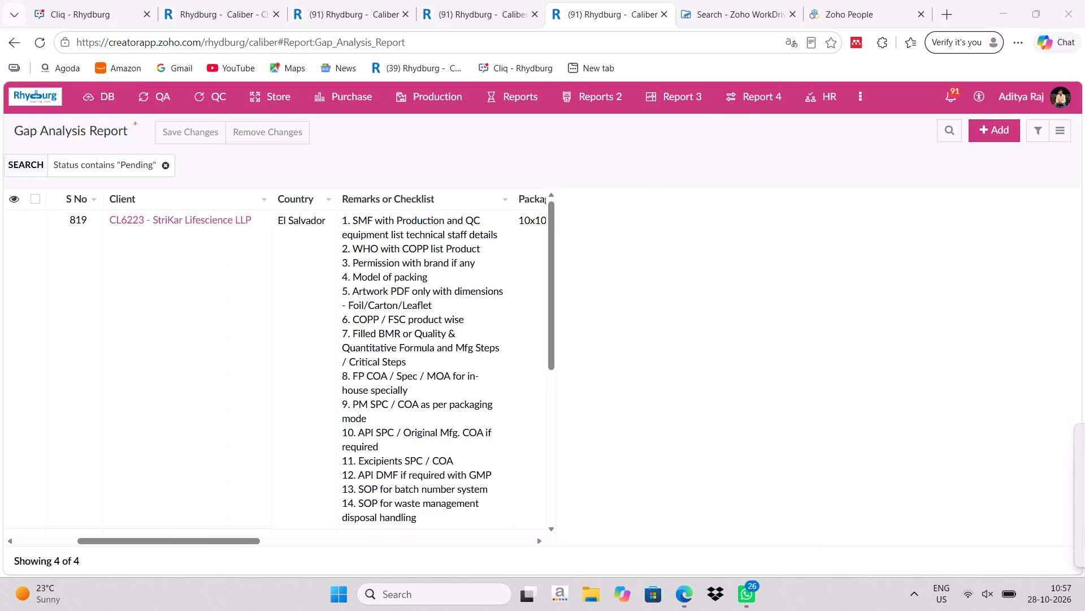
pyautogui.click(220, 0)
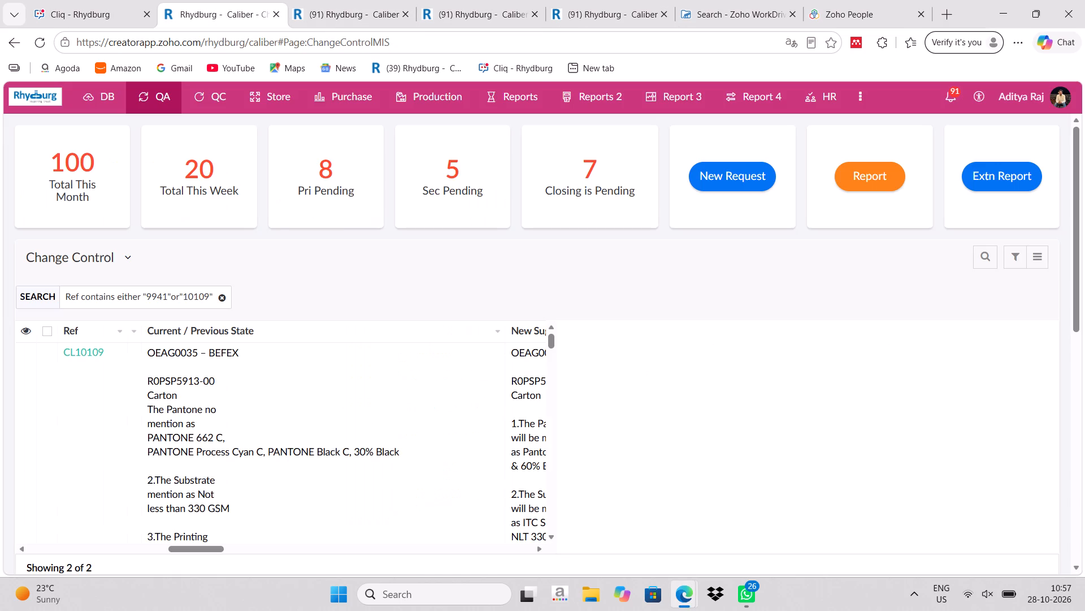
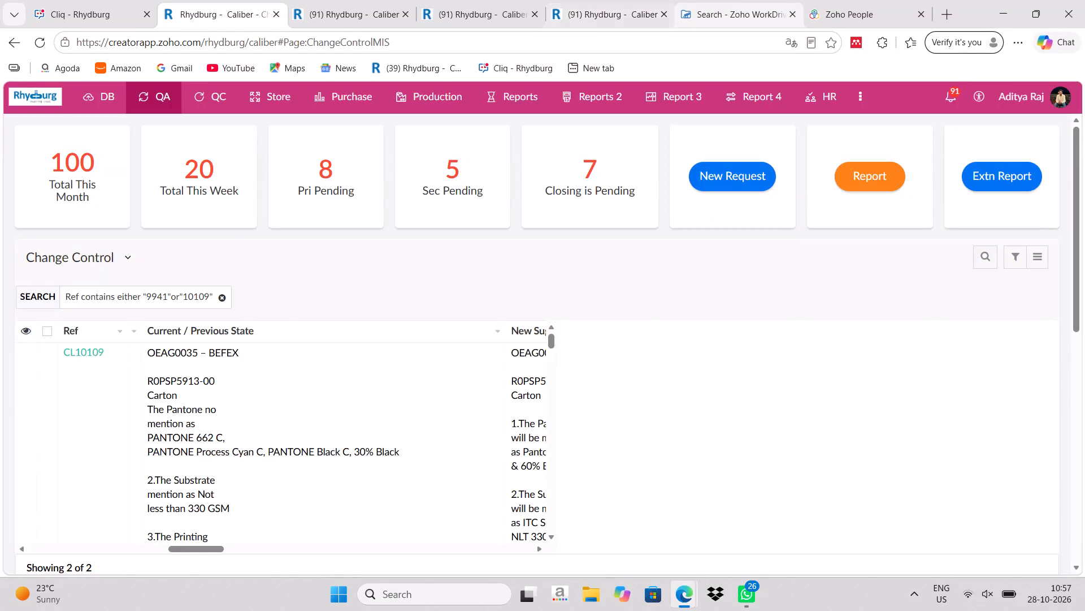
# Copy the generic code R0EUTRP508 again from Mali entry 809 in Caliber's pending Gap Analysis Report.
pyautogui.click(711, 5)
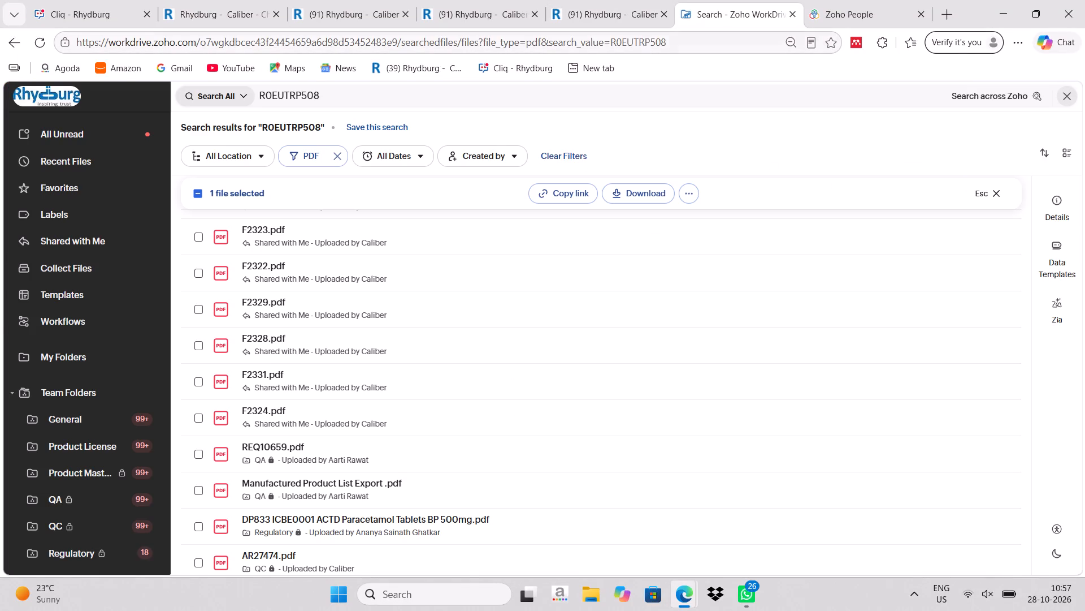
pyautogui.click(204, 12)
pyautogui.click(321, 17)
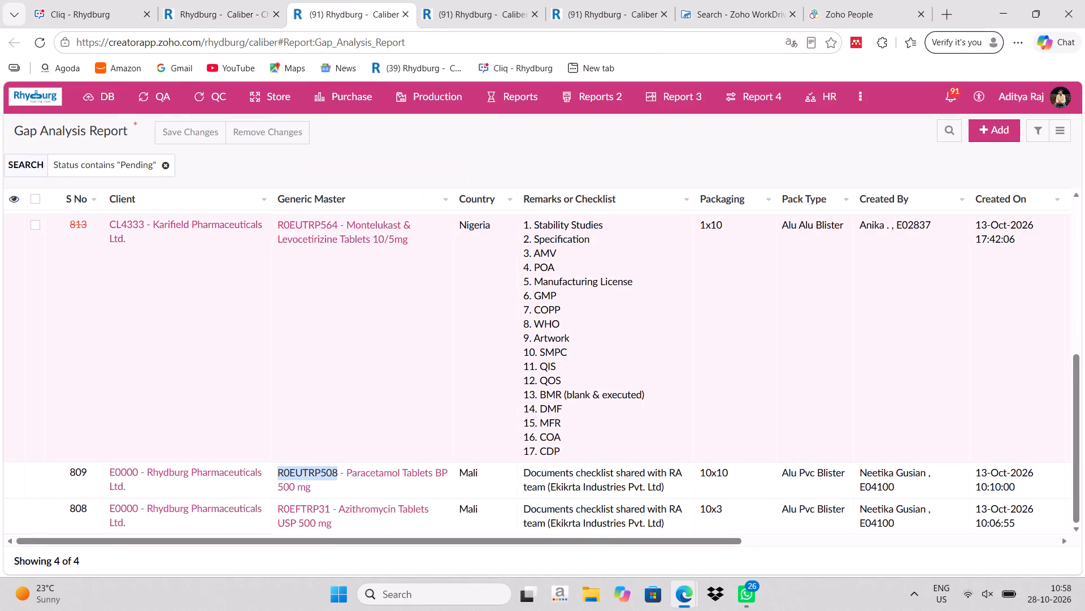
pyautogui.rightClick(301, 470)
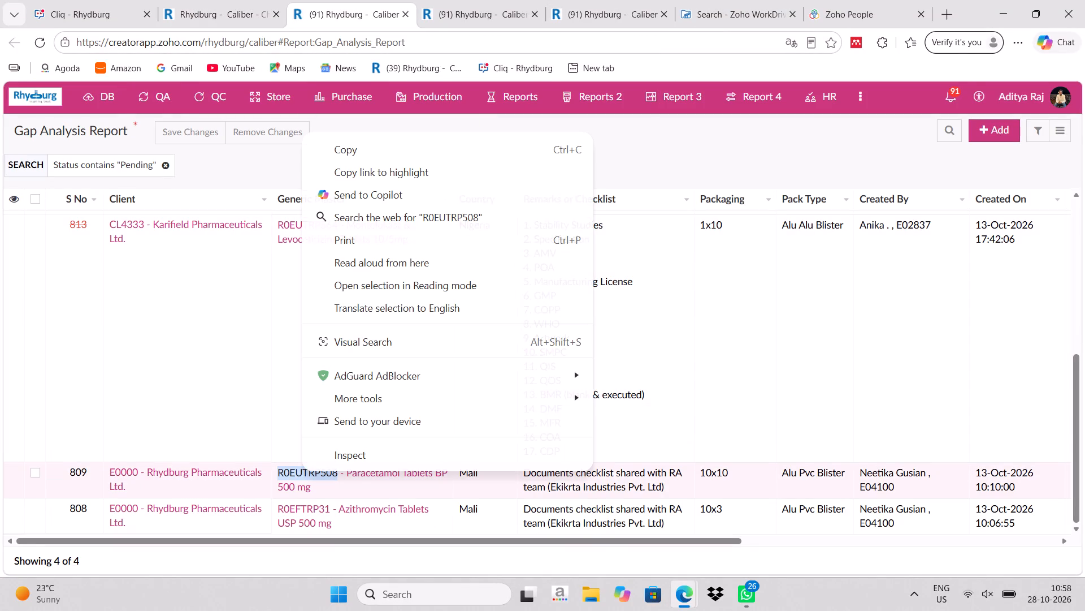
pyautogui.click(357, 147)
pyautogui.click(708, 15)
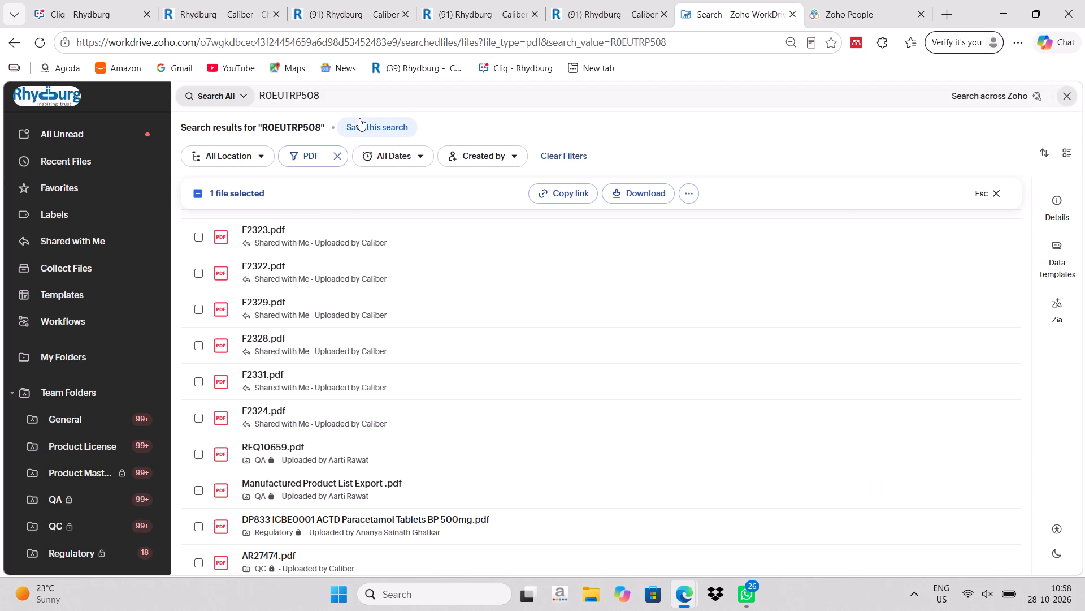
pyautogui.scroll(-6, 383, 426)
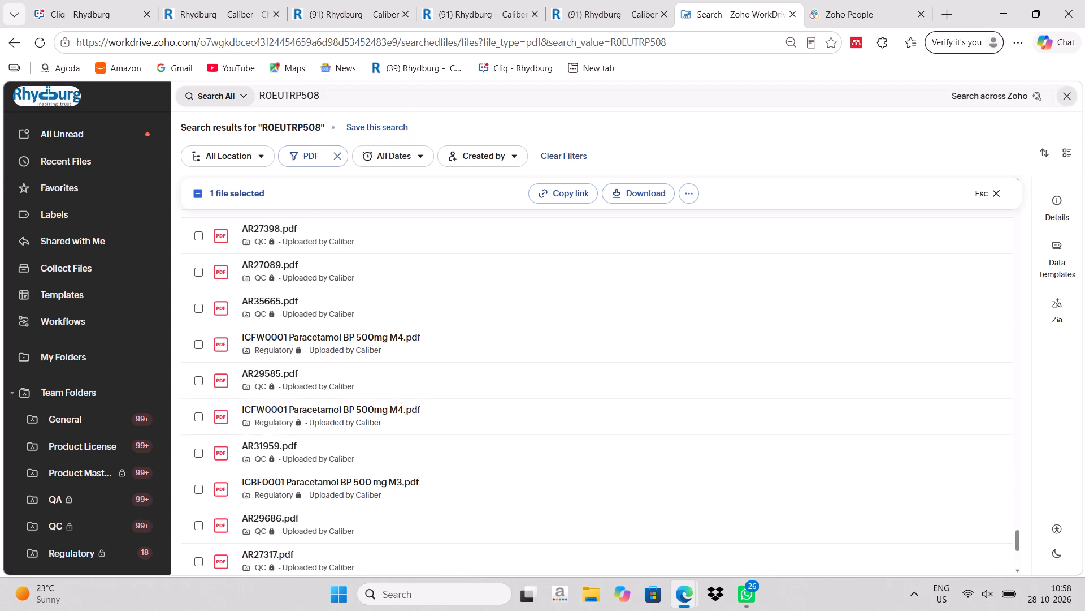
pyautogui.scroll(-4, 458, 451)
pyautogui.scroll(-13, 533, 421)
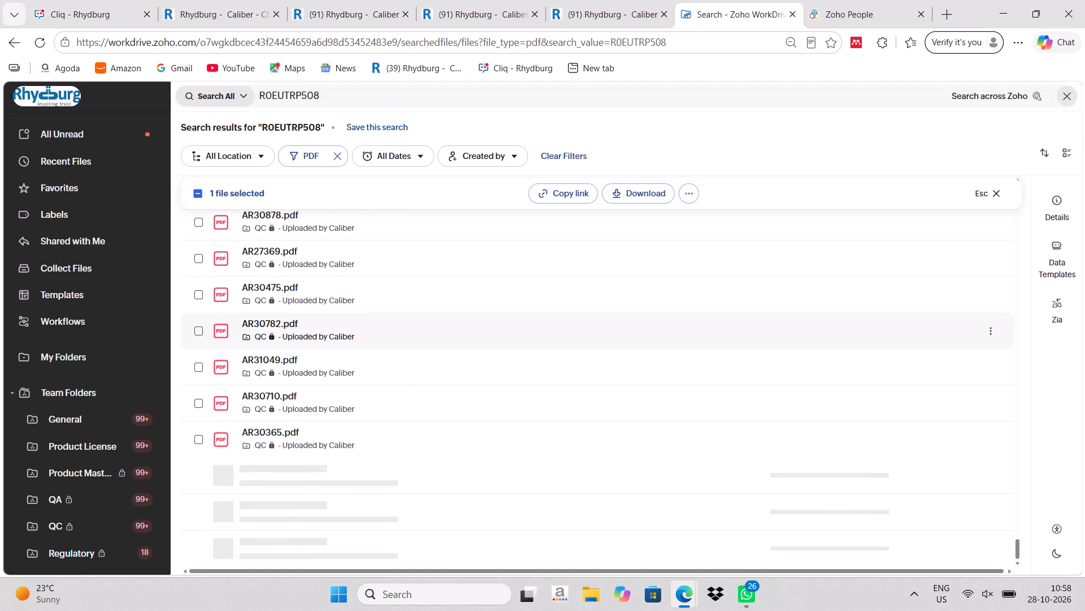
pyautogui.scroll(-10, 531, 426)
pyautogui.scroll(-10, 423, 423)
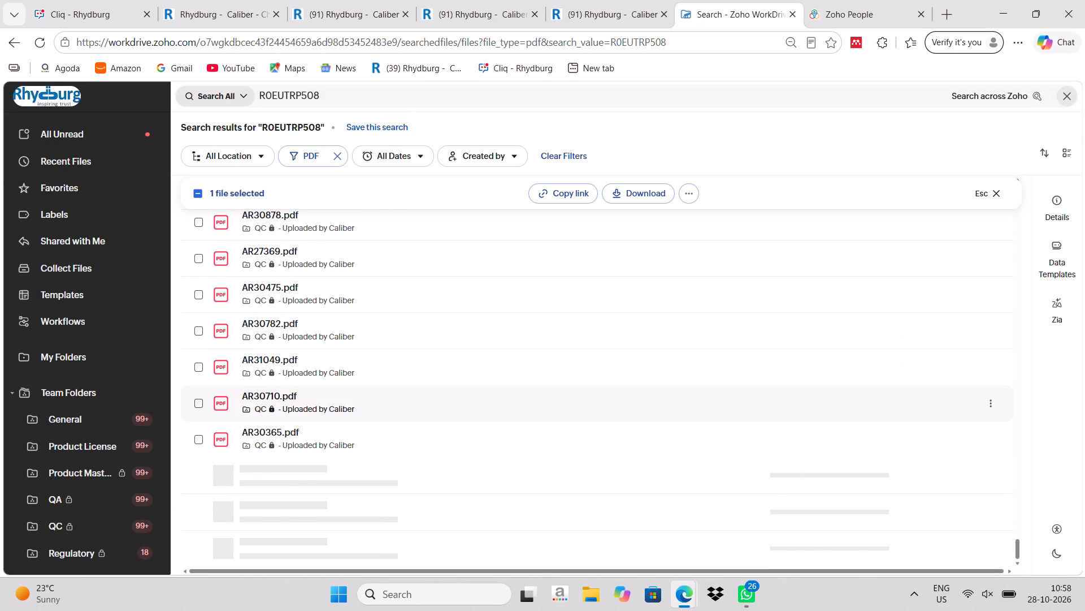
pyautogui.scroll(-2, 433, 419)
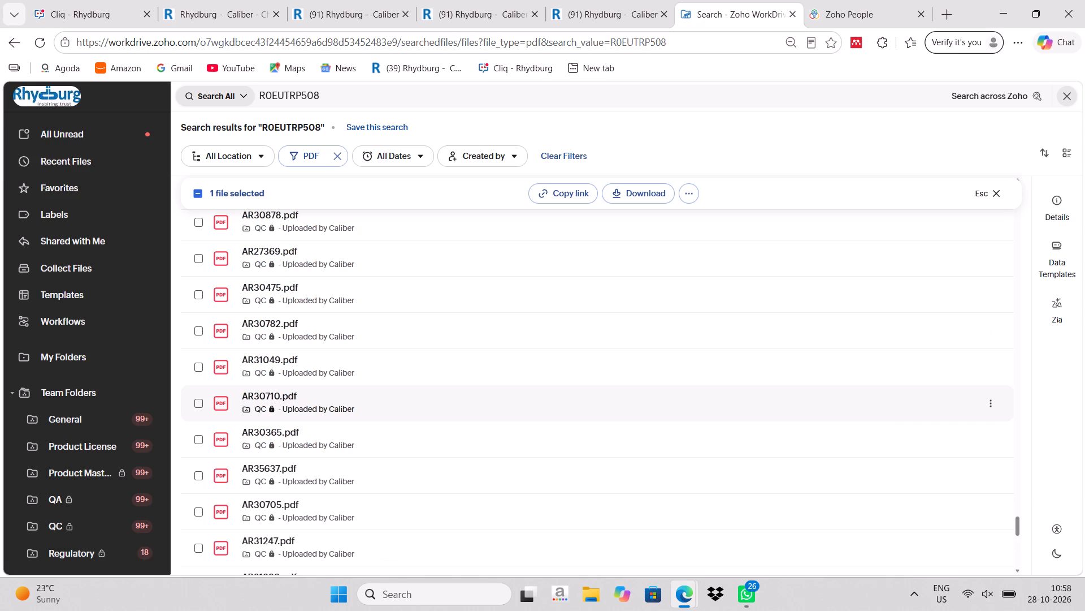
pyautogui.scroll(-6, 448, 447)
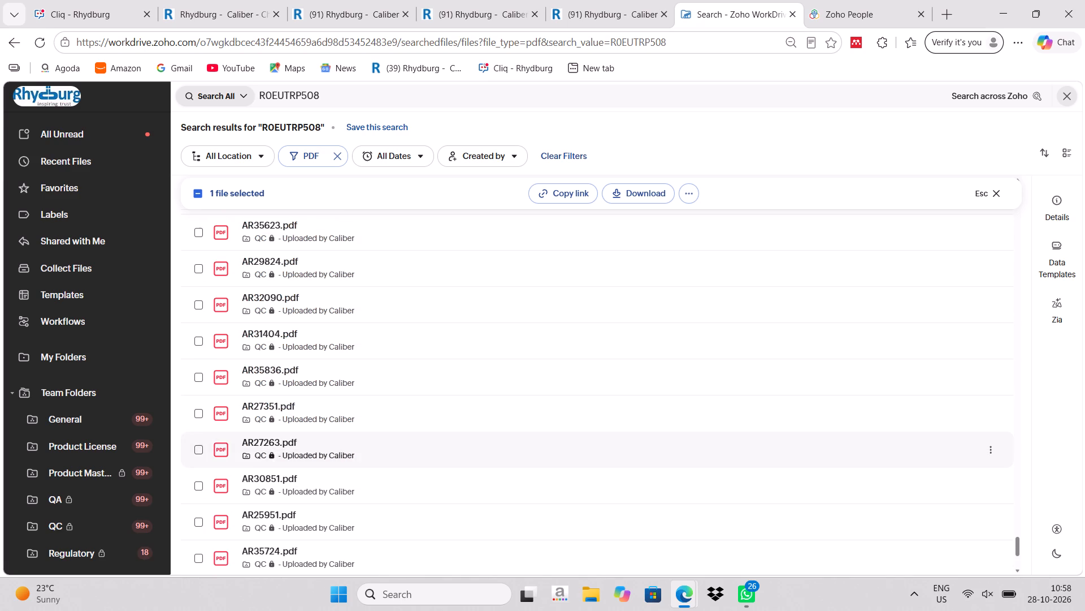
pyautogui.scroll(-10, 453, 434)
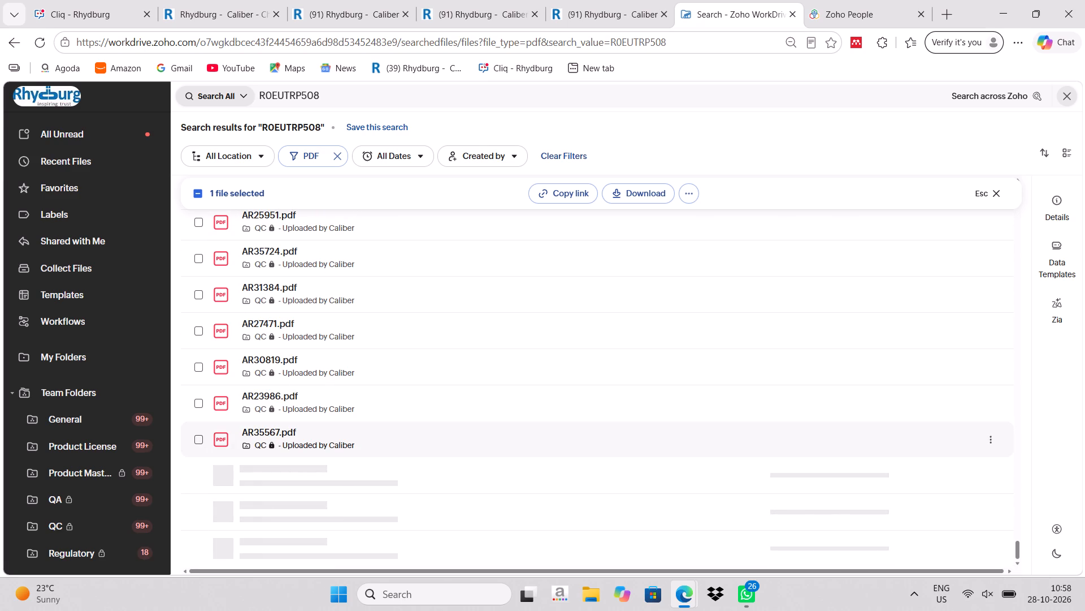
# Shrink the browser window to show the document checklist beside it, and examine further R0EUTRP508 PDF results against the required documents.
pyautogui.click(1042, 12)
pyautogui.scroll(-4, 154, 324)
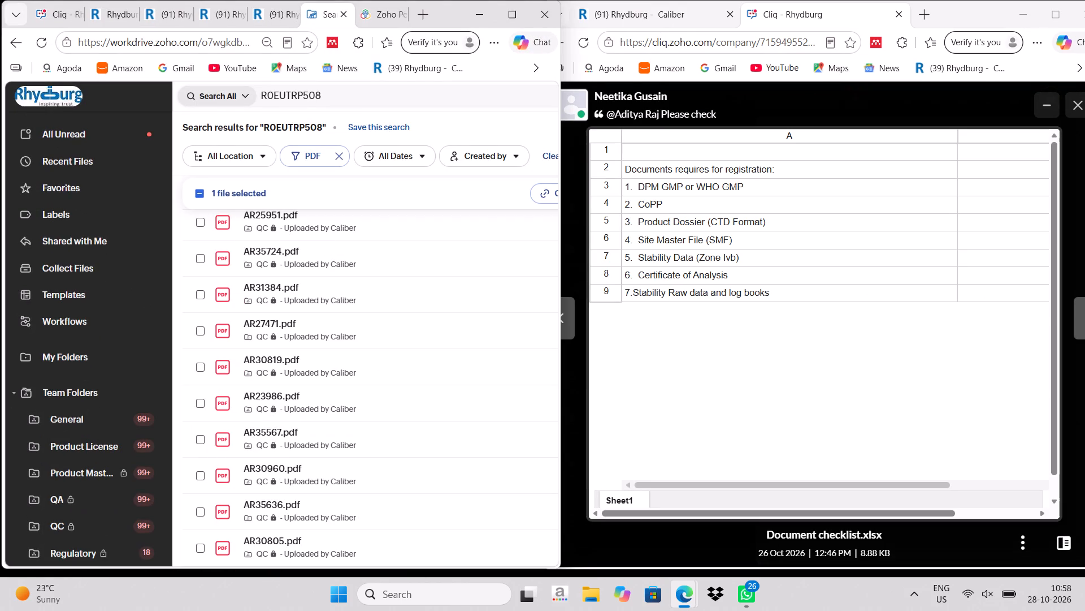
pyautogui.scroll(-3, 154, 328)
pyautogui.scroll(-6, 276, 393)
pyautogui.scroll(8, 297, 405)
pyautogui.scroll(-3, 297, 405)
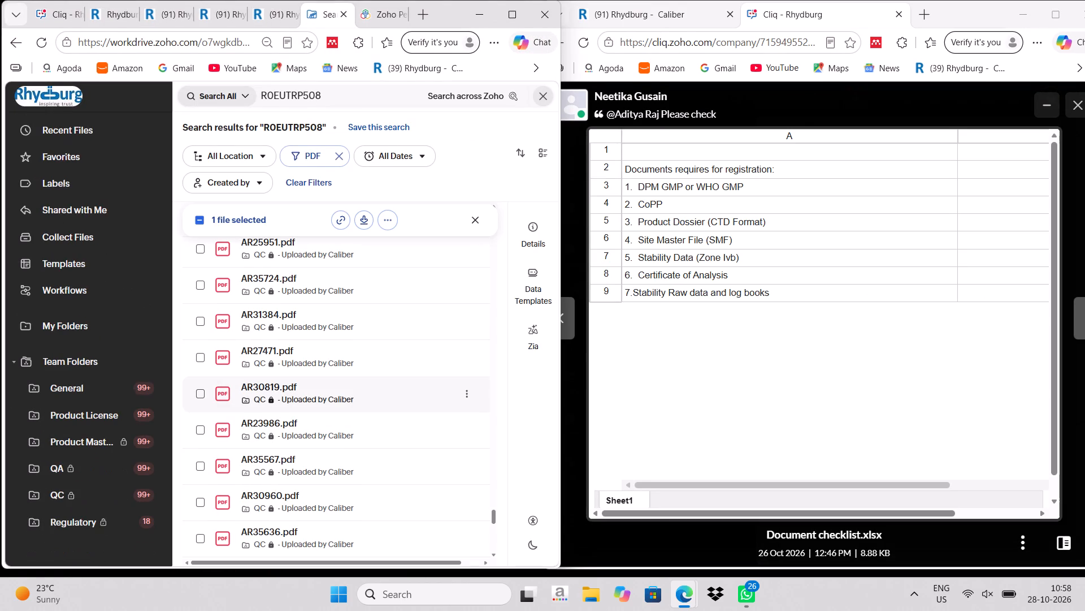
pyautogui.scroll(-7, 287, 397)
pyautogui.scroll(-13, 337, 461)
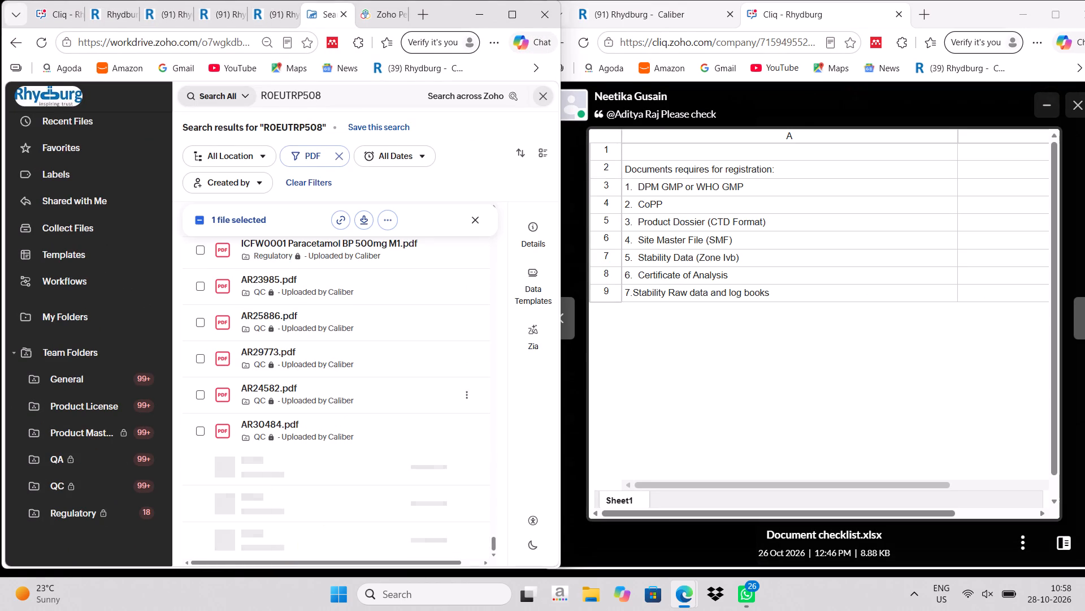
pyautogui.scroll(-6, 368, 419)
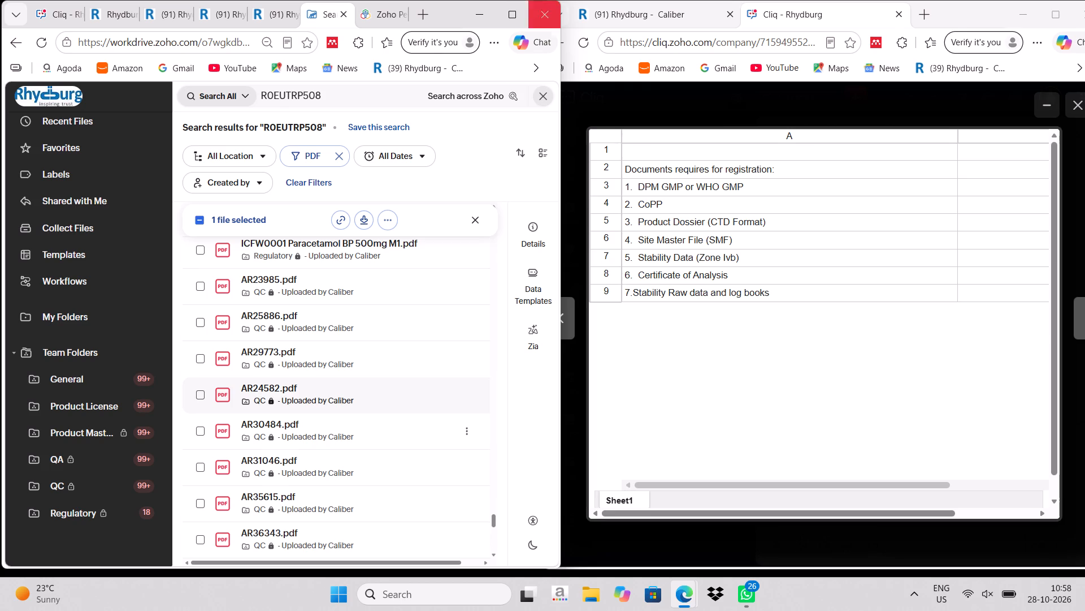
# Maximize the browser window, look through the pending Gap Analysis Report entries down to the Mali ones, and return to WorkDrive.
pyautogui.click(513, 7)
pyautogui.click(579, 14)
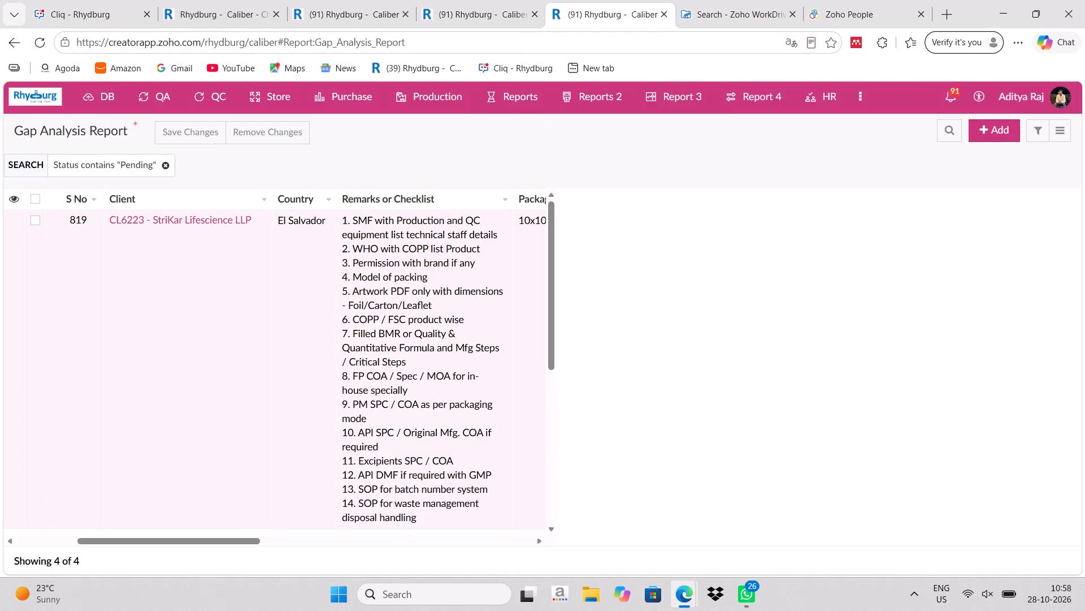
pyautogui.moveTo(553, 333); pyautogui.dragTo(546, 398)
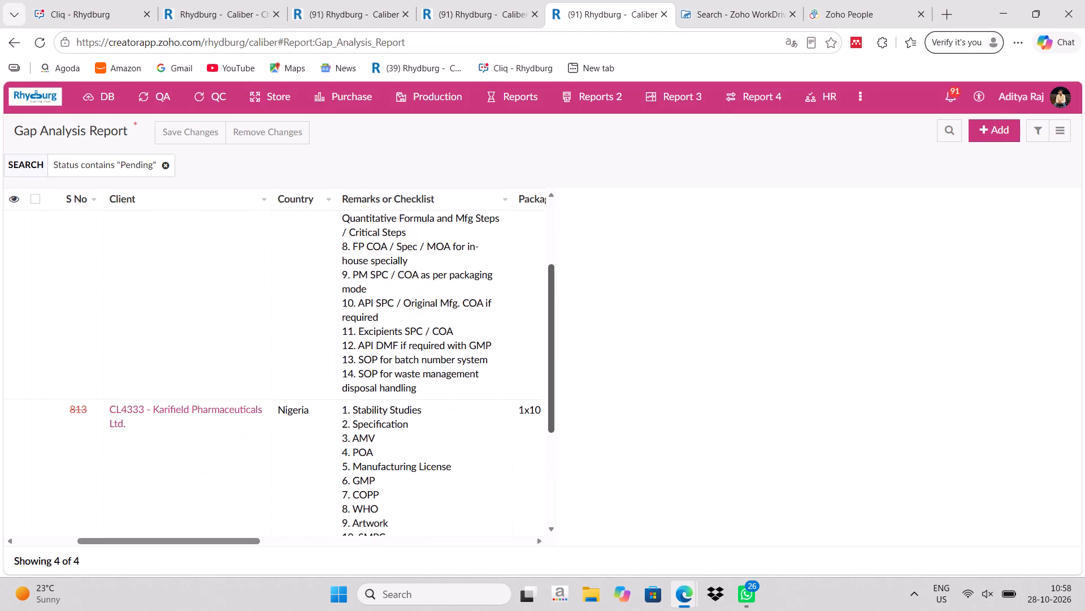
pyautogui.moveTo(546, 398); pyautogui.dragTo(524, 522)
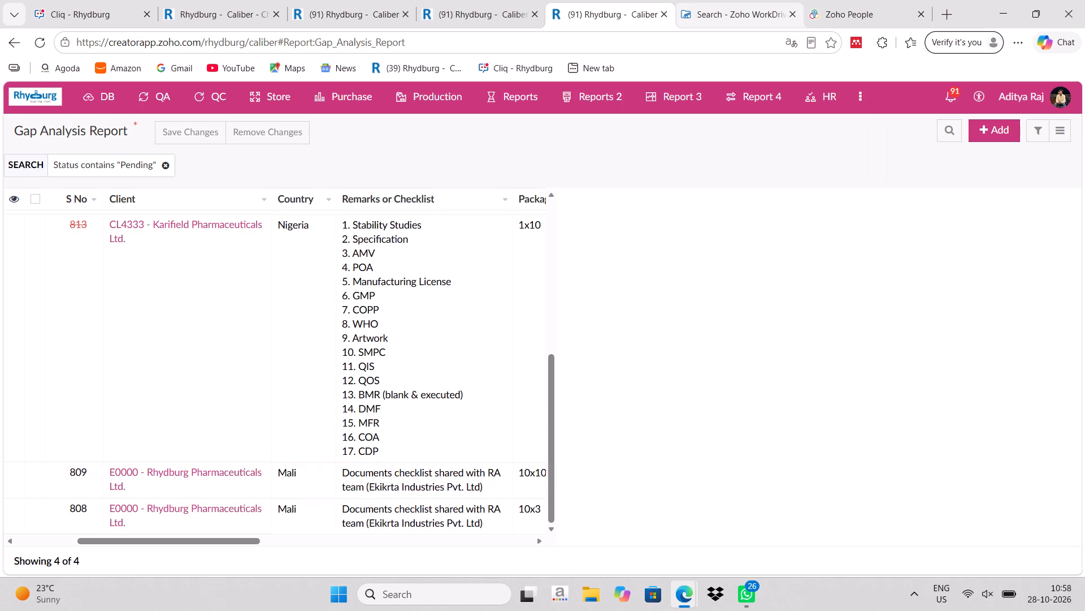
pyautogui.click(743, 10)
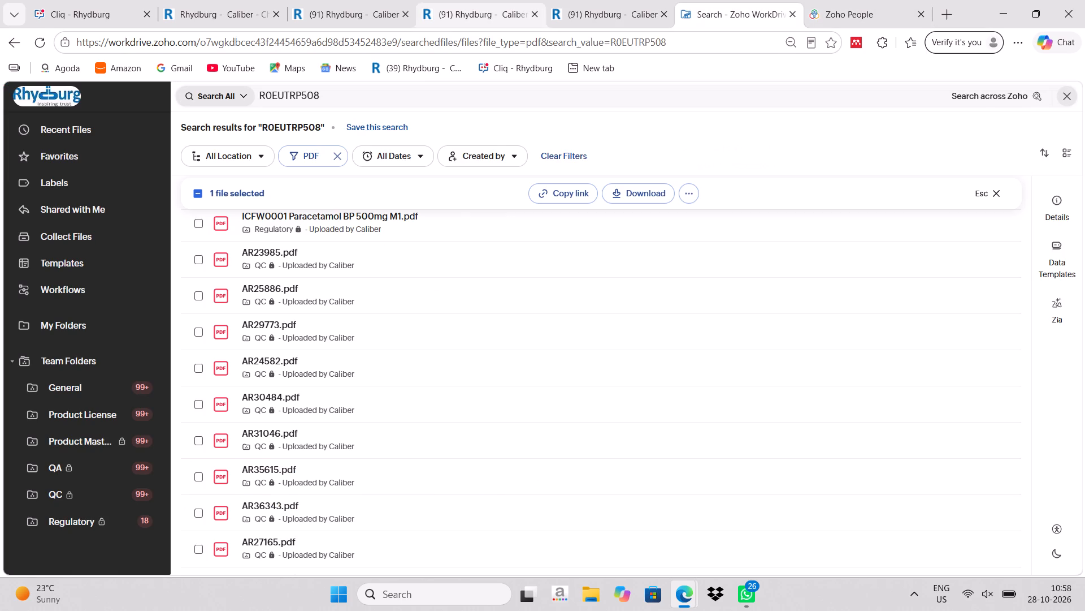
# Open the R0EUTRP508 generic master from Mali entry 809 in Caliber, examine its licence documents, and close the record.
pyautogui.click(346, 7)
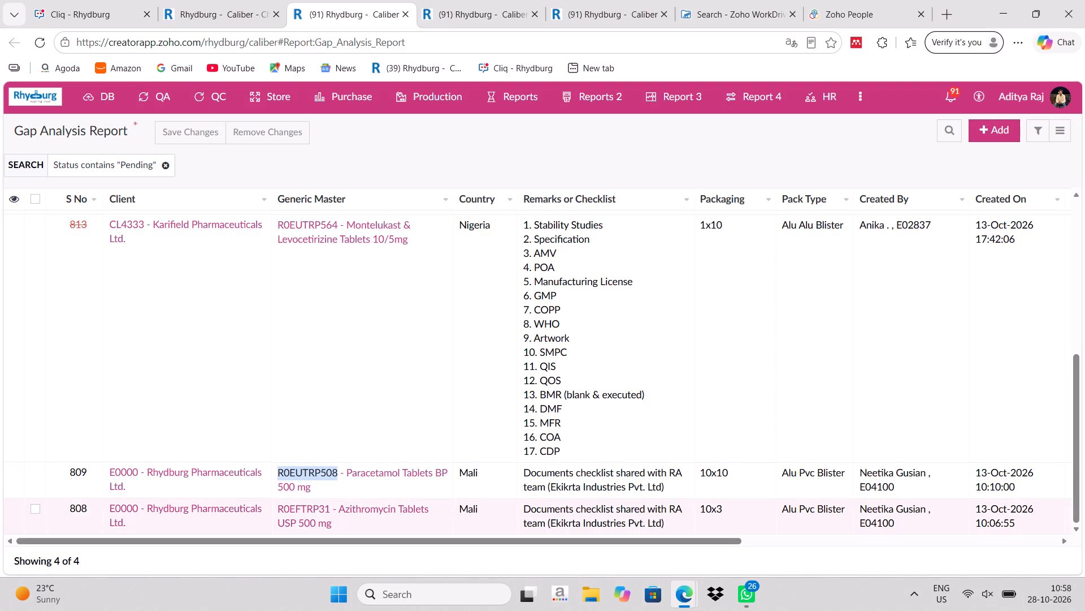
pyautogui.click(383, 480)
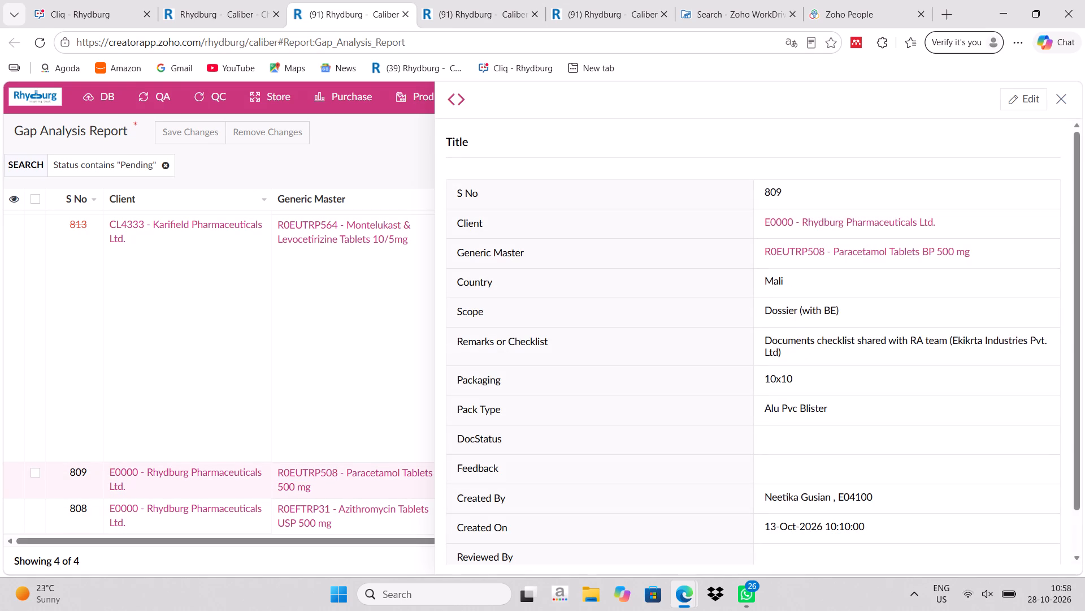
pyautogui.click(781, 248)
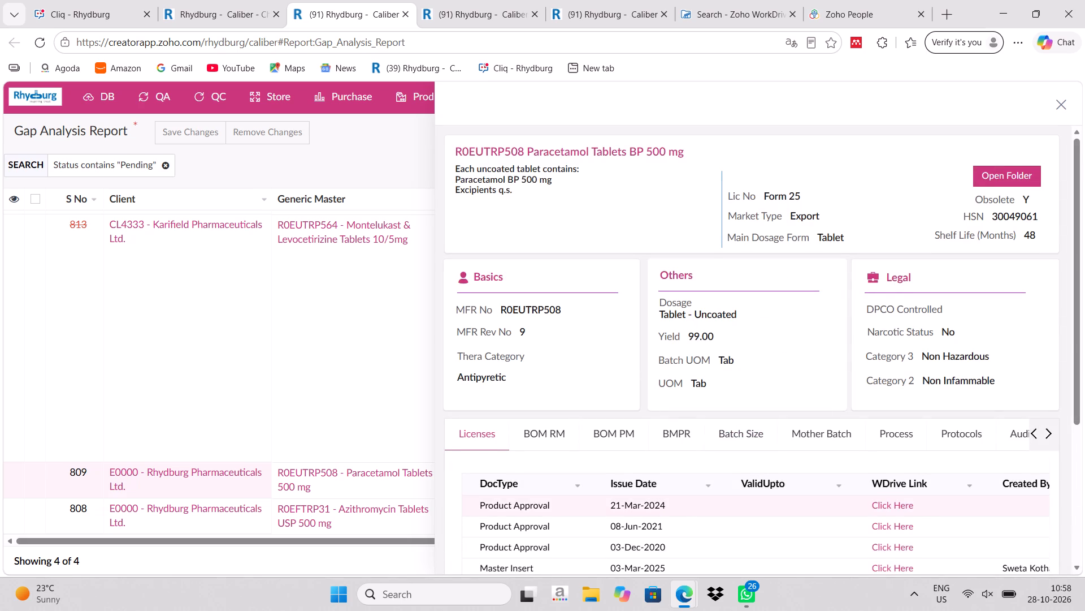
pyautogui.scroll(-3, 696, 515)
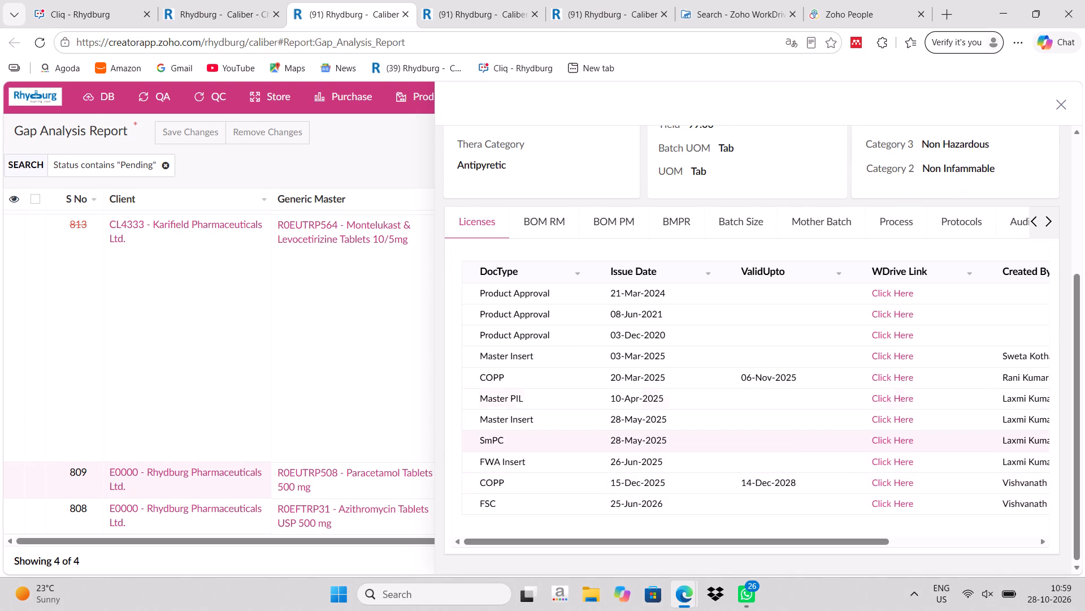
pyautogui.click(1065, 103)
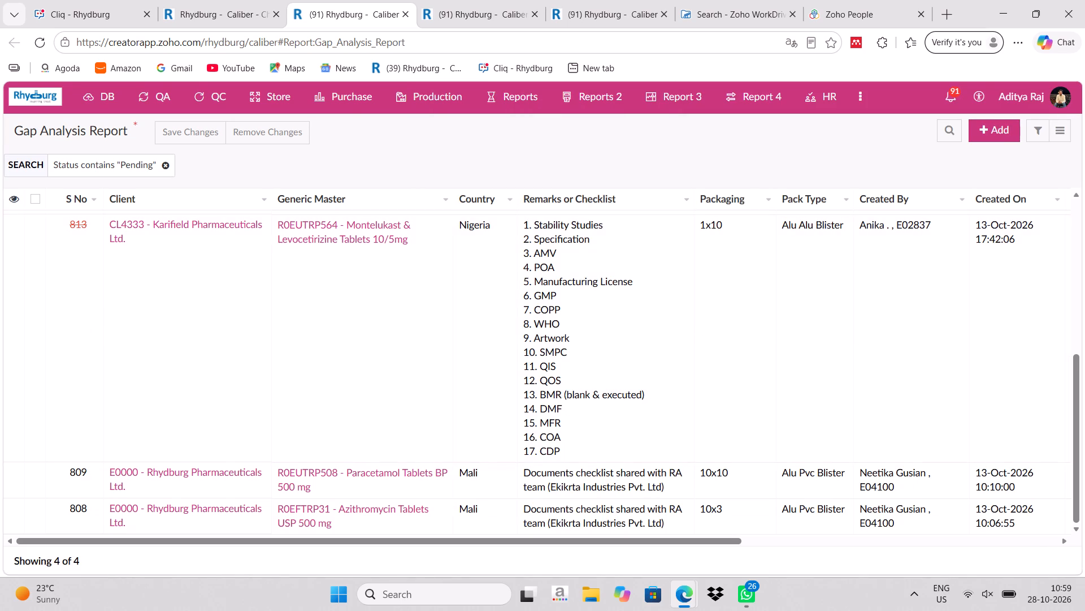
pyautogui.click(449, 4)
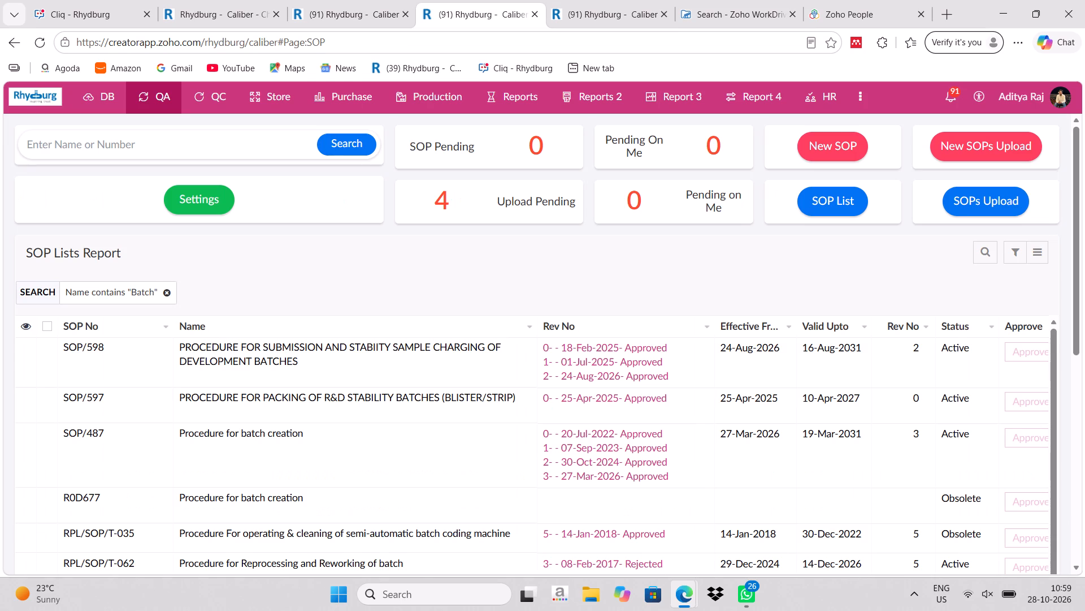
pyautogui.click(368, 5)
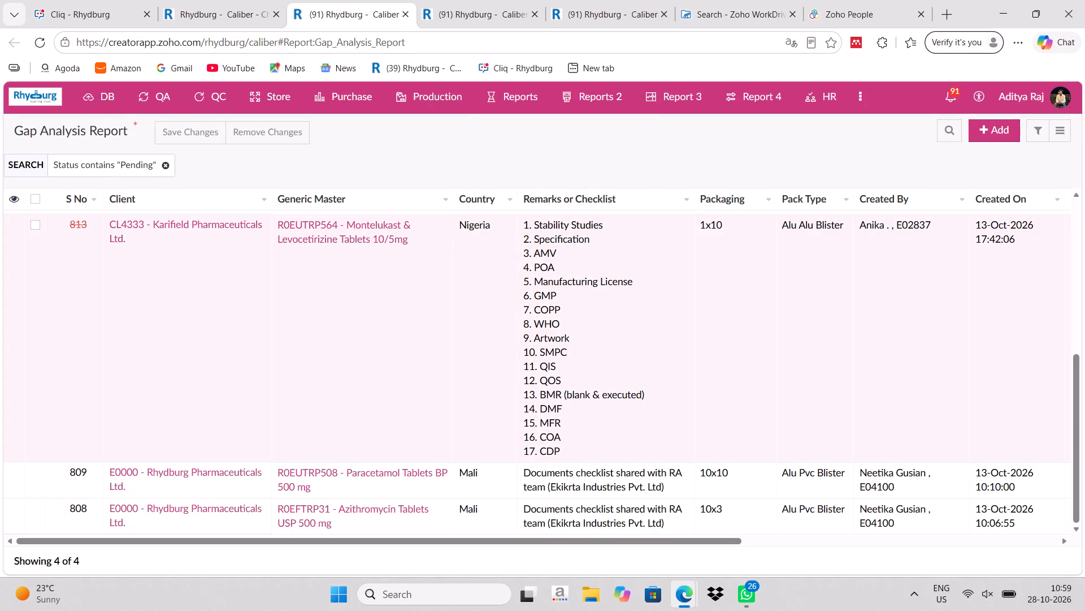
pyautogui.click(404, 465)
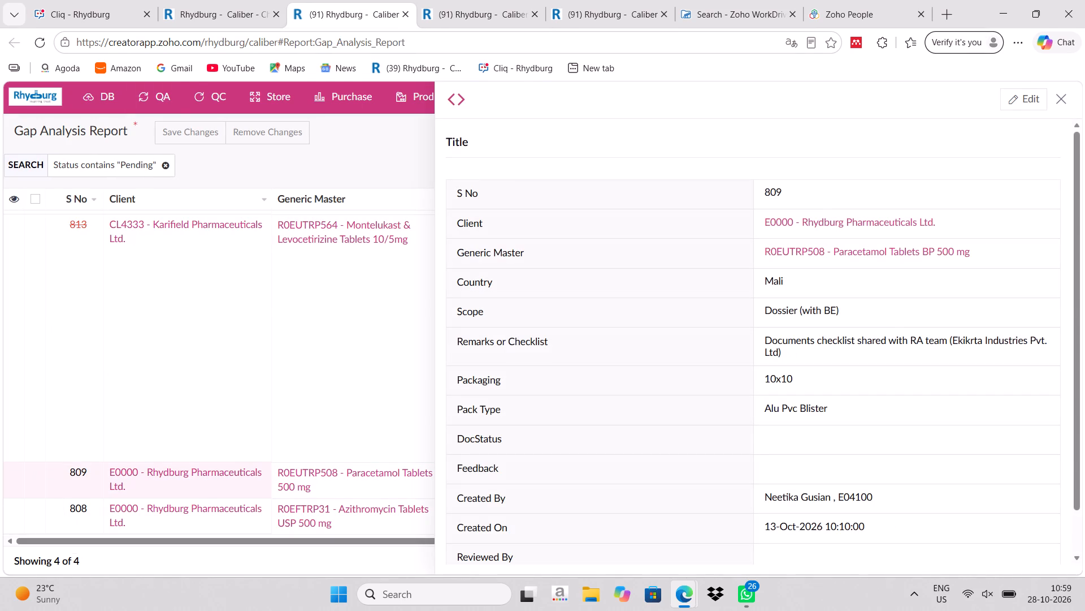
pyautogui.click(1026, 96)
pyautogui.click(1031, 10)
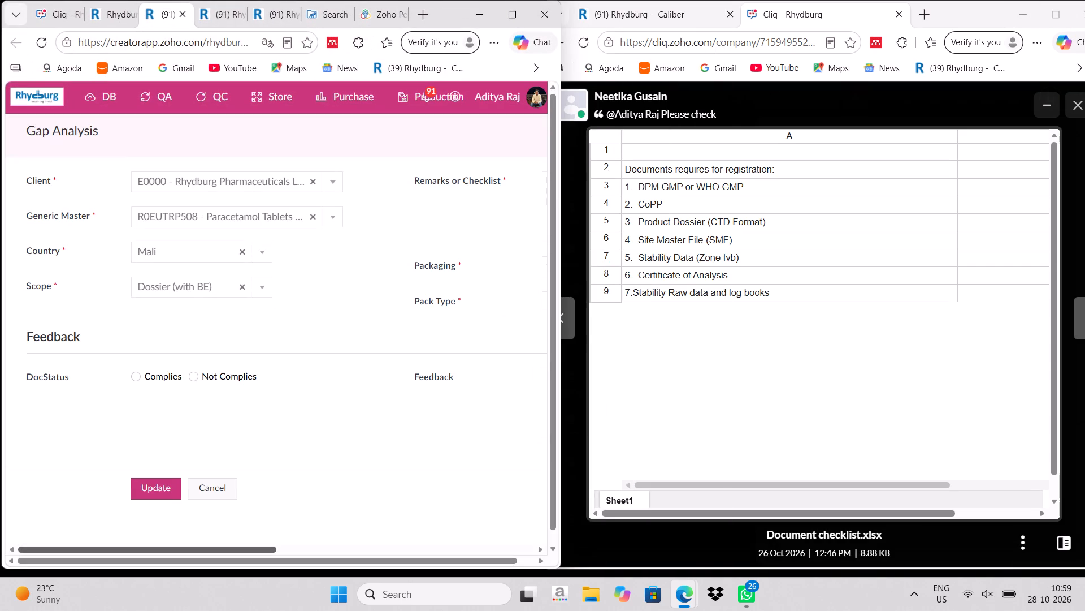
pyautogui.moveTo(250, 549); pyautogui.dragTo(537, 598)
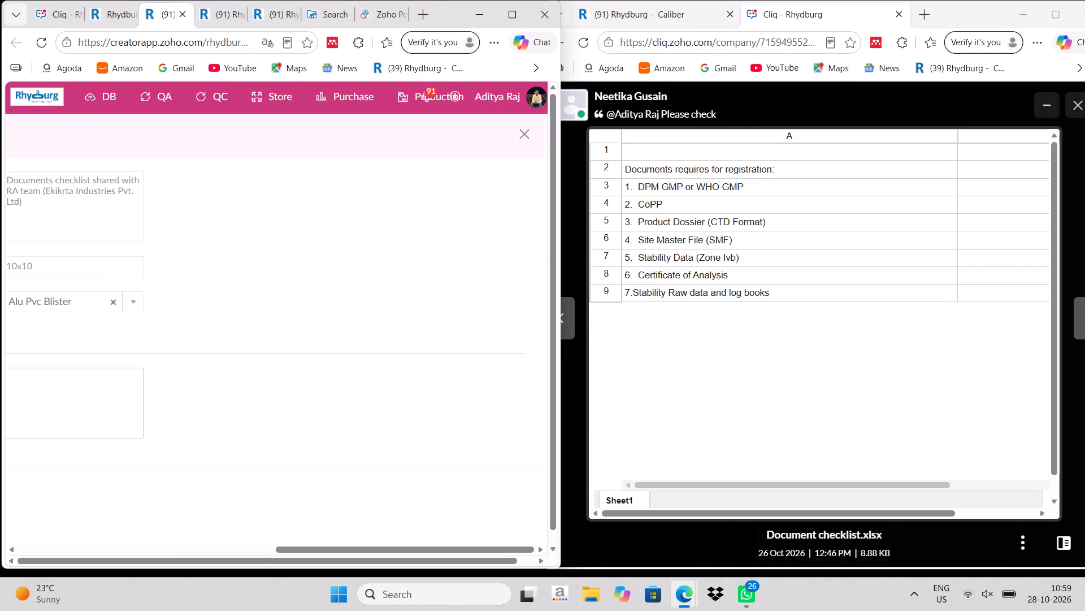
pyautogui.moveTo(311, 547); pyautogui.dragTo(167, 560)
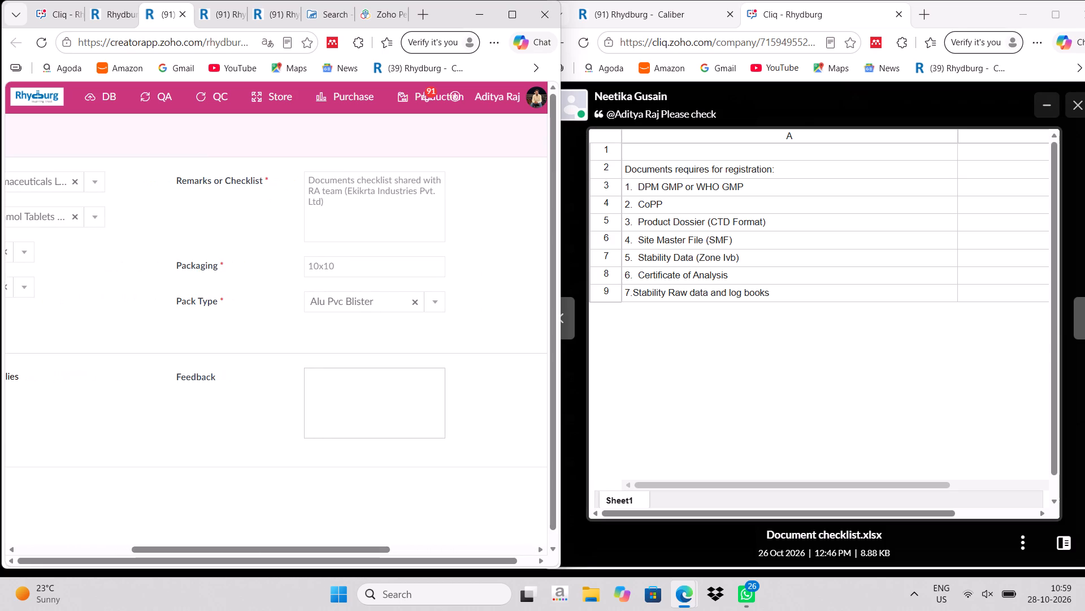
pyautogui.click(377, 371)
pyautogui.write('COPP')
pyautogui.press('space')
pyautogui.write('(A')
pyautogui.write('vailable')
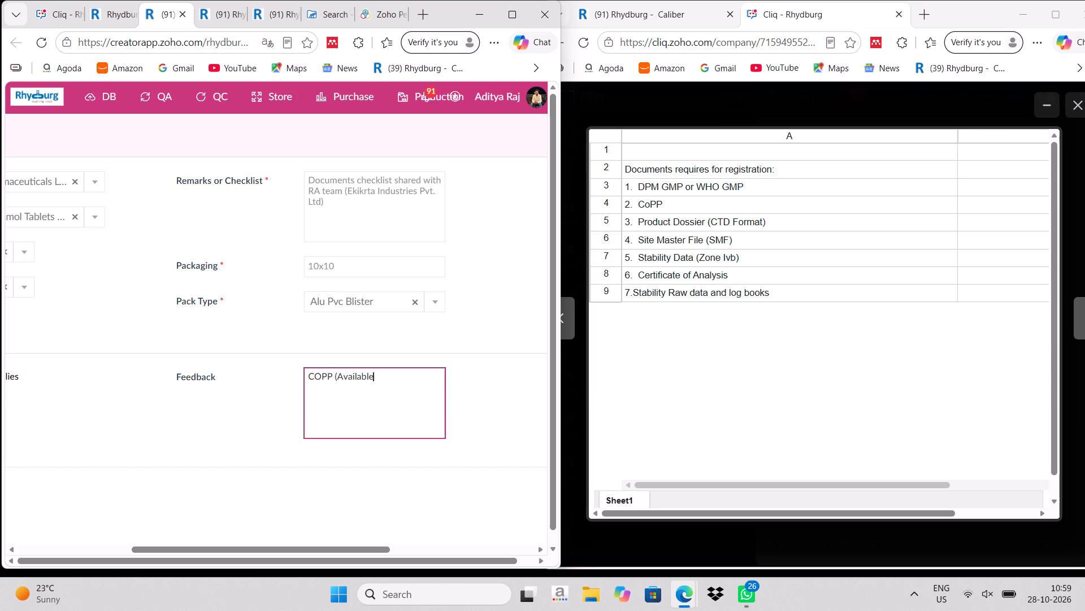
pyautogui.hotkey('shift', ')')
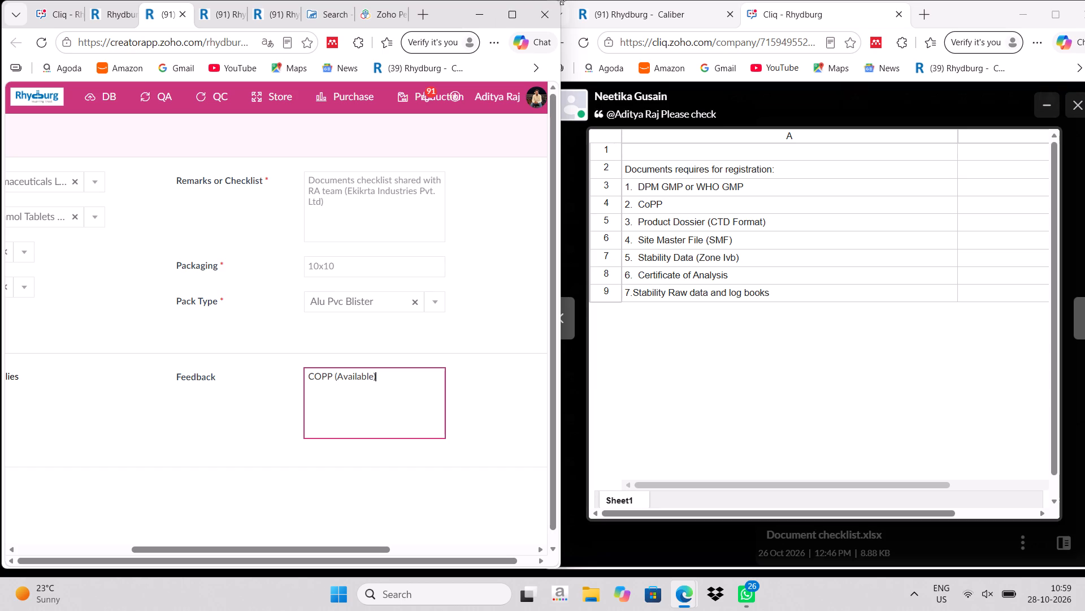
# Return to the R0EUTRP508 PDF search results in Zoho WorkDrive.
pyautogui.click(327, 11)
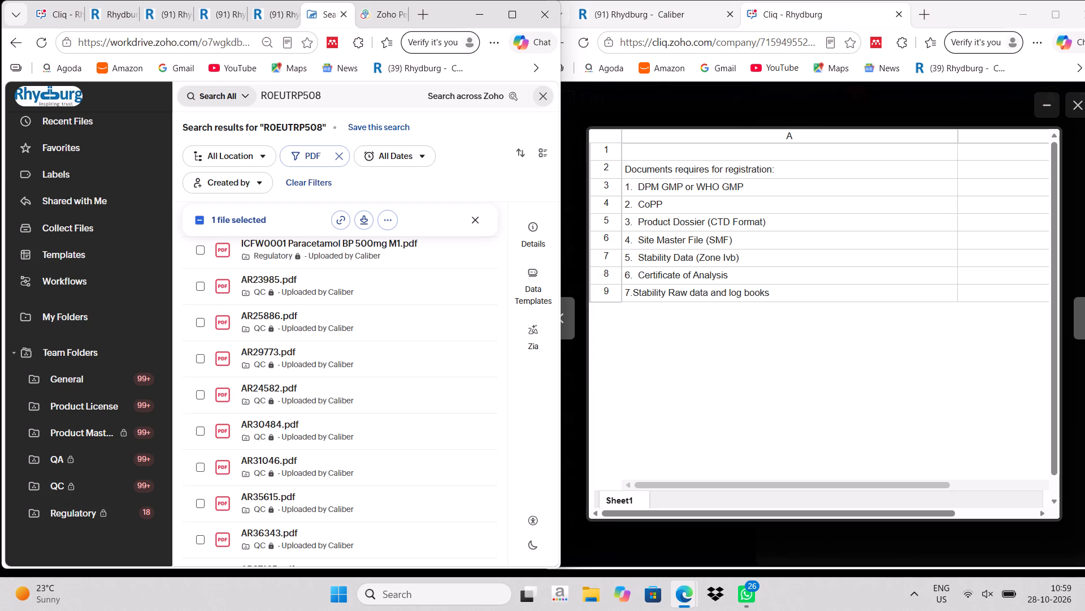
pyautogui.click(474, 220)
pyautogui.scroll(-8, 410, 402)
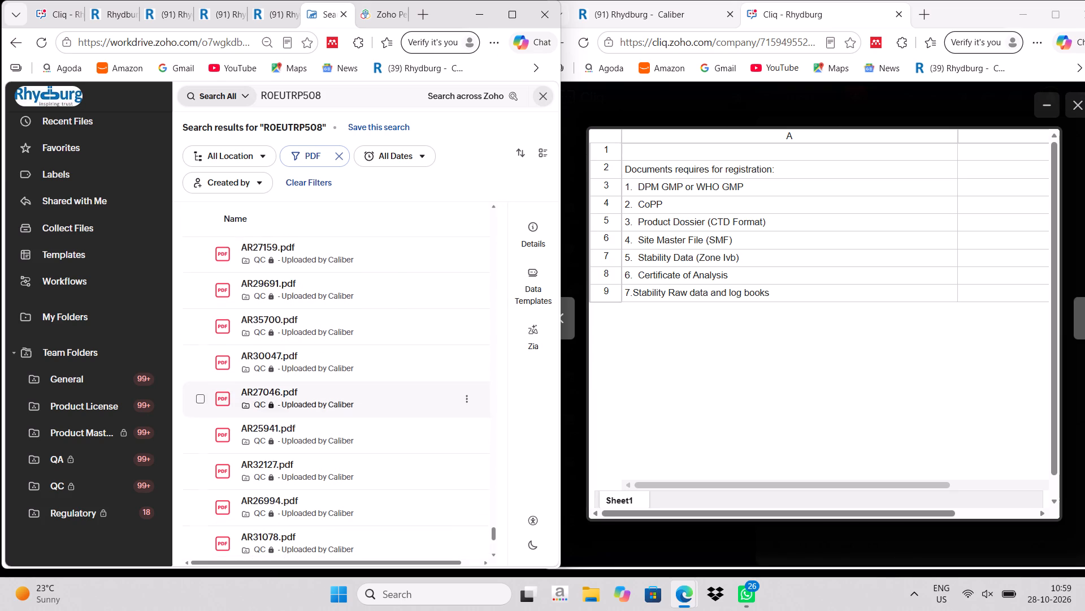
pyautogui.scroll(-15, 410, 402)
pyautogui.scroll(-7, 410, 402)
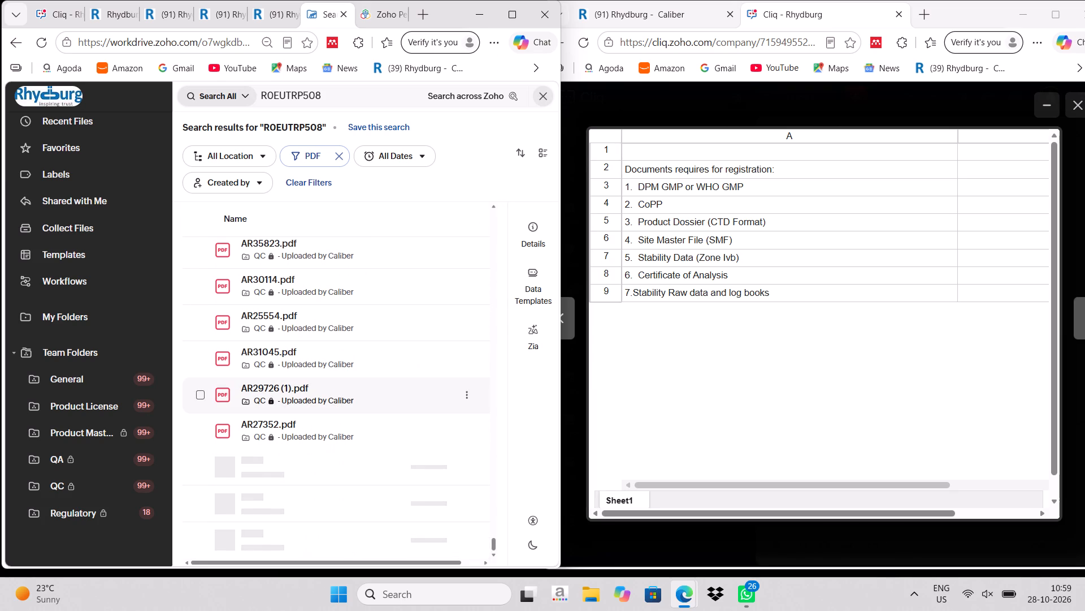
pyautogui.scroll(-17, 410, 402)
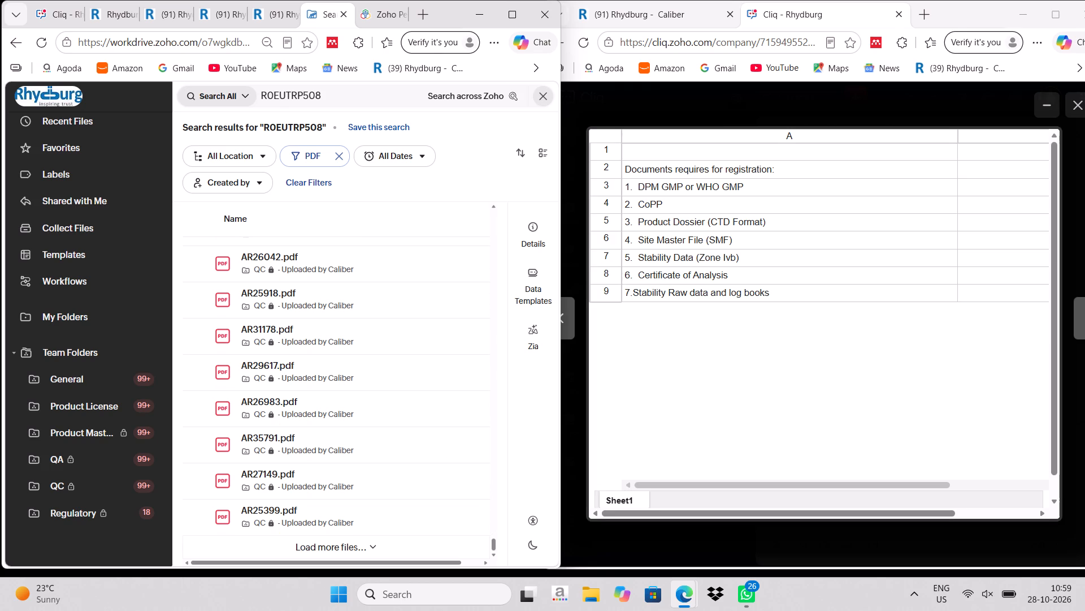
pyautogui.scroll(-6, 410, 429)
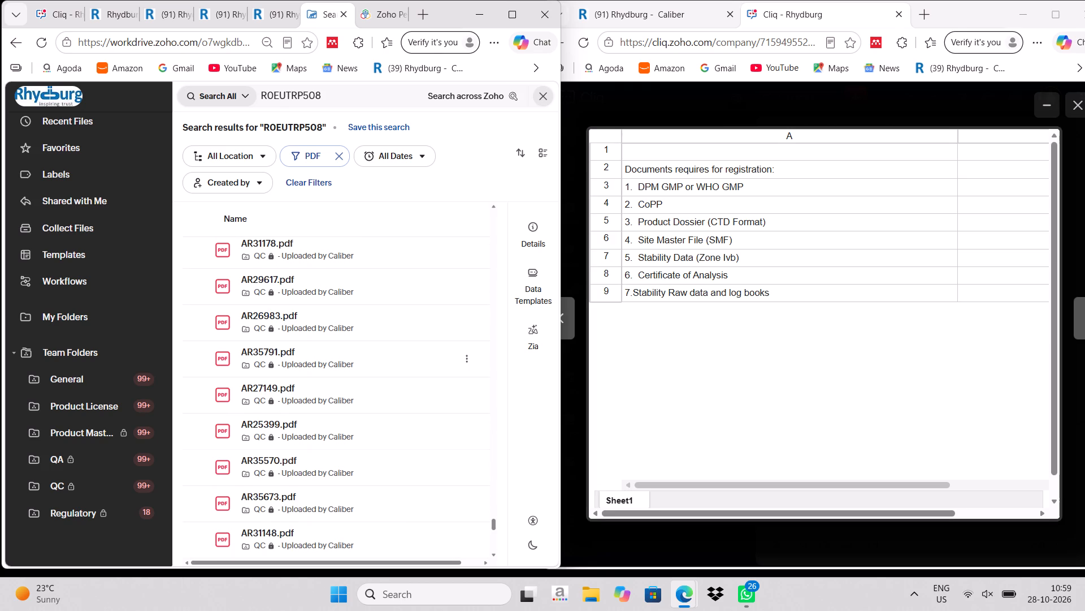
pyautogui.scroll(-4, 403, 490)
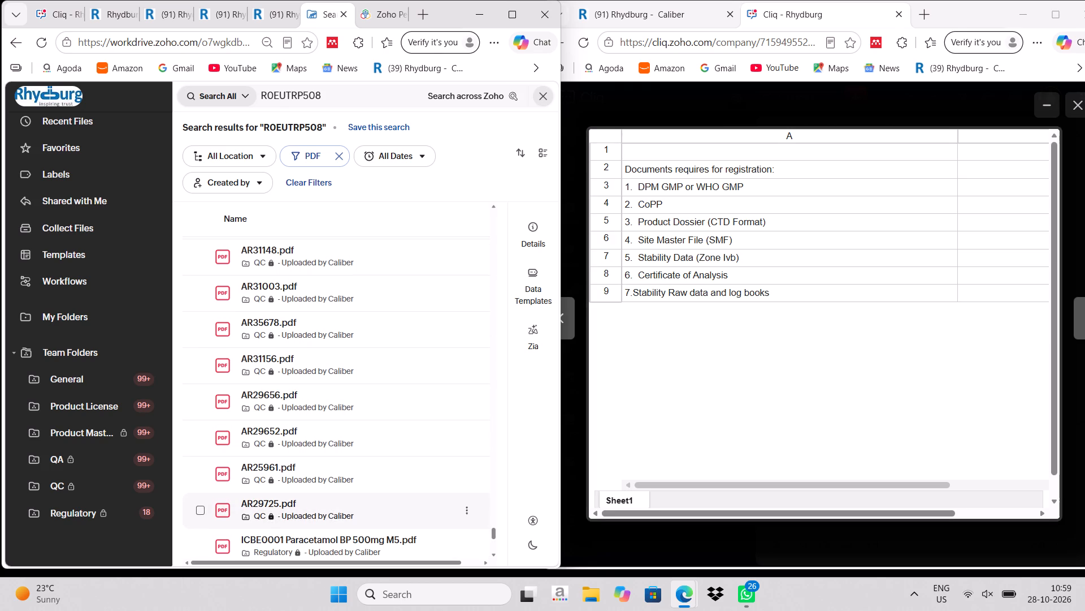
pyautogui.scroll(-2, 450, 516)
pyautogui.scroll(-5, 414, 466)
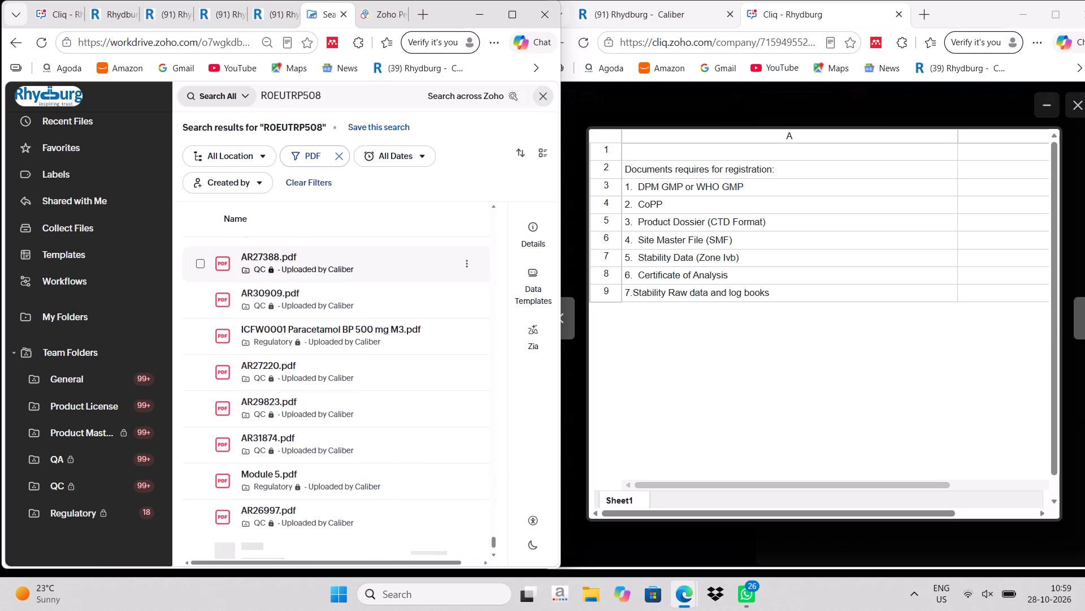
pyautogui.scroll(-10, 414, 466)
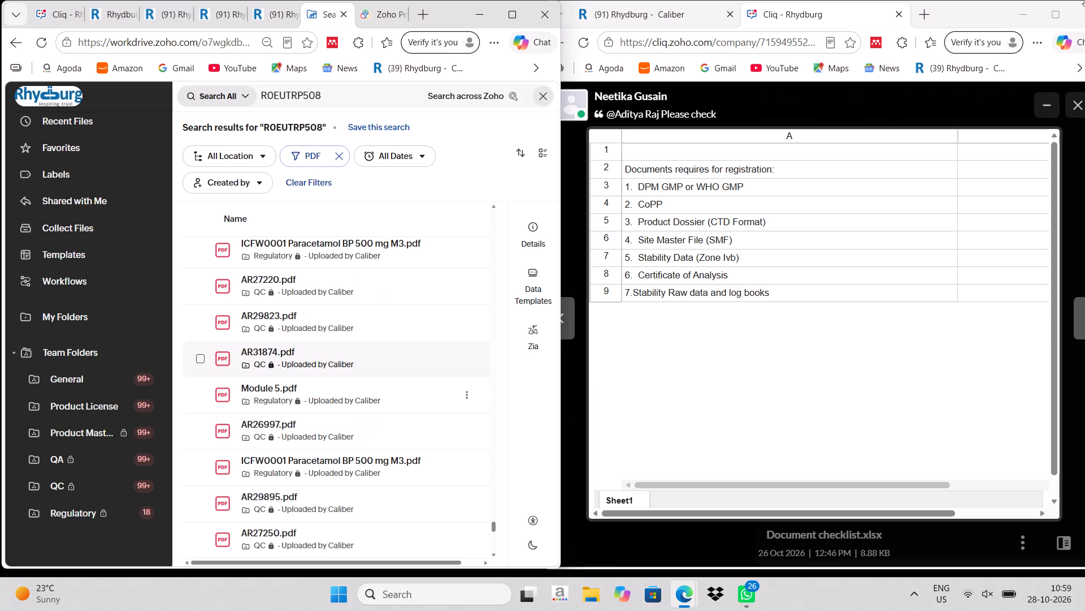
pyautogui.scroll(-6, 303, 364)
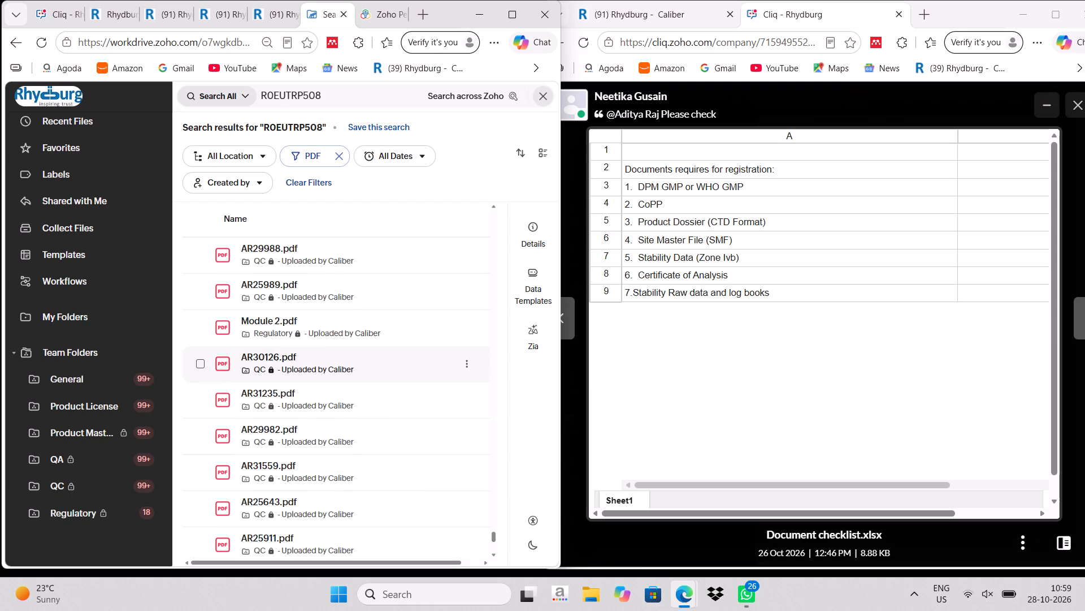
pyautogui.scroll(-14, 412, 457)
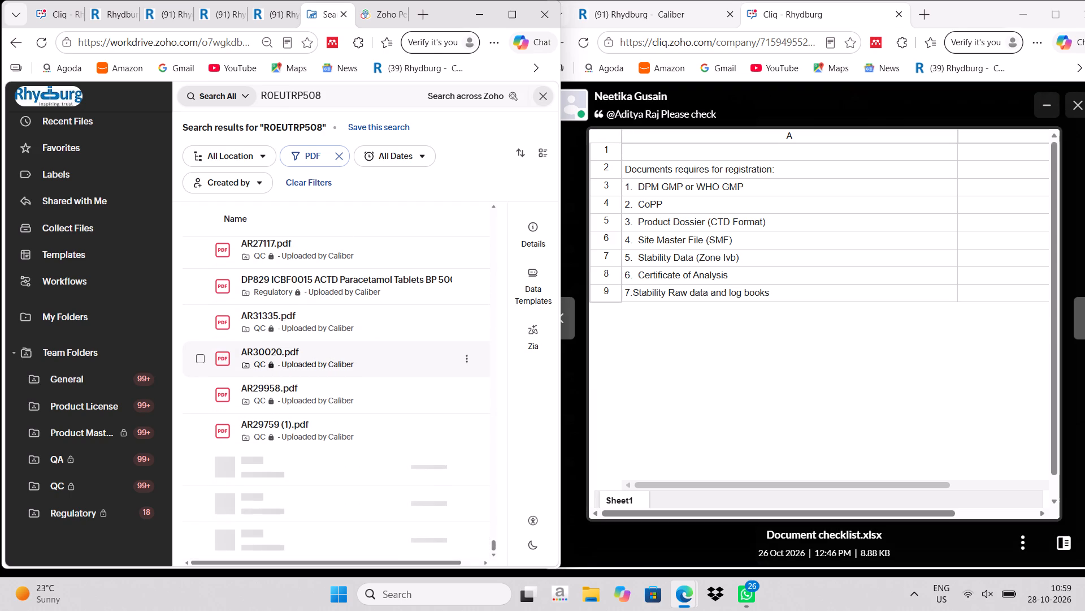
pyautogui.scroll(-7, 420, 419)
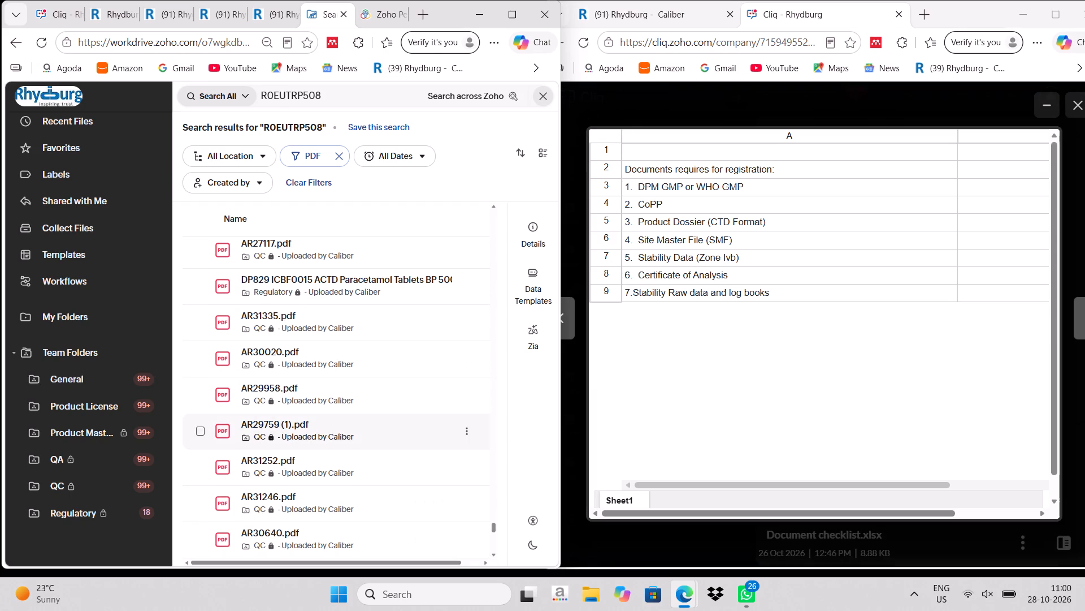
pyautogui.scroll(-9, 420, 419)
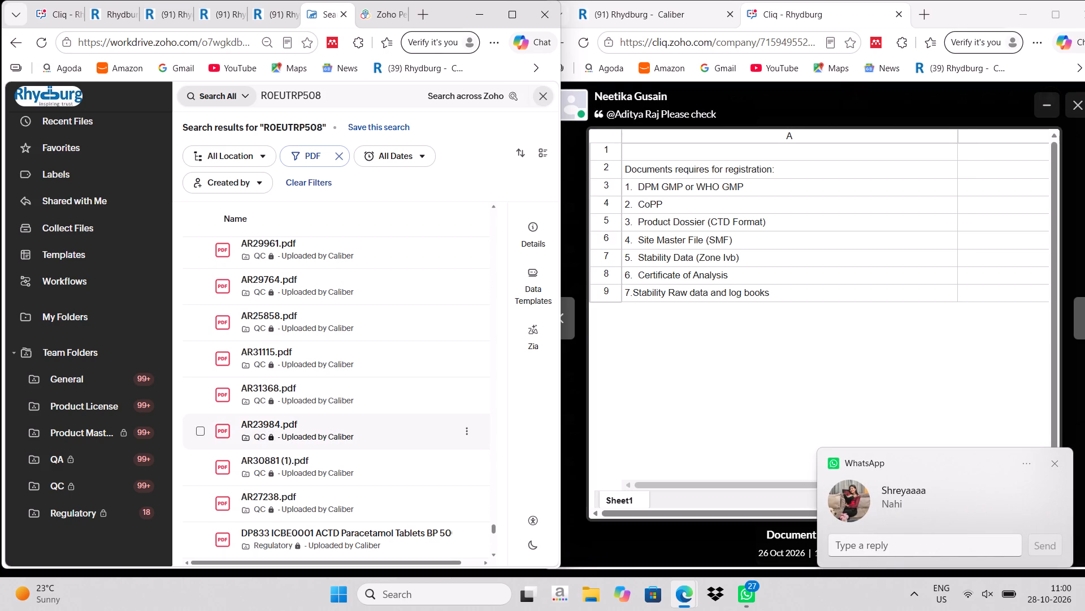
# Dismiss the WhatsApp notification and examine the R0EUTRP508 PDF results beyond the DP833 ICBE0001 ACTD Paracetamol Tablets file.
pyautogui.click(1053, 461)
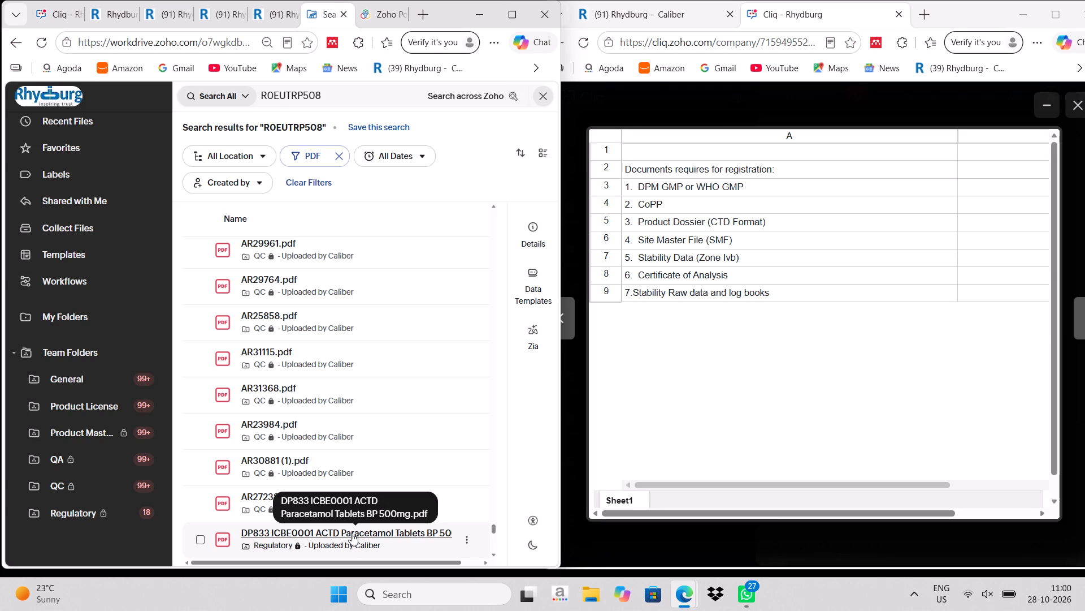
pyautogui.scroll(-2, 351, 533)
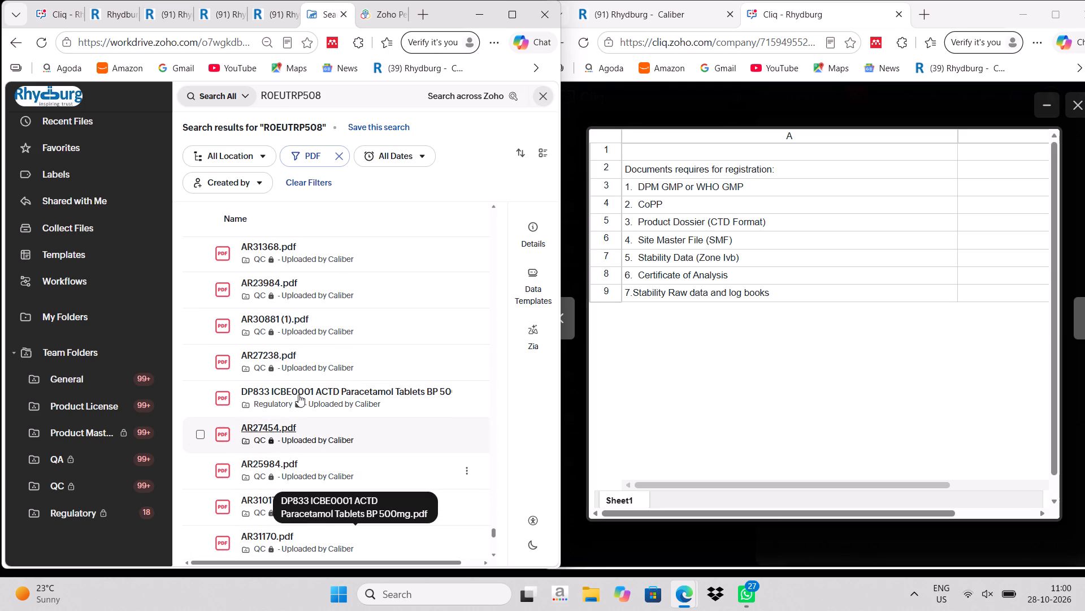
pyautogui.scroll(-6, 306, 421)
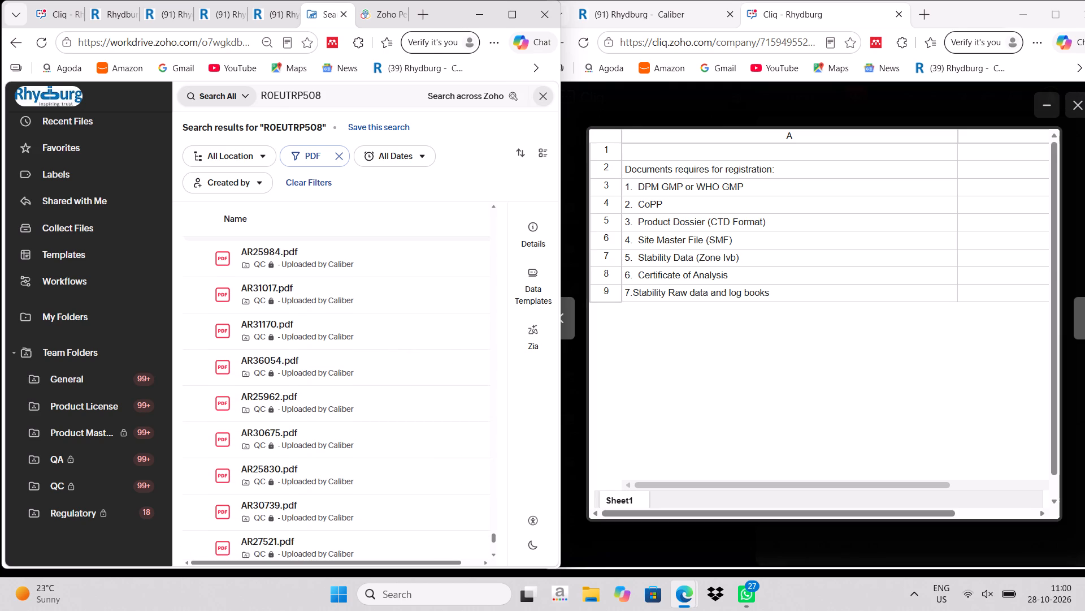
pyautogui.scroll(-7, 306, 422)
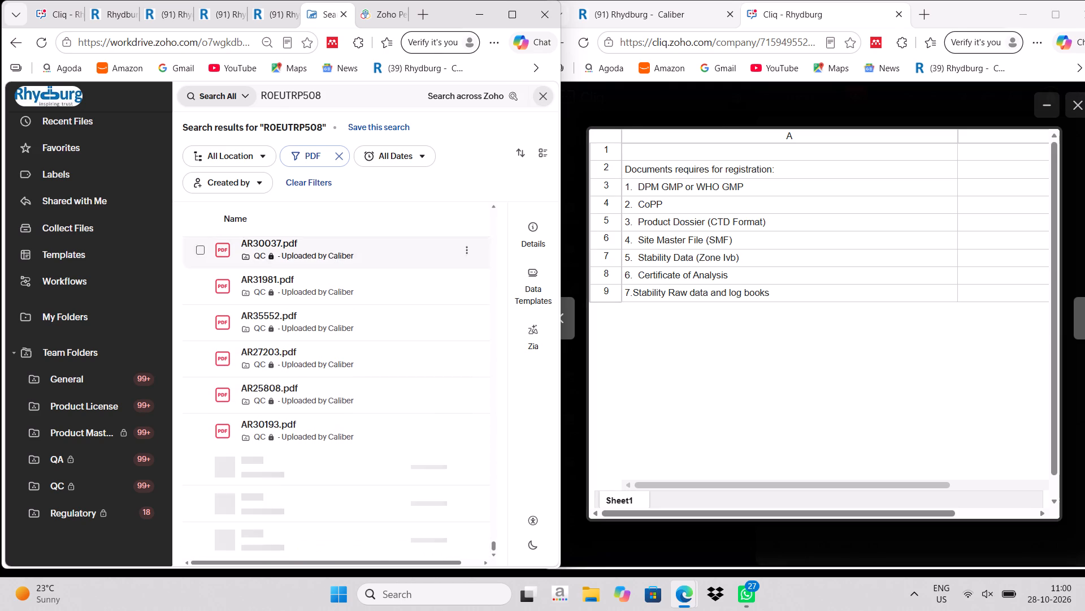
pyautogui.scroll(-1, 311, 407)
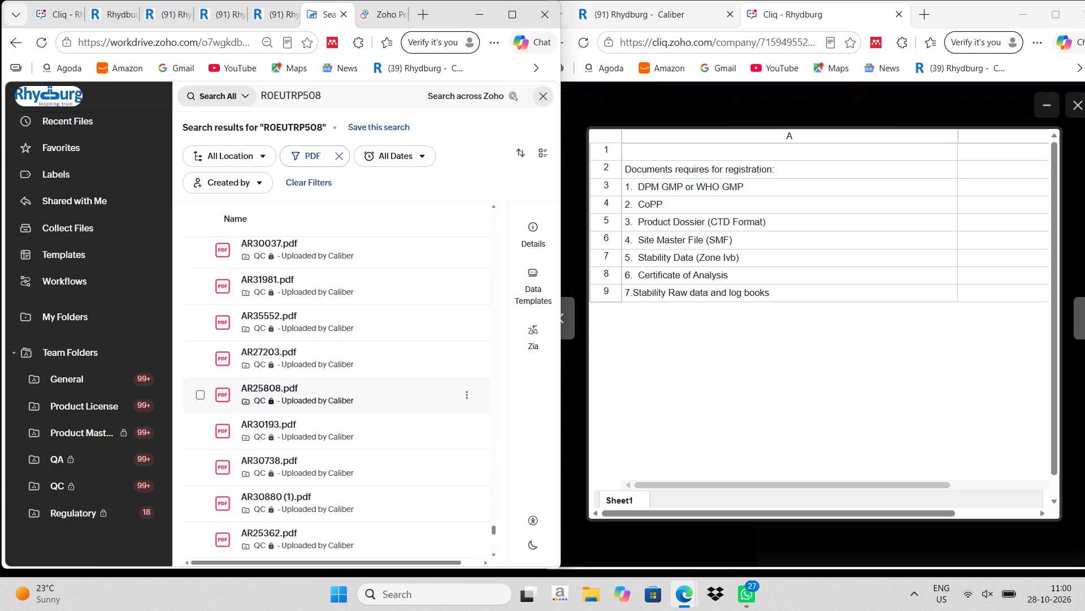
pyautogui.scroll(-3, 311, 407)
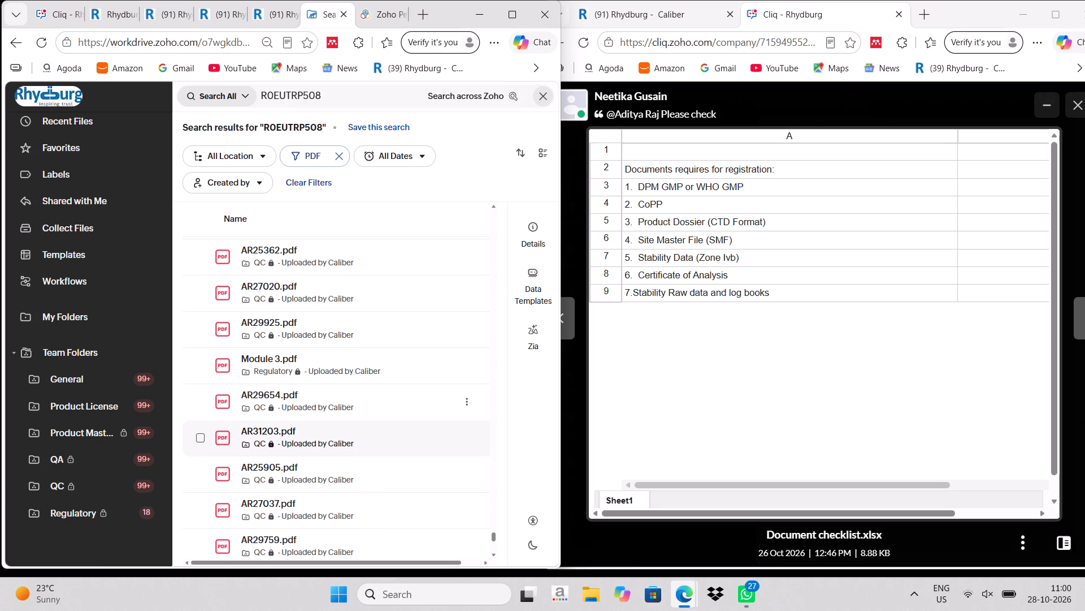
# Lower the display brightness to 0 in the Windows quick settings.
pyautogui.click(969, 591)
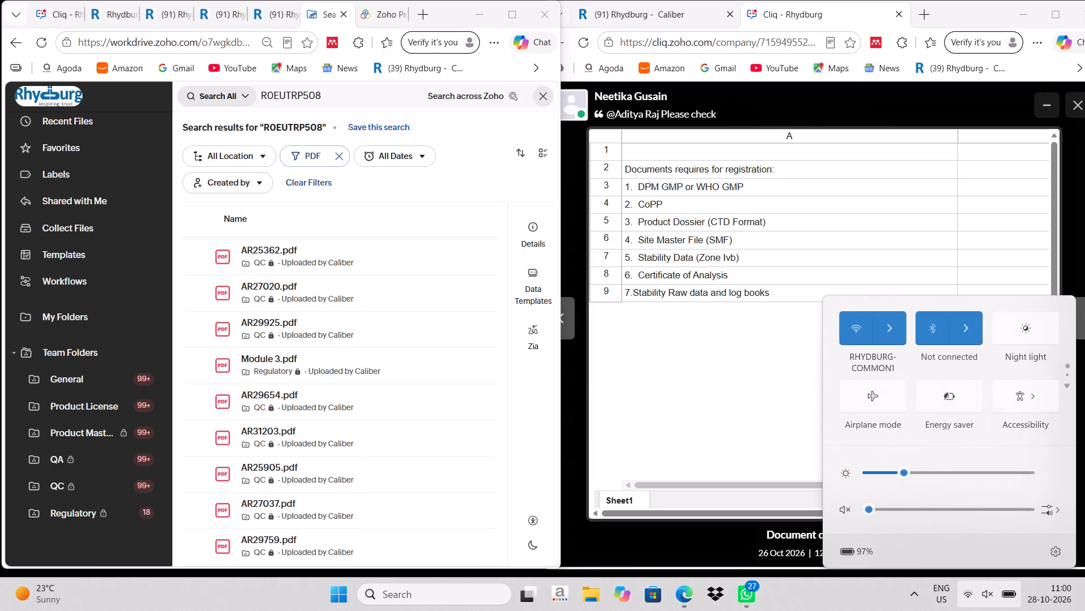
pyautogui.moveTo(879, 470); pyautogui.dragTo(857, 472)
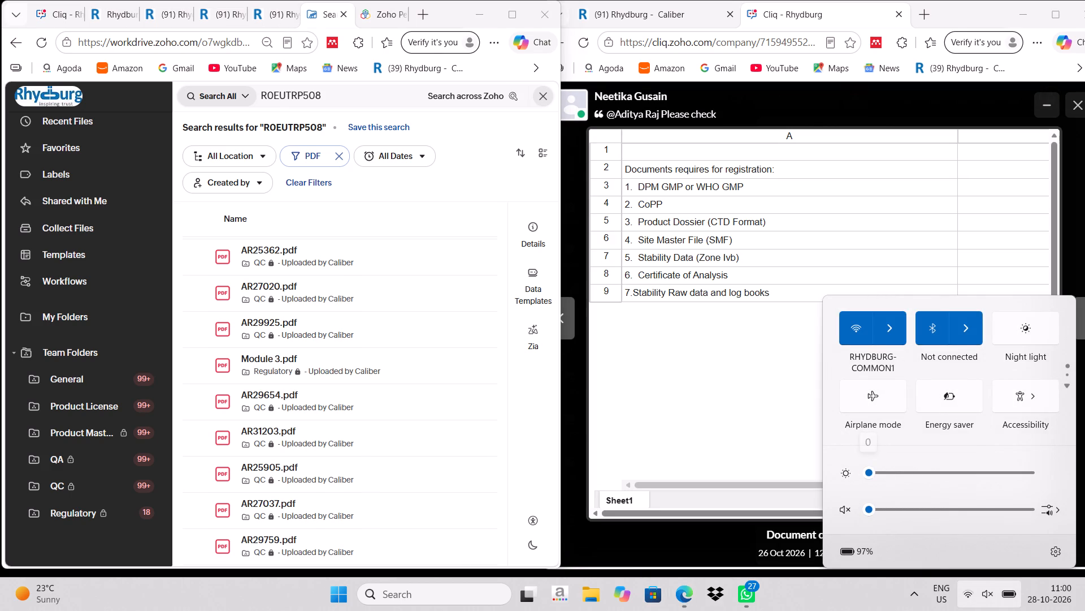
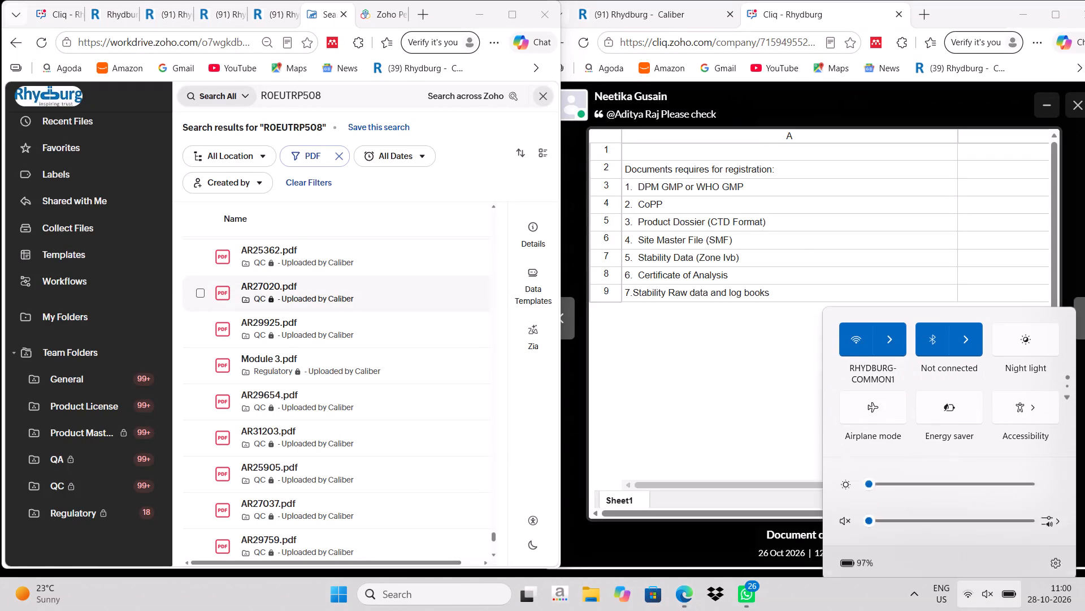
# Raise the display brightness to about 25 in the Windows quick settings and return to the document checklist.
pyautogui.click(883, 471)
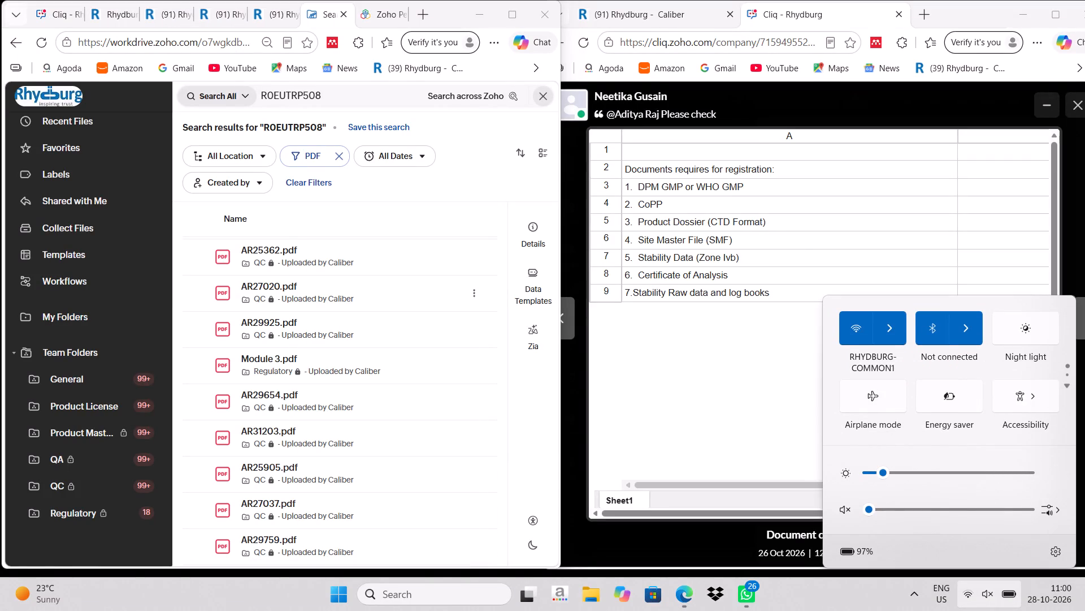
pyautogui.click(908, 475)
pyautogui.click(902, 471)
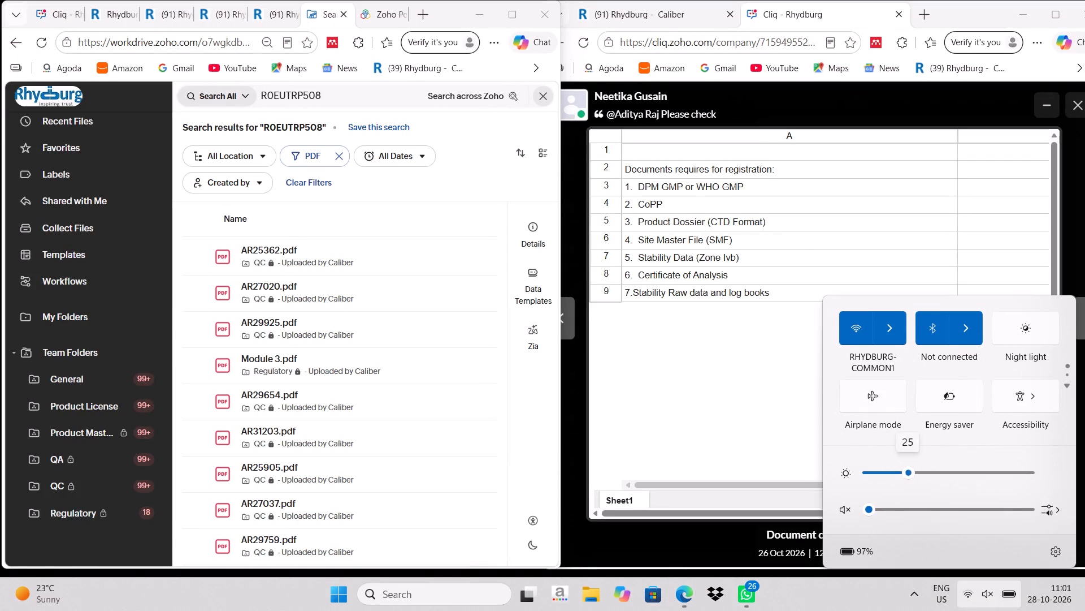
pyautogui.click(901, 470)
pyautogui.click(753, 351)
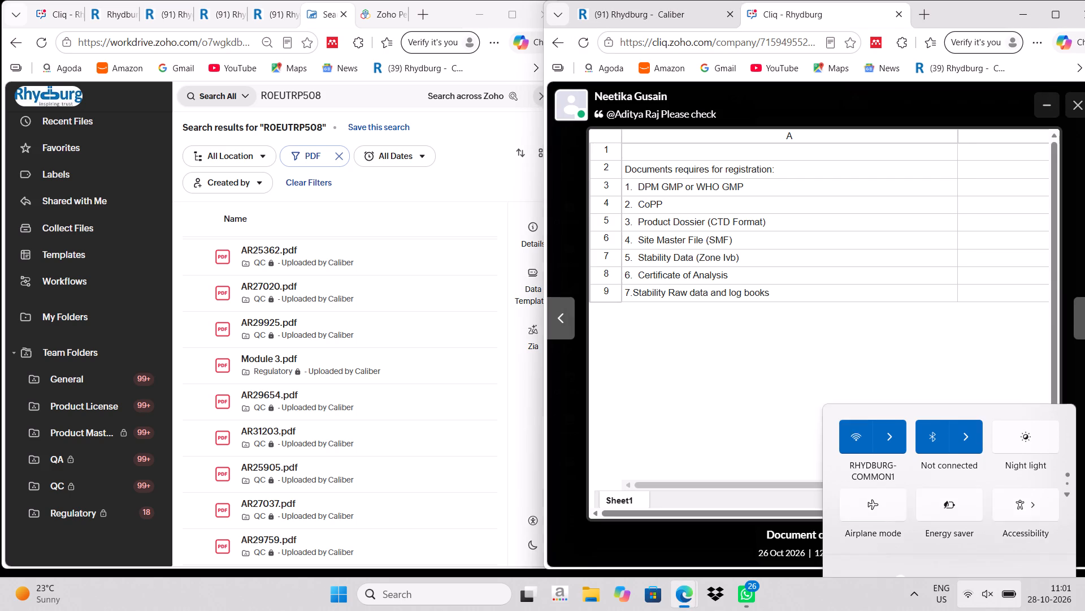
# Look further through the R0EUTRP508 PDF search results, past the Paracetamol BP 500mg module files, for documents on the checklist.
pyautogui.scroll(-2, 361, 390)
pyautogui.scroll(-3, 389, 470)
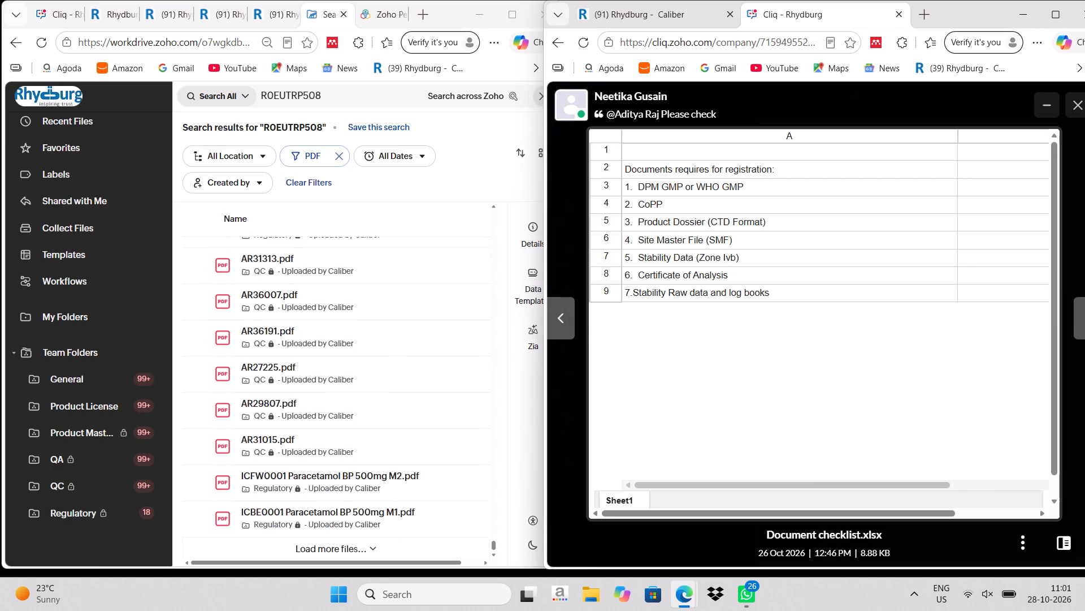
pyautogui.scroll(-4, 389, 471)
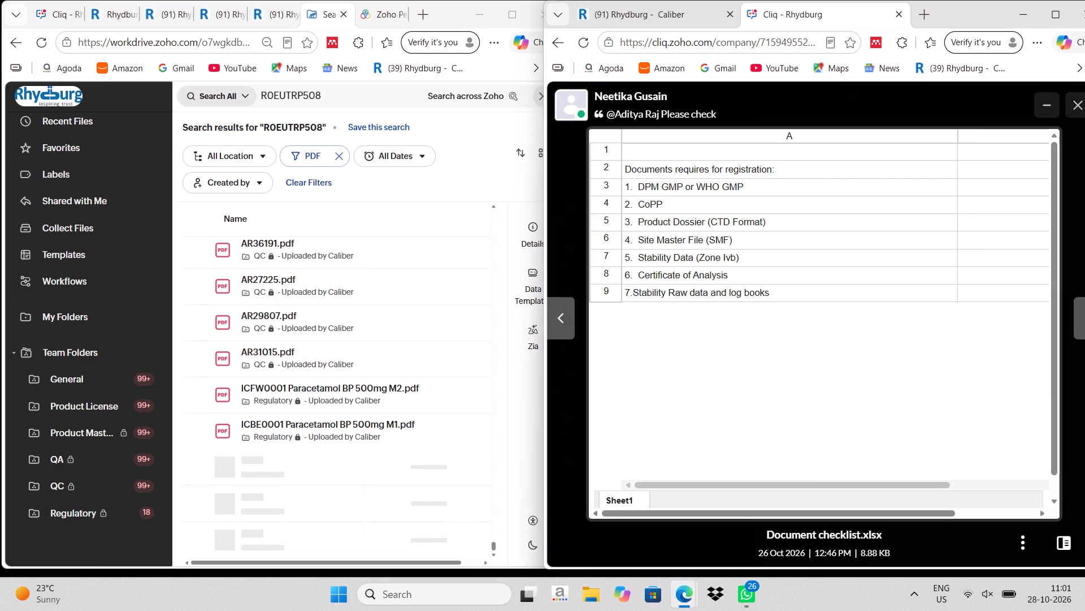
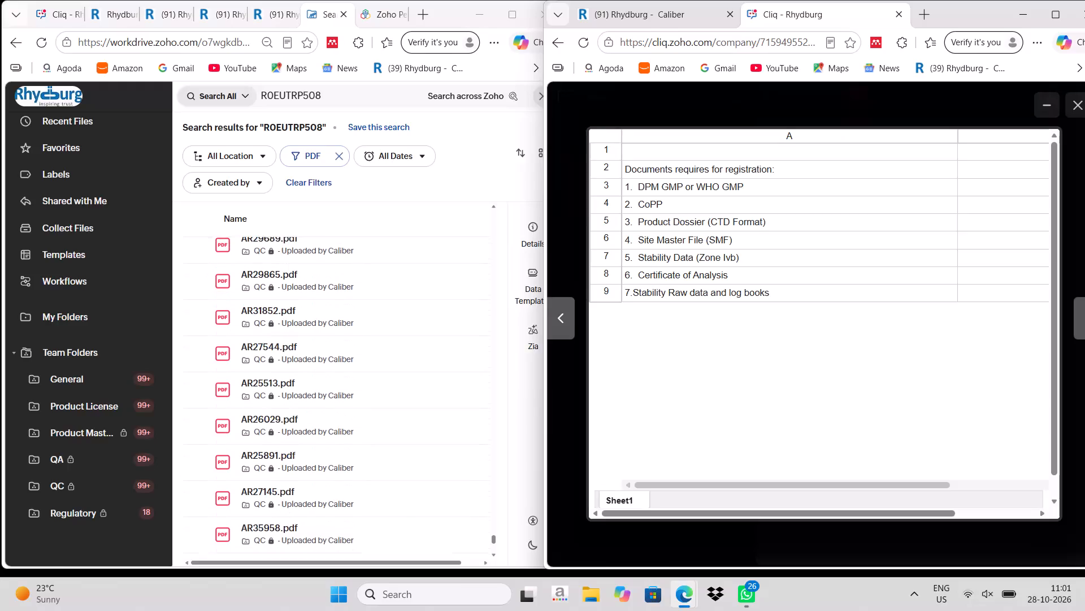
# Return from the WorkDrive results to Mali entry 809 and add "Product Dossier (Available)" as a new feedback line.
pyautogui.scroll(-3, 393, 463)
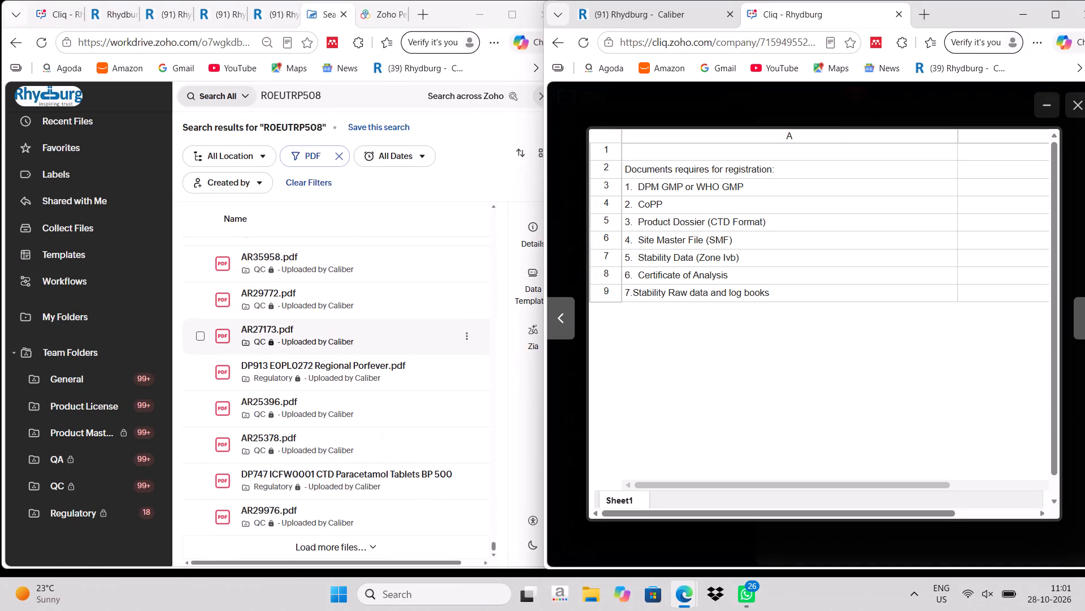
pyautogui.scroll(-1, 393, 463)
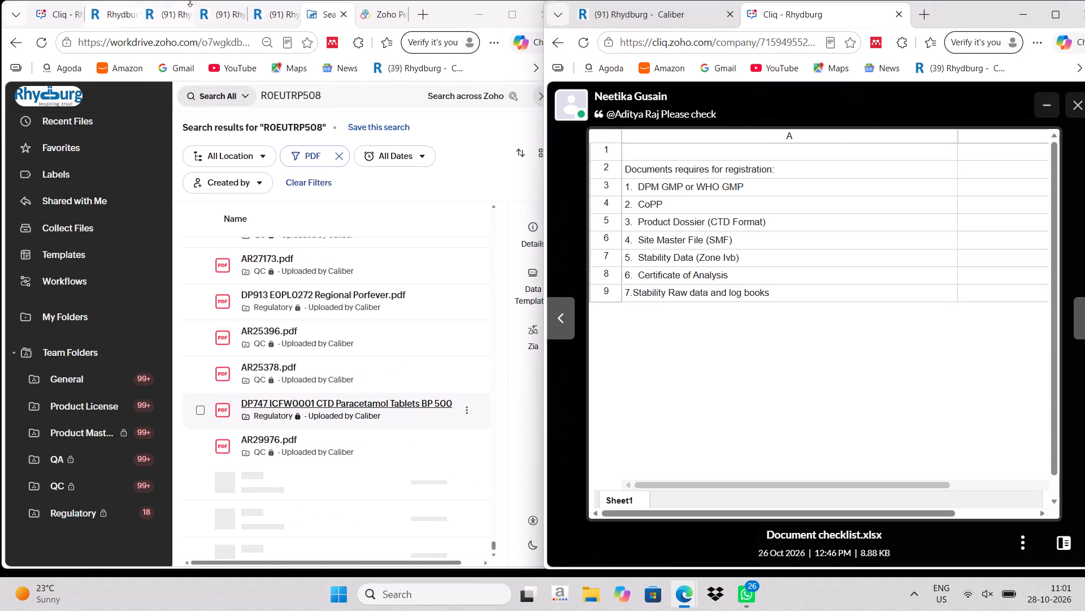
pyautogui.click(275, 8)
pyautogui.click(227, 14)
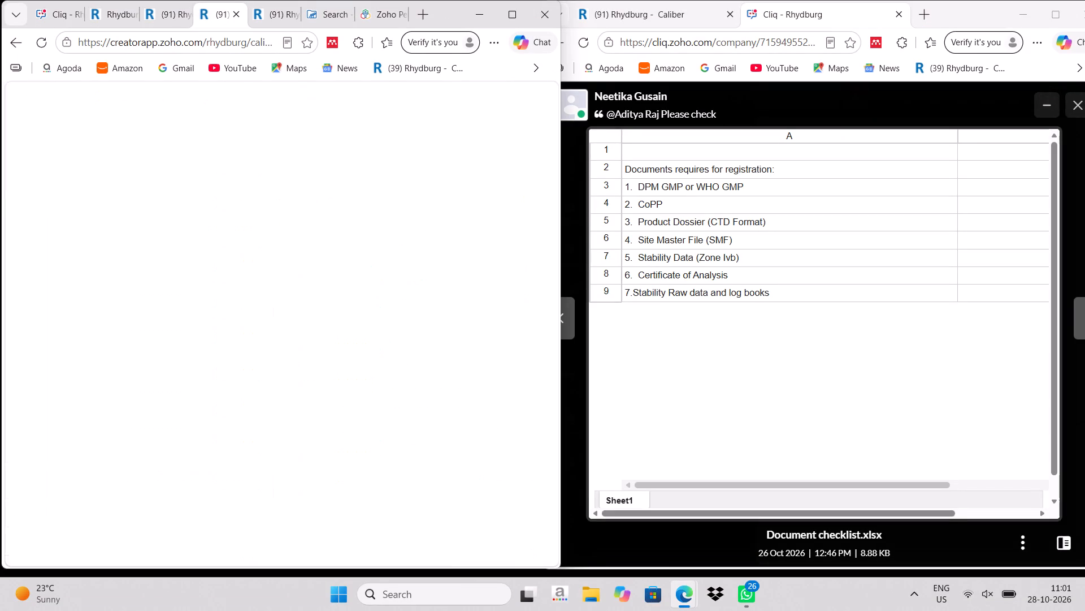
pyautogui.click(168, 10)
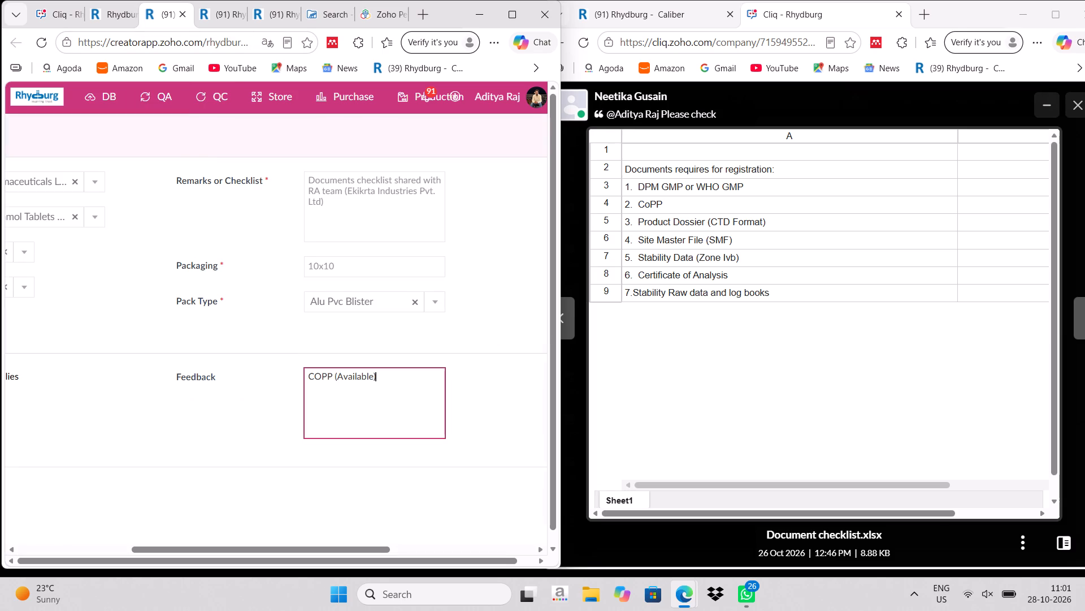
pyautogui.press('Return')
pyautogui.write('Product Dossier (Available)')
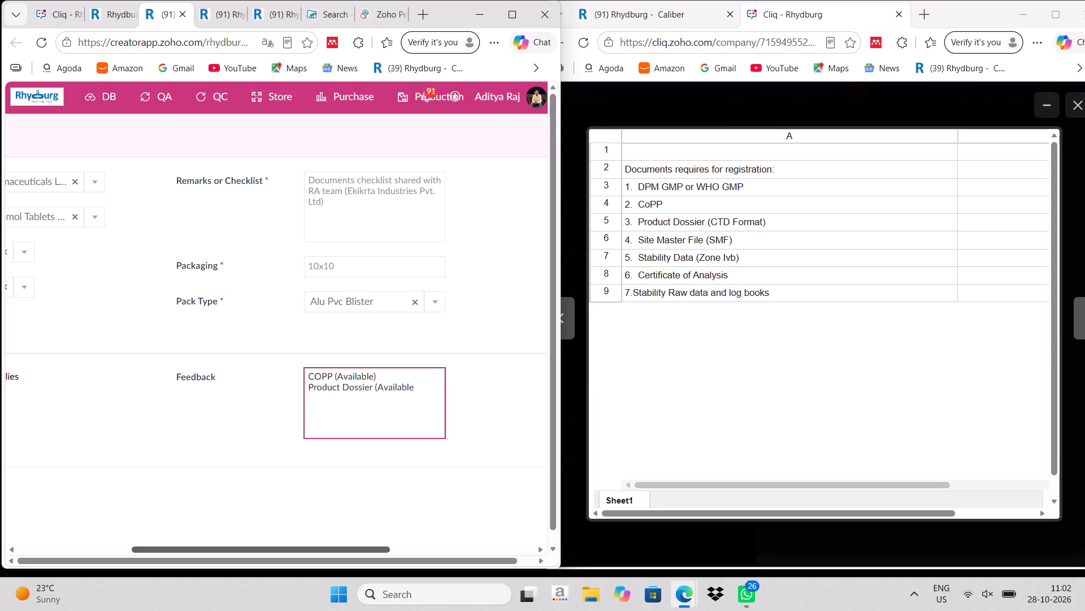
pyautogui.press('Return')
# Go back to WorkDrive and look further through the R0EUTRP508 PDF search results for the remaining checklist documents.
pyautogui.click(319, 7)
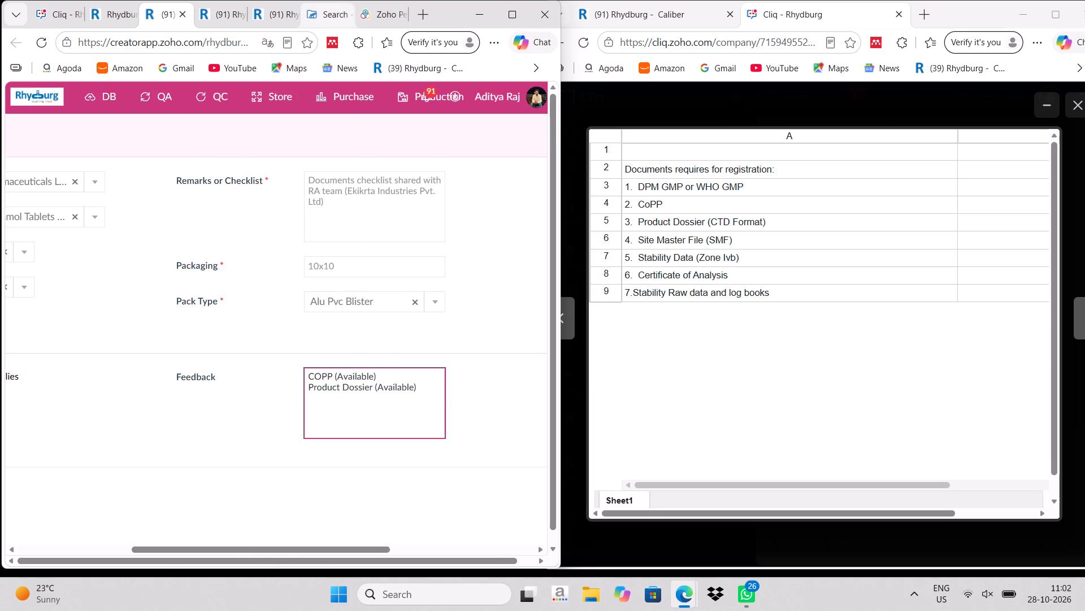
pyautogui.scroll(-2, 316, 423)
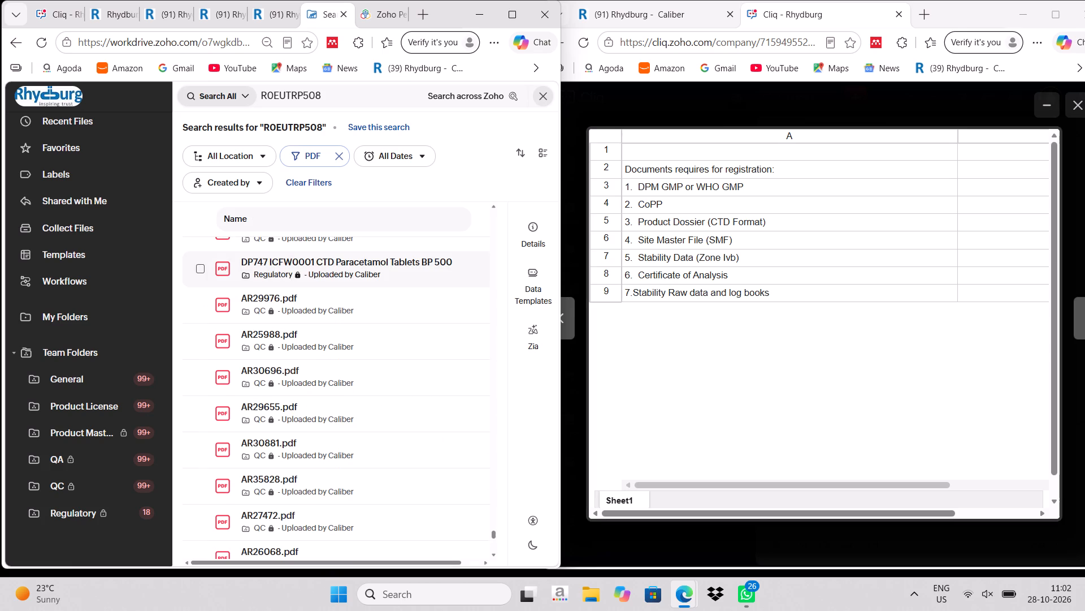
pyautogui.scroll(-10, 324, 444)
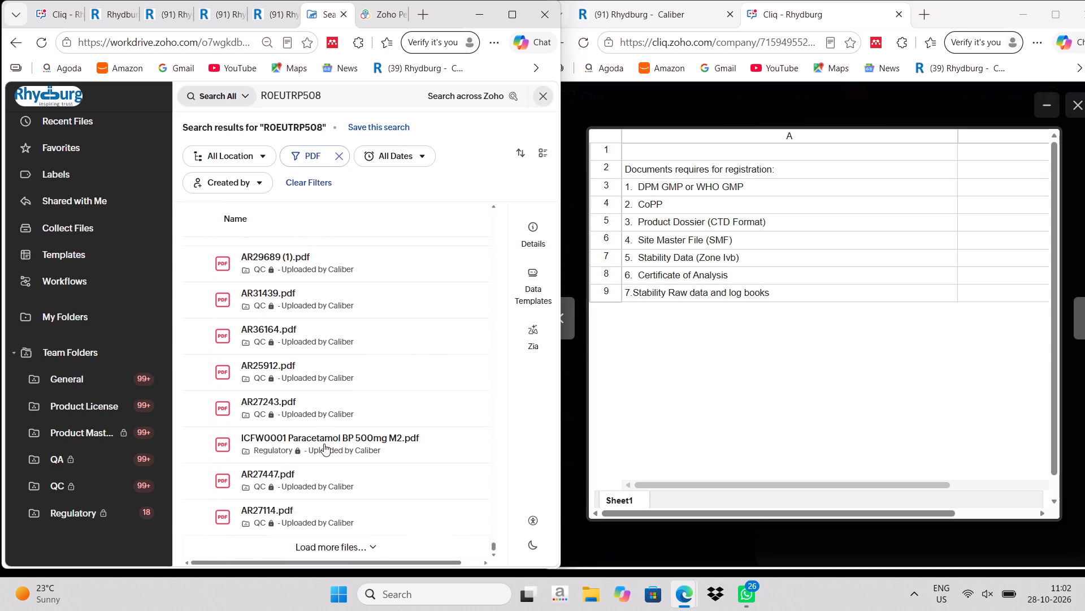
pyautogui.scroll(-11, 324, 444)
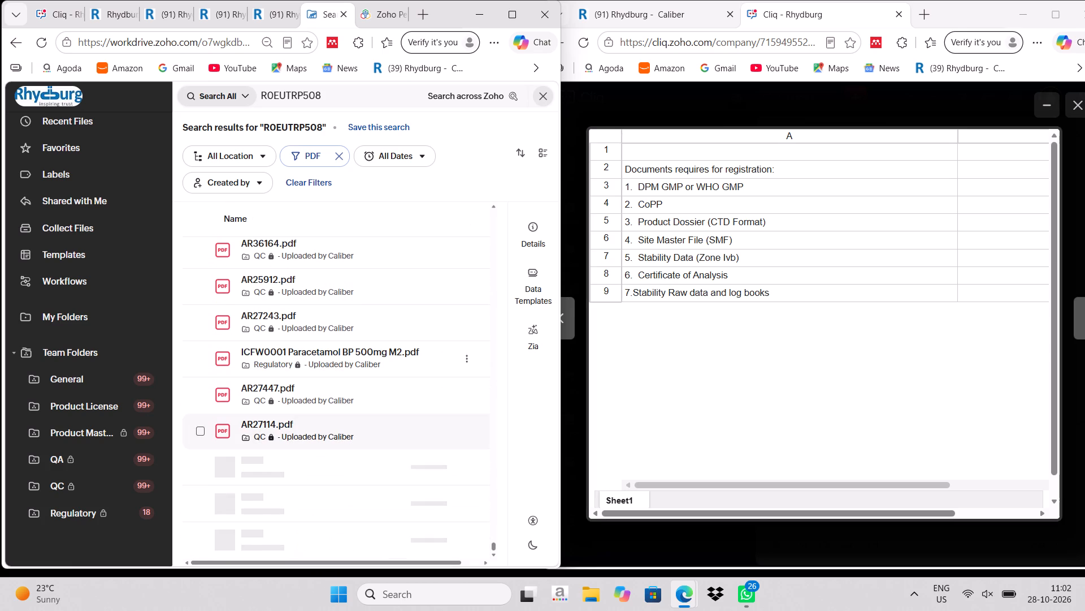
pyautogui.scroll(-3, 324, 444)
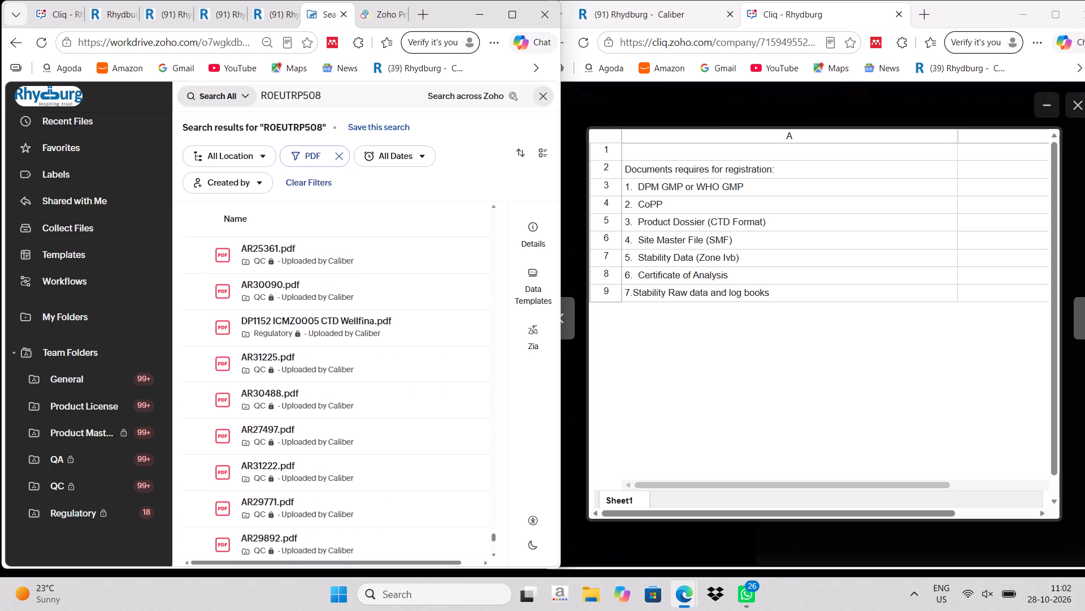
pyautogui.scroll(-13, 324, 444)
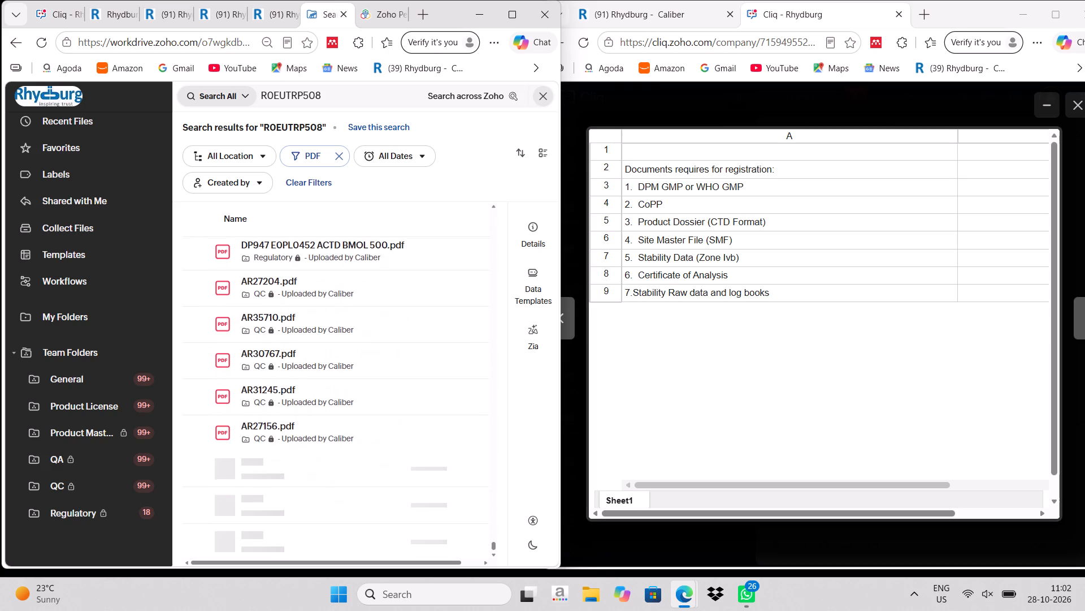
pyautogui.scroll(-4, 324, 444)
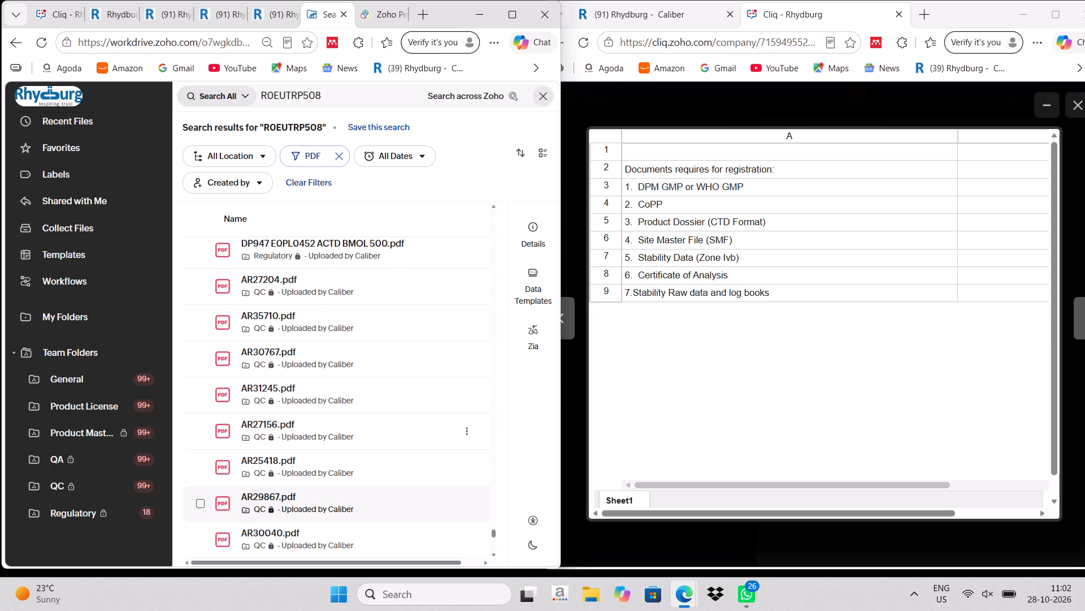
pyautogui.scroll(-7, 396, 507)
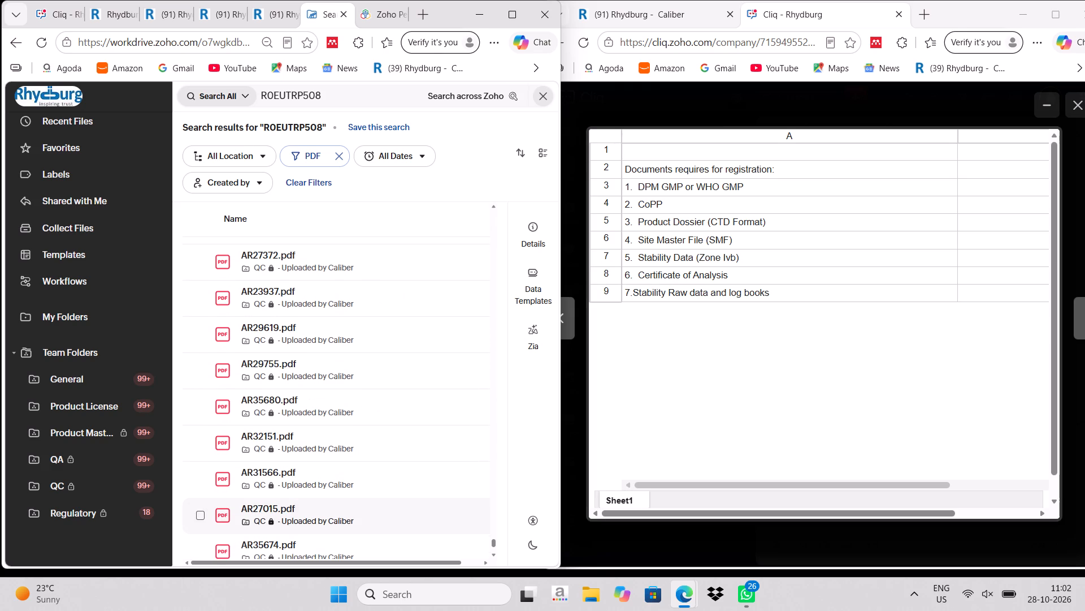
pyautogui.scroll(-2, 396, 507)
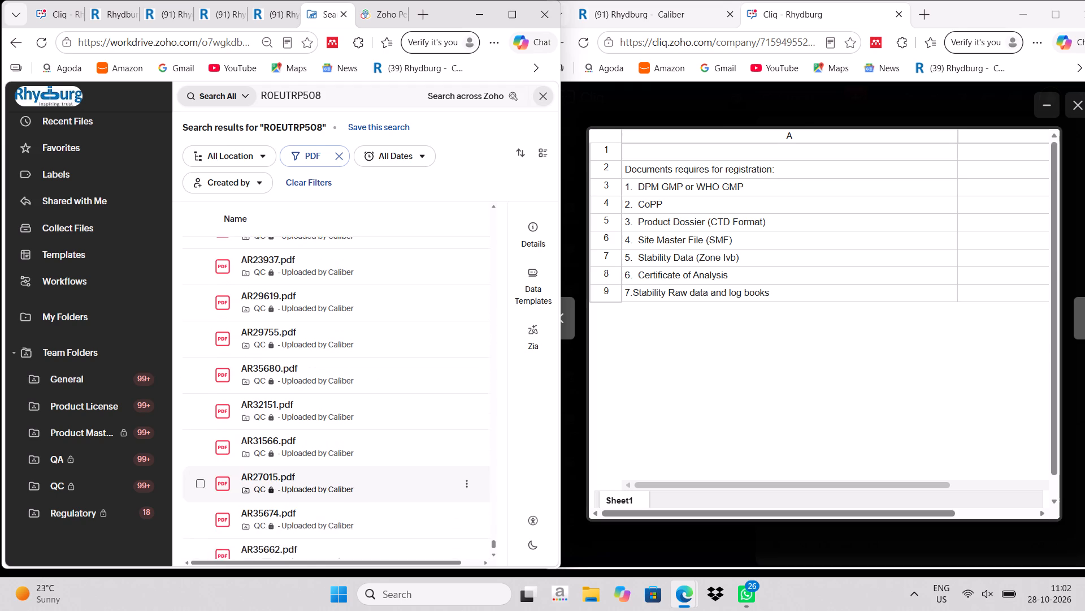
pyautogui.scroll(-3, 396, 507)
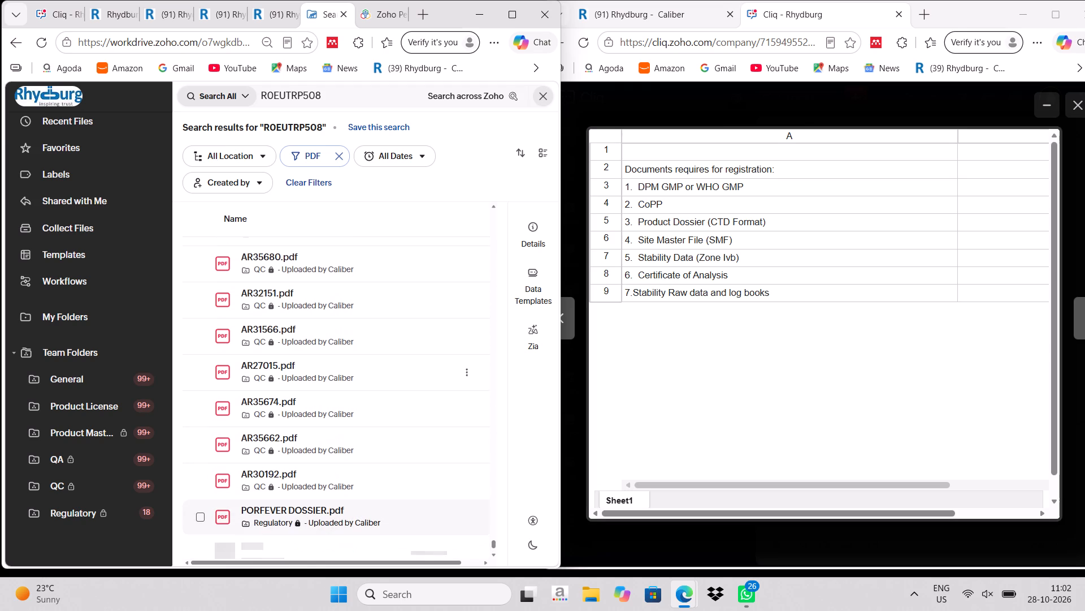
pyautogui.scroll(-4, 396, 507)
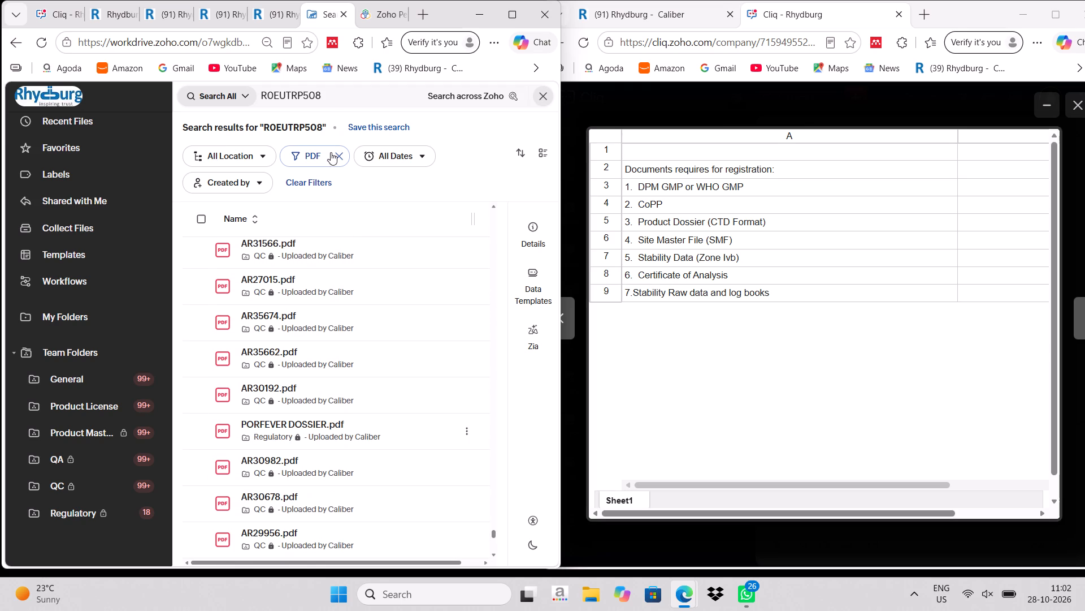
# Filter the R0EUTRP508 search to folders, open the first Master R0EUTRP508 PDF folder, and look through its files.
pyautogui.click(331, 154)
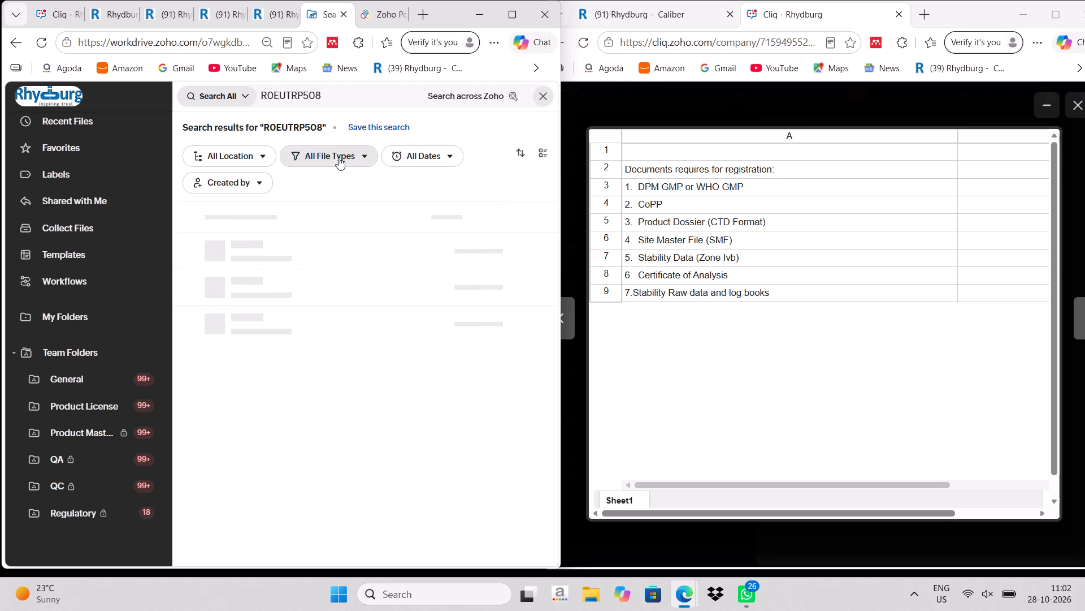
pyautogui.click(338, 157)
pyautogui.click(325, 236)
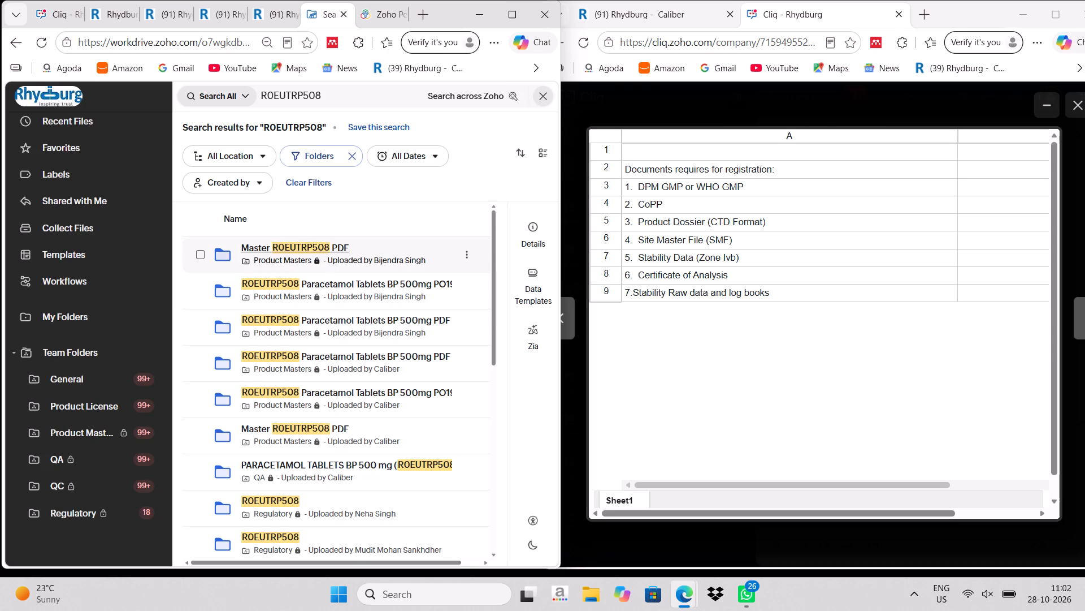
pyautogui.click(306, 249)
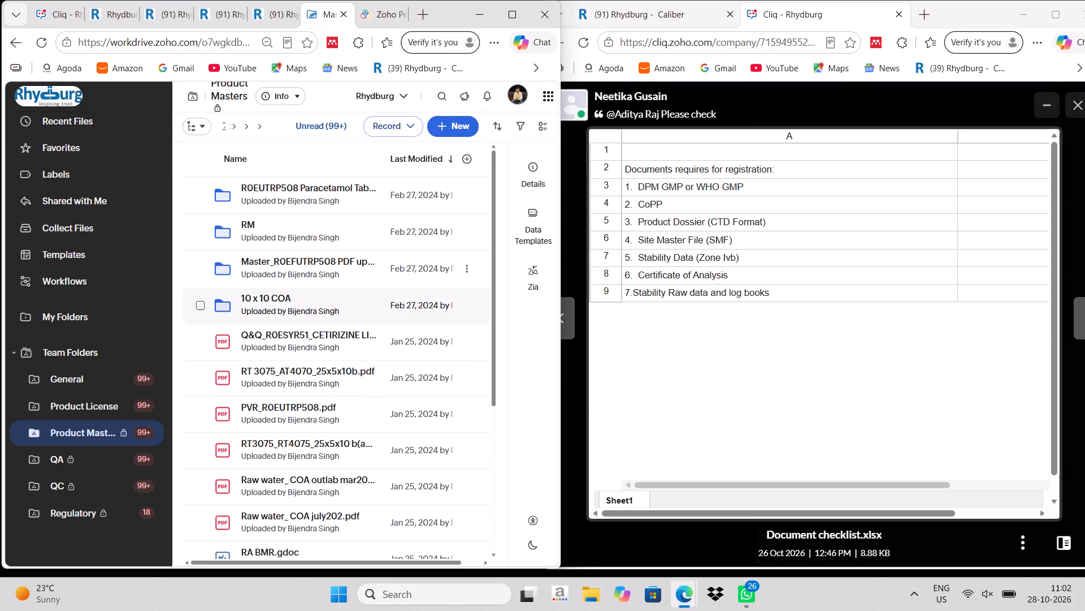
pyautogui.scroll(-1, 289, 406)
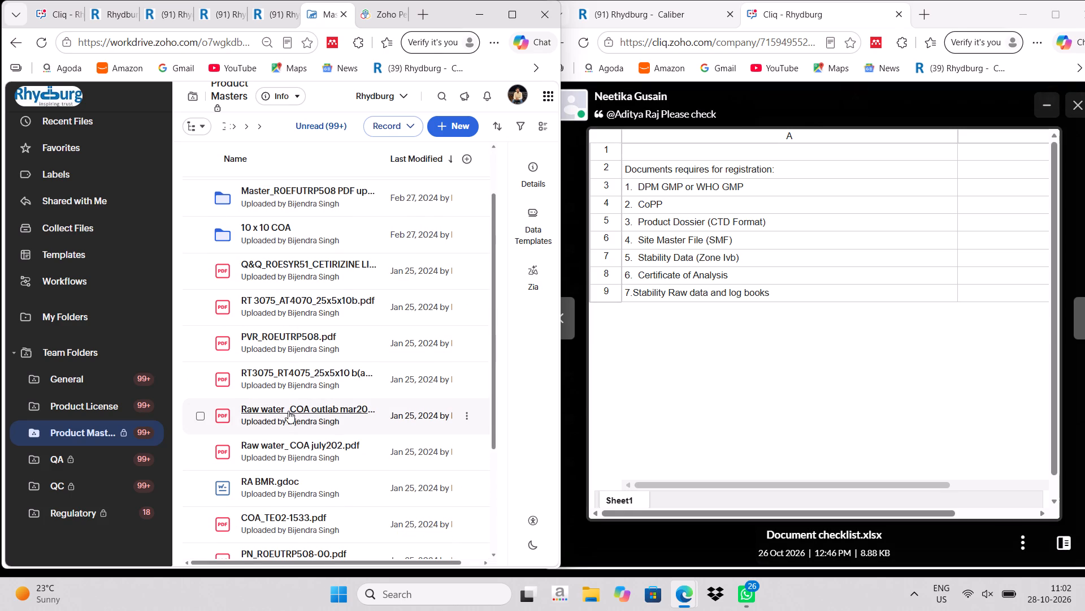
pyautogui.scroll(-1, 288, 411)
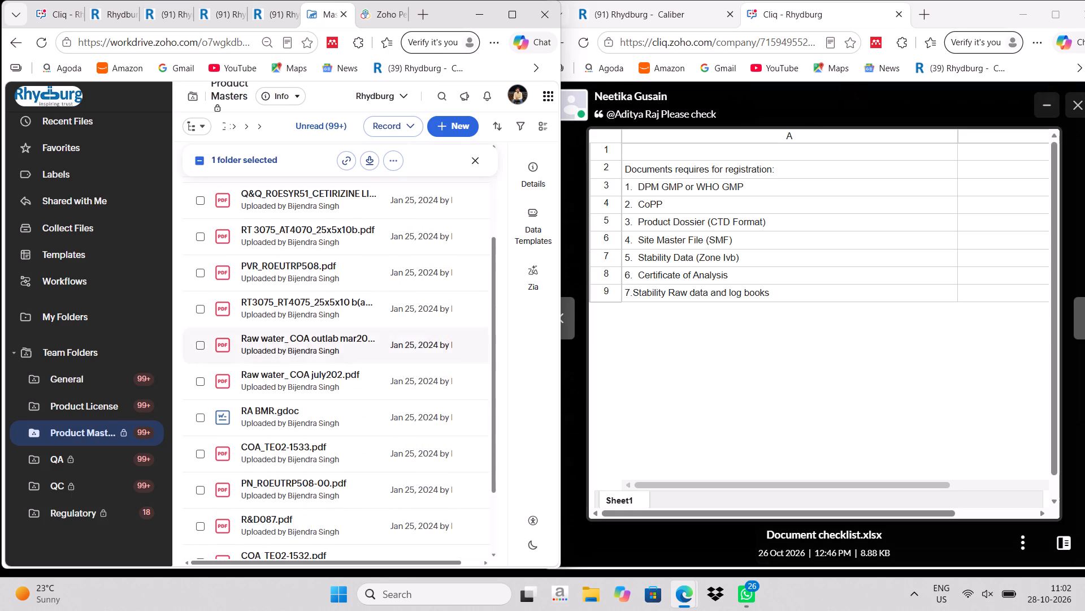
pyautogui.scroll(-8, 313, 444)
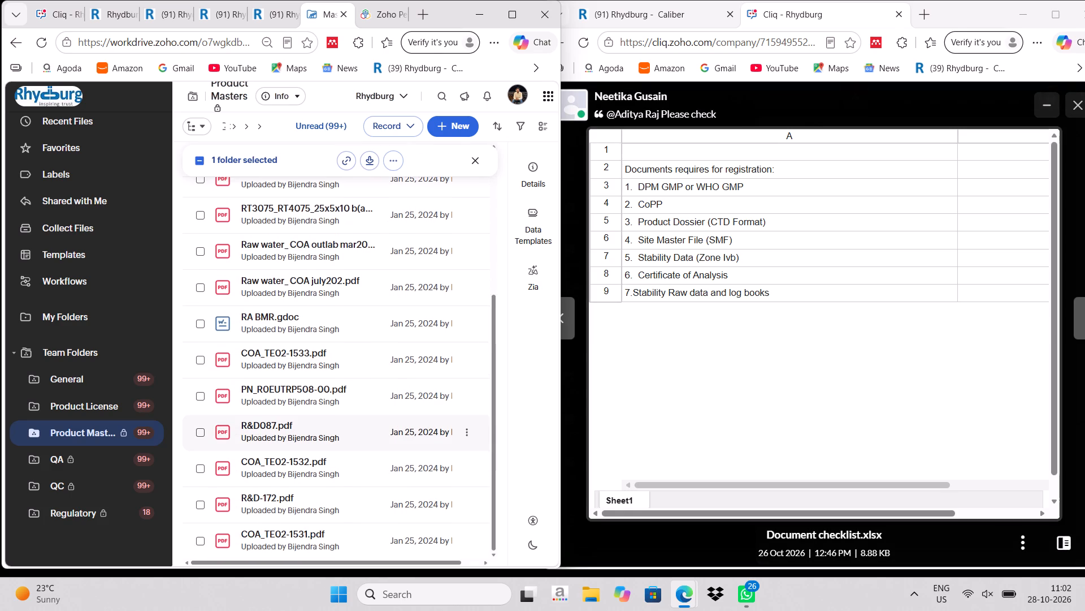
# Return to Mali entry 809 and add "Certificate of Analysis (Available)" as a new feedback line.
pyautogui.click(172, 11)
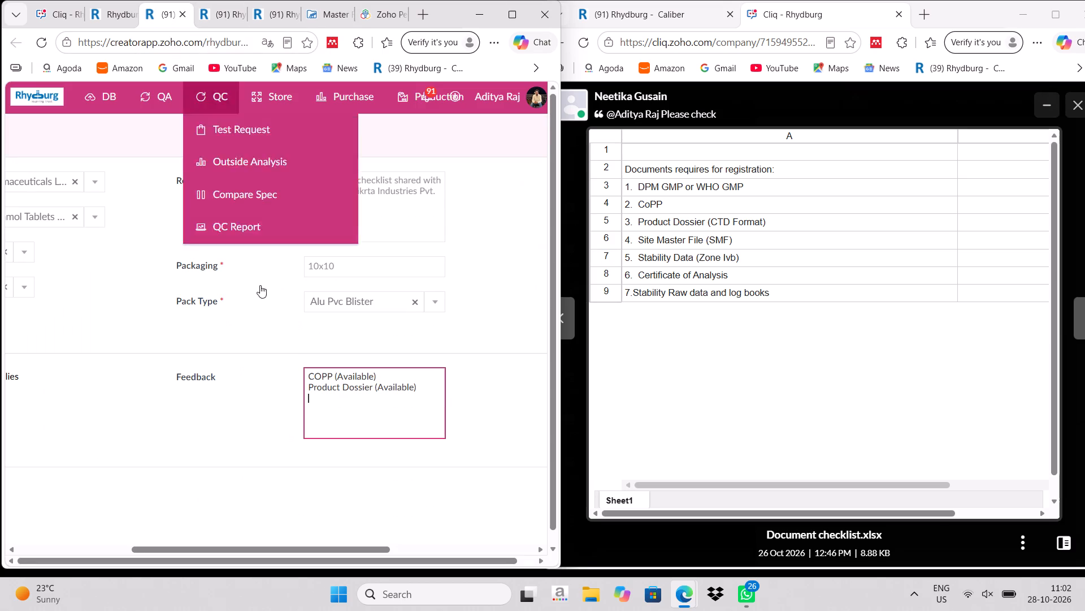
pyautogui.write('Certifi')
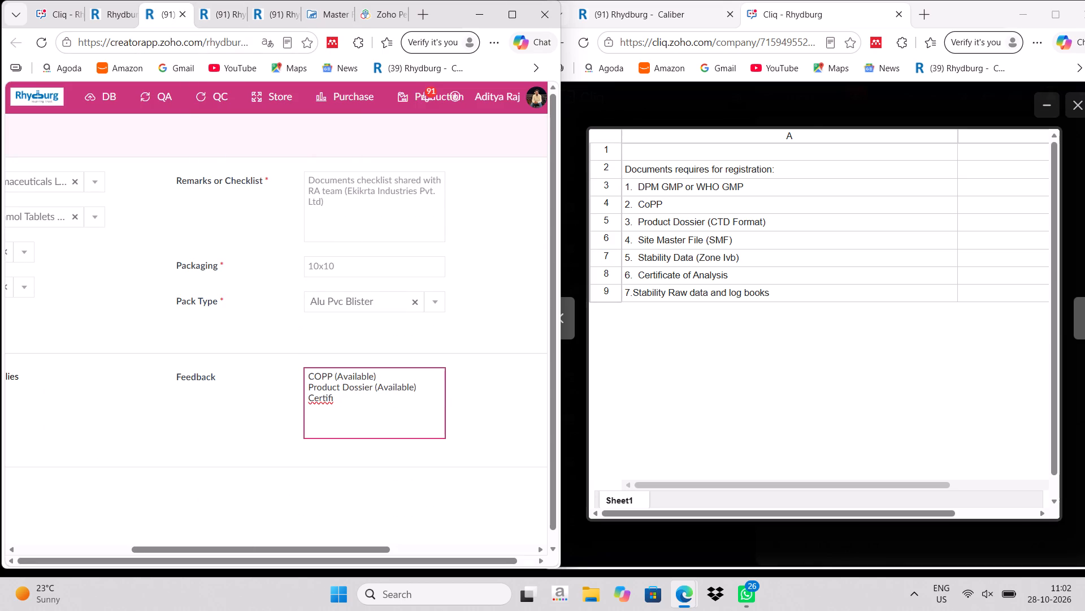
pyautogui.write('ca')
pyautogui.write('te of Analysis')
pyautogui.press('space')
pyautogui.press('9')
pyautogui.press('BackSpace')
pyautogui.hotkey('shift', '(')
pyautogui.write('Ava')
pyautogui.write('ilable)')
pyautogui.press('Return')
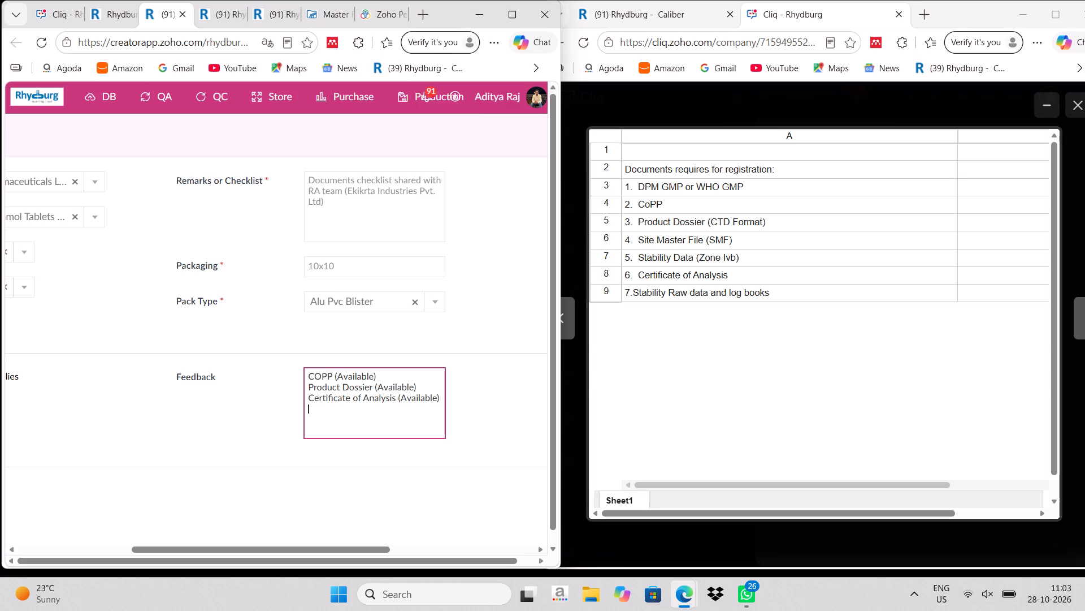
# Return to the Master R0EUTRP508 PDF folder in WorkDrive and check its last files.
pyautogui.click(331, 7)
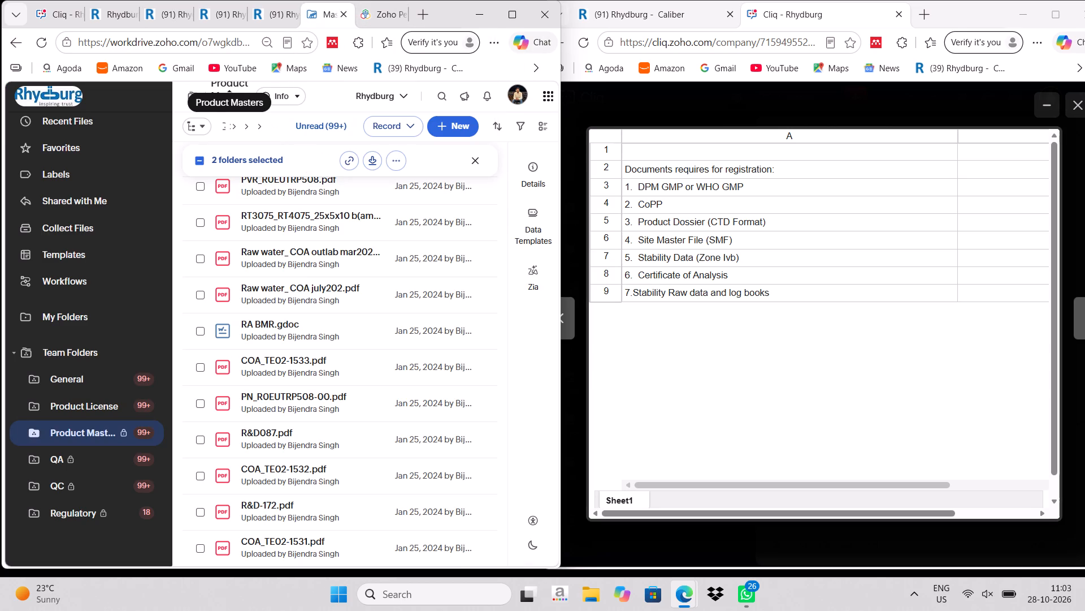
pyautogui.scroll(-7, 291, 382)
# Return to Mali entry 809 and add "Stability data (Available)" as the next feedback line.
pyautogui.click(205, 6)
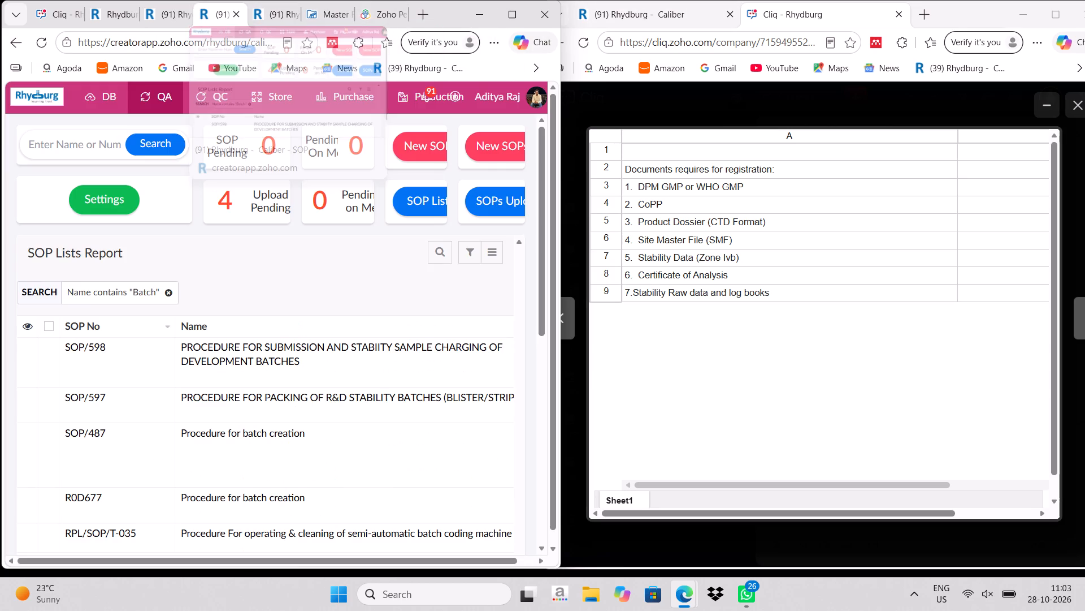
pyautogui.click(167, 10)
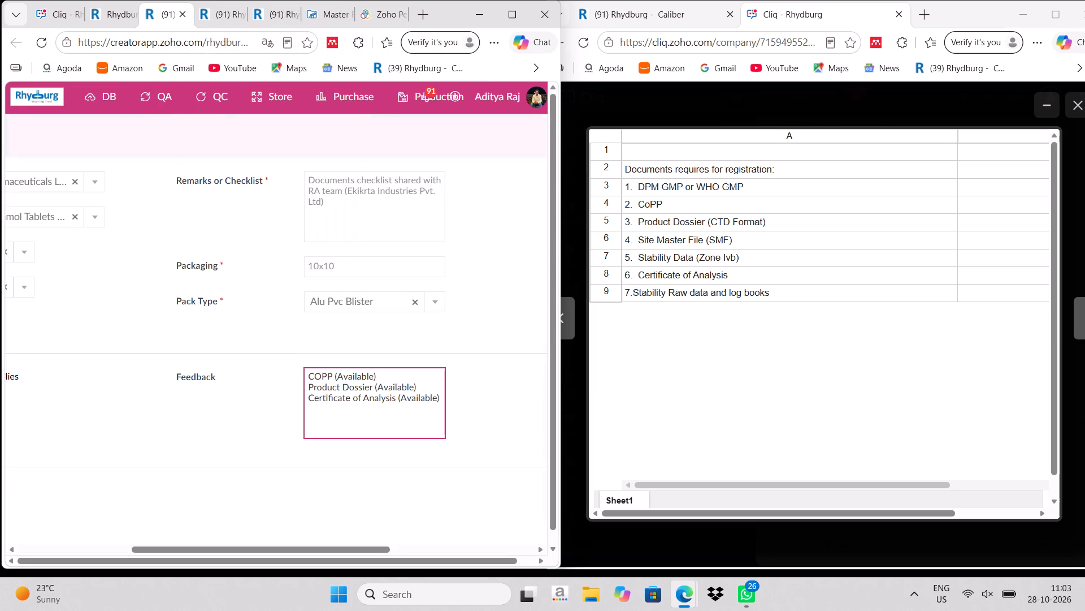
pyautogui.hotkey('shift', 's')
pyautogui.write('tabi')
pyautogui.moveTo(509, 491); pyautogui.dragTo(371, 424, button='right')
pyautogui.write('li')
pyautogui.click(371, 424)
pyautogui.write('lity')
pyautogui.press('space')
pyautogui.hotkey('shift', 'r')
pyautogui.press('BackSpace')
pyautogui.write('data')
pyautogui.press('space')
pyautogui.hotkey('shift', '(')
pyautogui.write('Ava')
pyautogui.rightClick(371, 424)
pyautogui.write('ila')
pyautogui.rightClick(371, 424)
pyautogui.click(371, 424)
pyautogui.rightClick(371, 424)
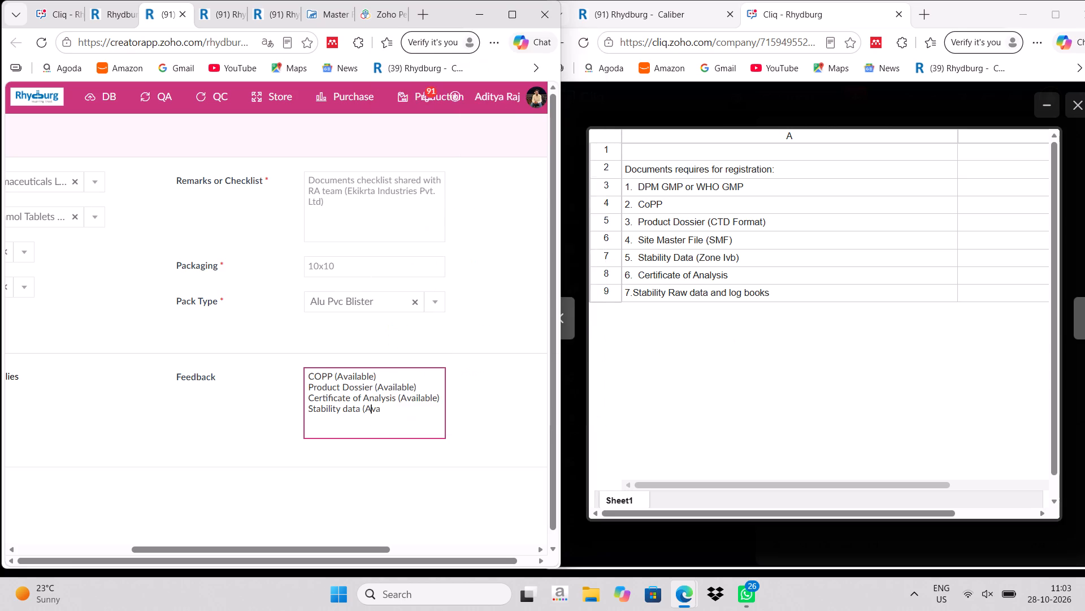
pyautogui.moveTo(403, 424); pyautogui.dragTo(390, 414, button='right')
pyautogui.click(370, 428)
pyautogui.click(390, 414)
pyautogui.write('ilab')
pyautogui.press('l')
pyautogui.moveTo(390, 414); pyautogui.dragTo(385, 432, button='right')
pyautogui.press('e')
pyautogui.press('super+period')
pyautogui.press('Right')
pyautogui.press('Right')
pyautogui.click(390, 424)
pyautogui.click(390, 424)
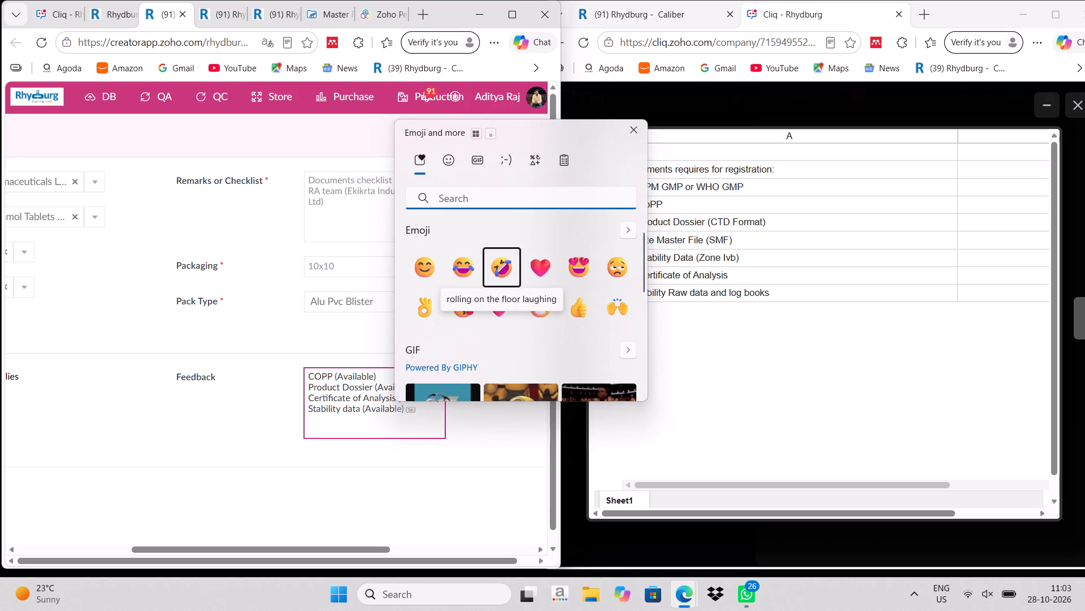
pyautogui.click(385, 432)
pyautogui.moveTo(385, 432); pyautogui.dragTo(630, 135, button='right')
pyautogui.click(392, 500)
pyautogui.click(636, 127)
pyautogui.click(630, 135)
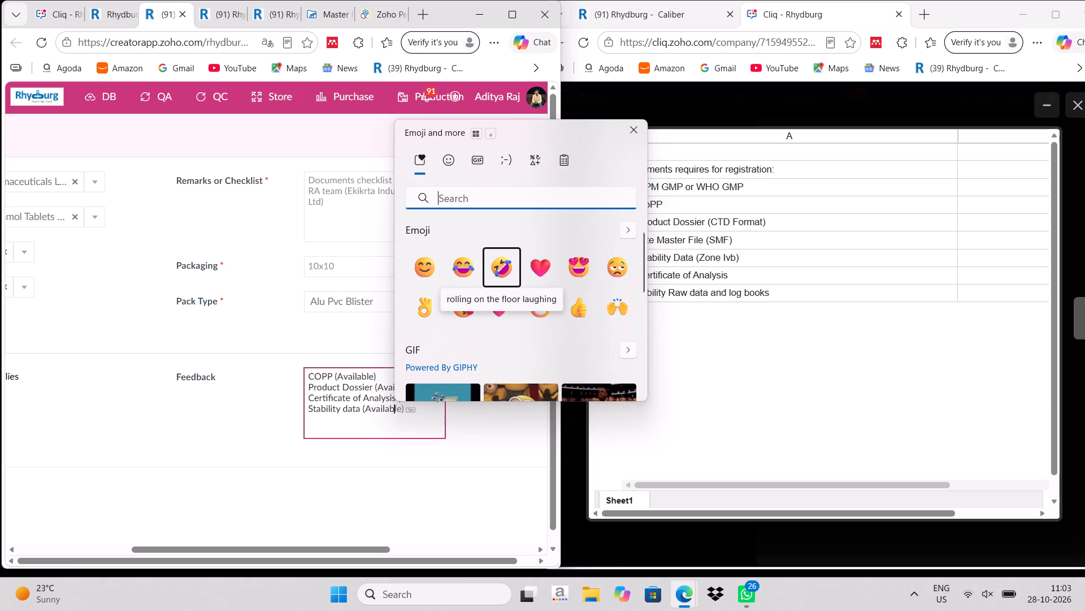
pyautogui.moveTo(630, 135); pyautogui.dragTo(334, 524, button='right')
pyautogui.click(363, 387)
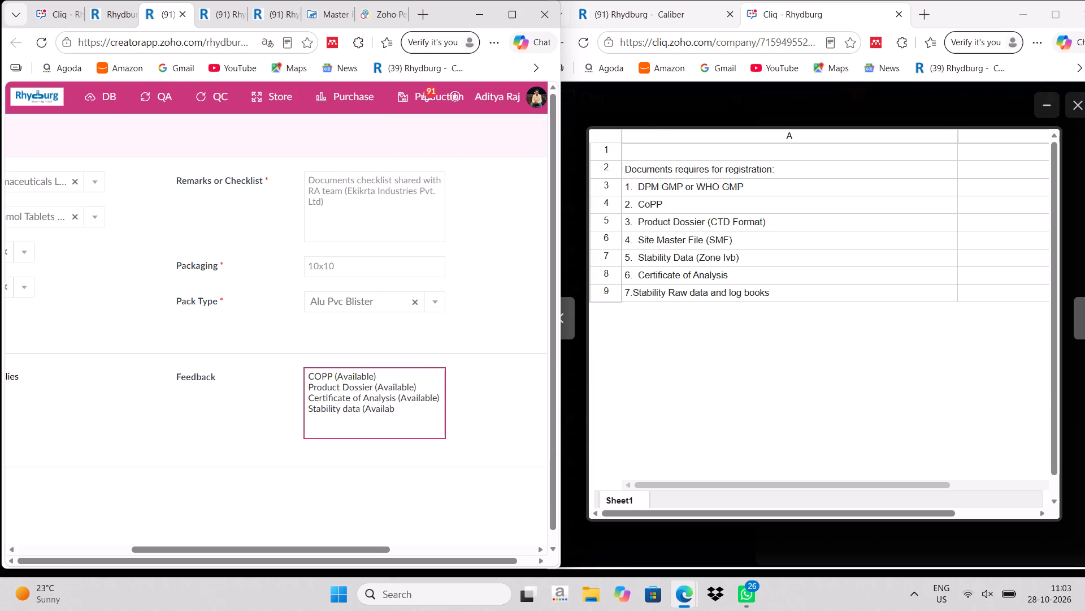
pyautogui.click(413, 418)
pyautogui.write('le')
pyautogui.hotkey('shift', ')')
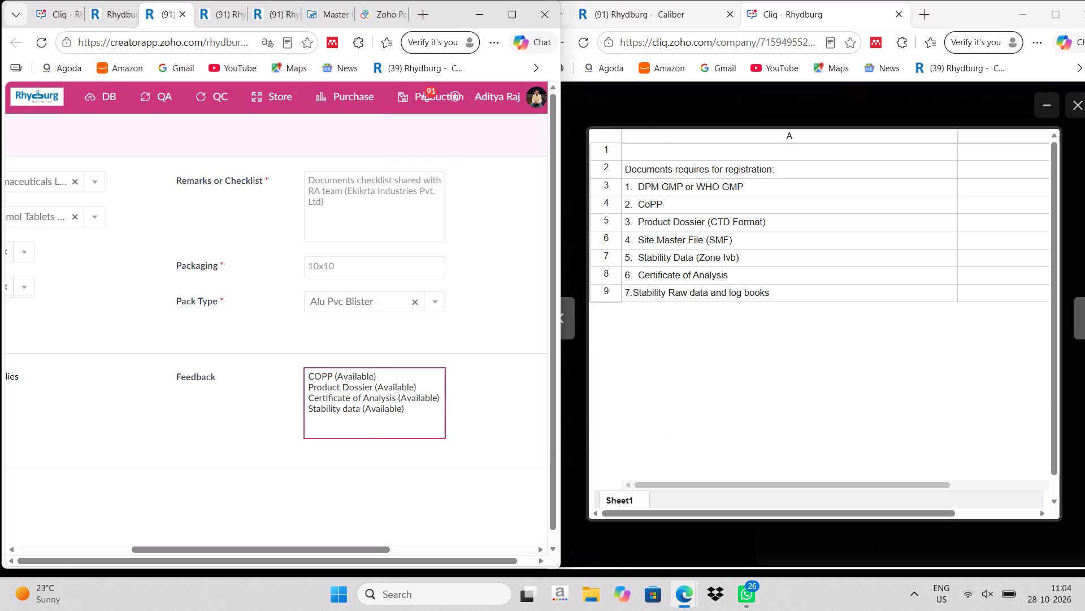
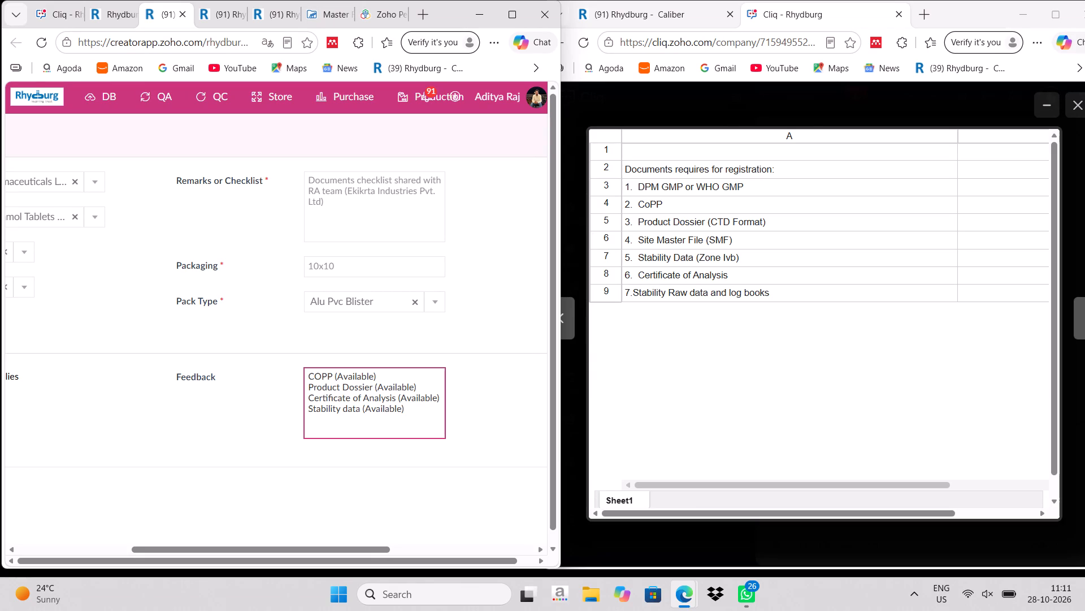
# Return to the Master R0EUTRP508 PDF folder in WorkDrive, look through its files again, and clear the folder selection.
pyautogui.click(313, 12)
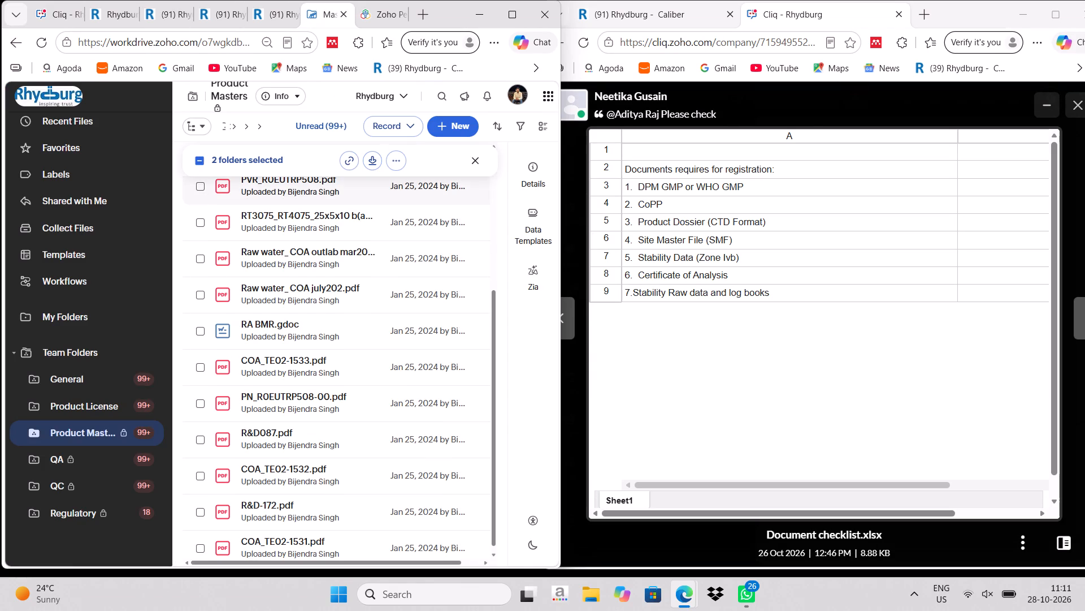
pyautogui.click(468, 163)
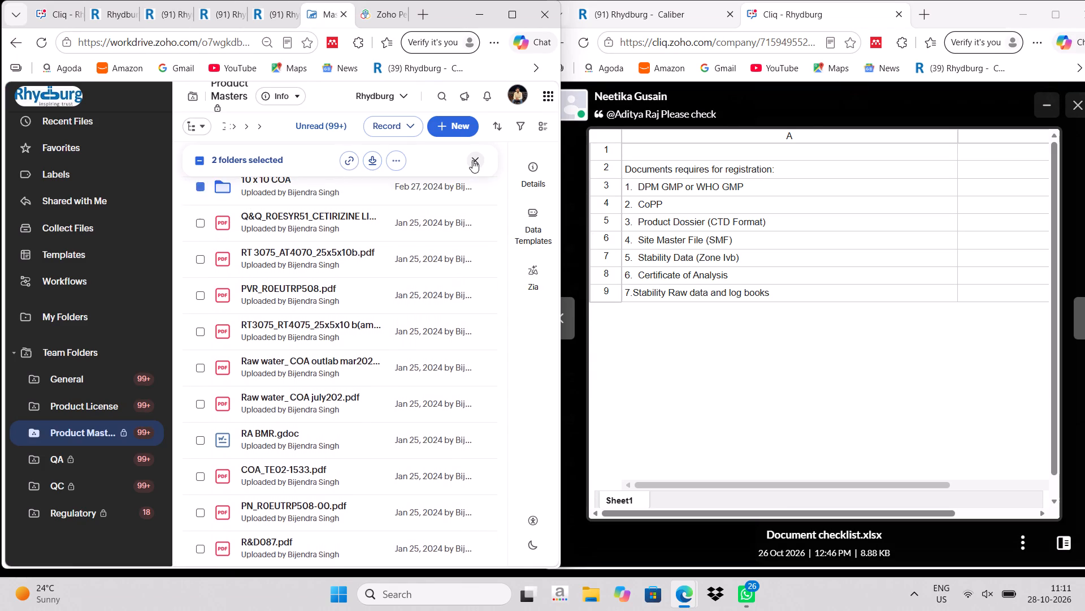
pyautogui.click(472, 160)
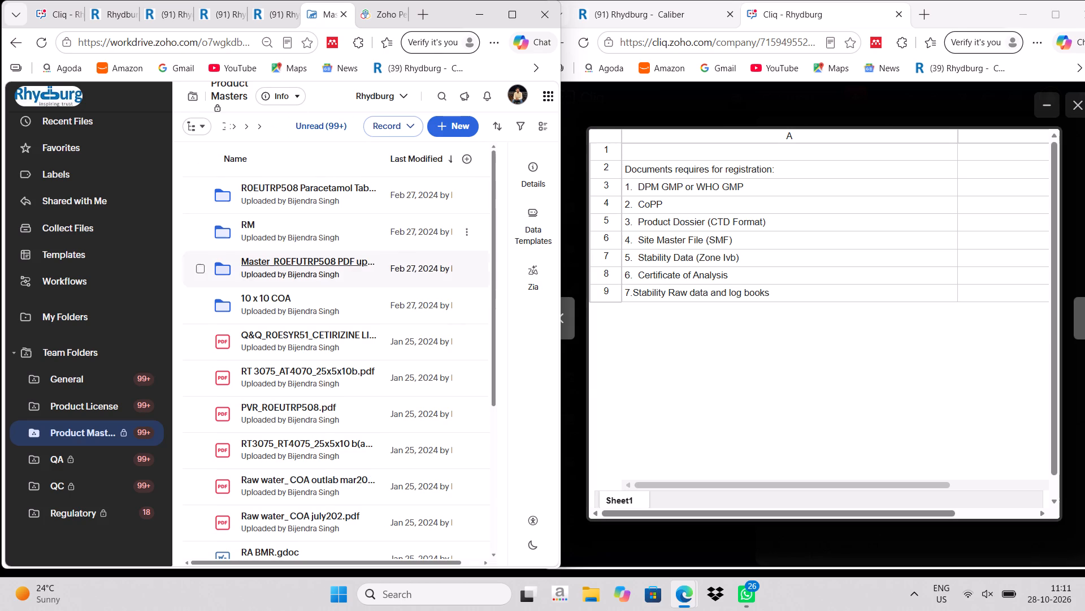
pyautogui.scroll(-6, 324, 374)
pyautogui.scroll(-5, 275, 488)
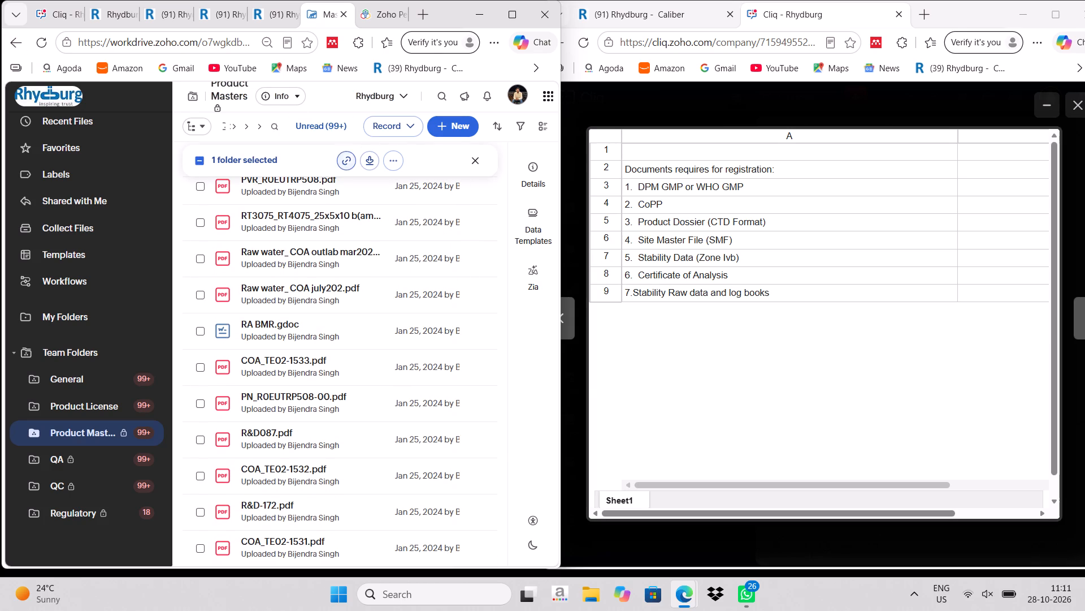
pyautogui.click(475, 158)
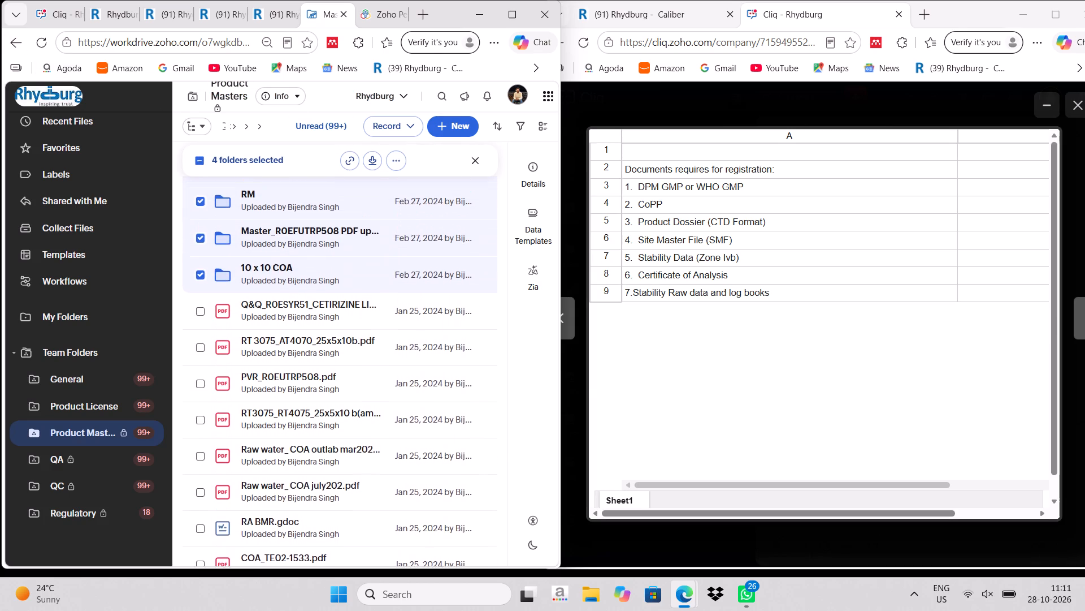
pyautogui.click(471, 159)
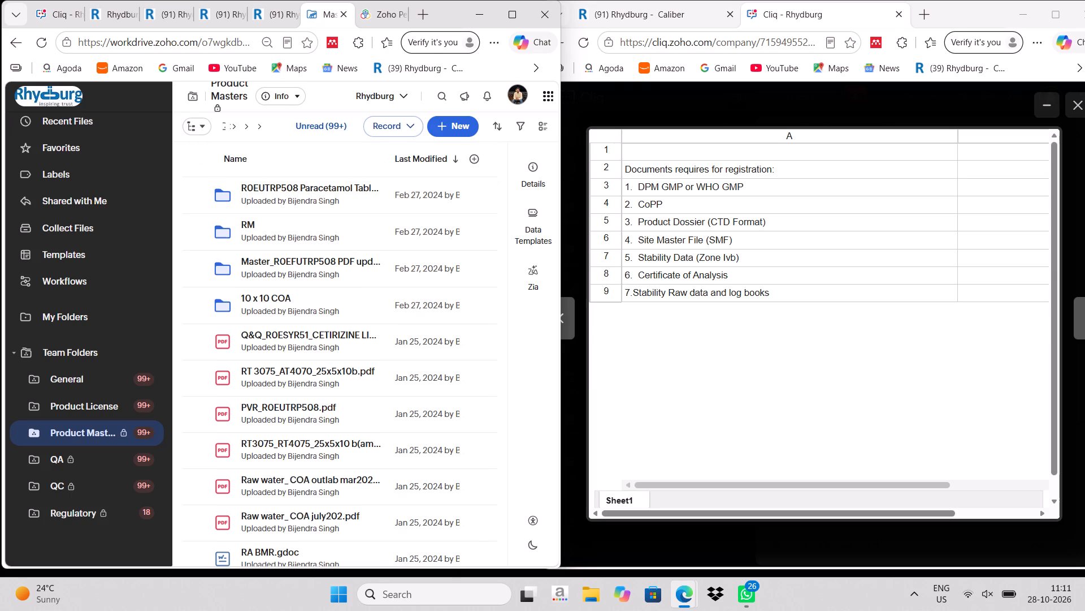
# From the search results, open the first Paracetamol Tablets BP 500mg PO193 folder and check Technicals' Stability, PV, Stability COA and FP COA subfolders.
pyautogui.click(9, 51)
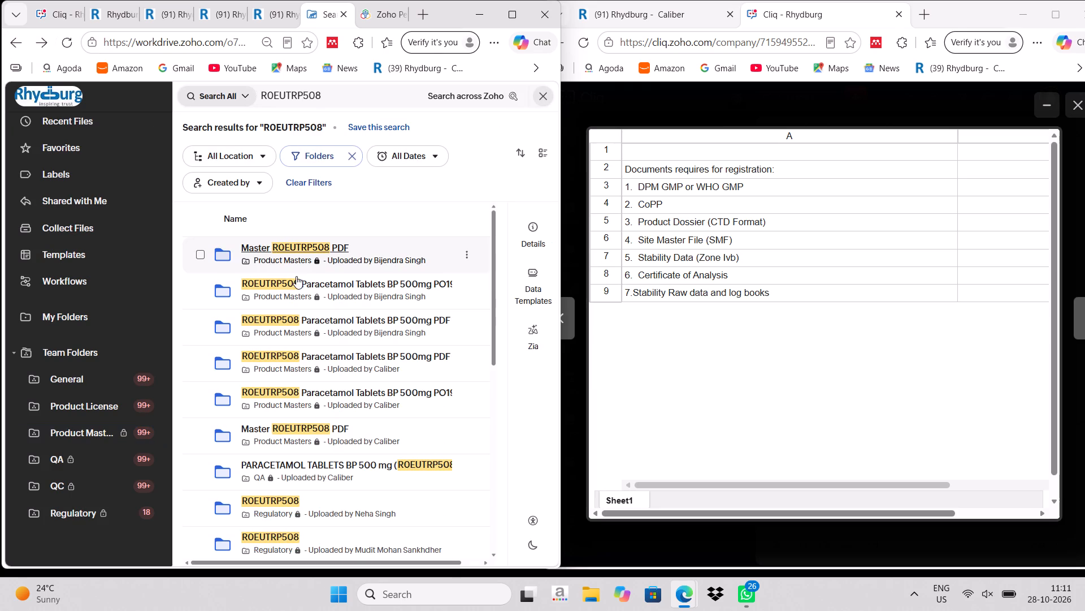
pyautogui.click(295, 282)
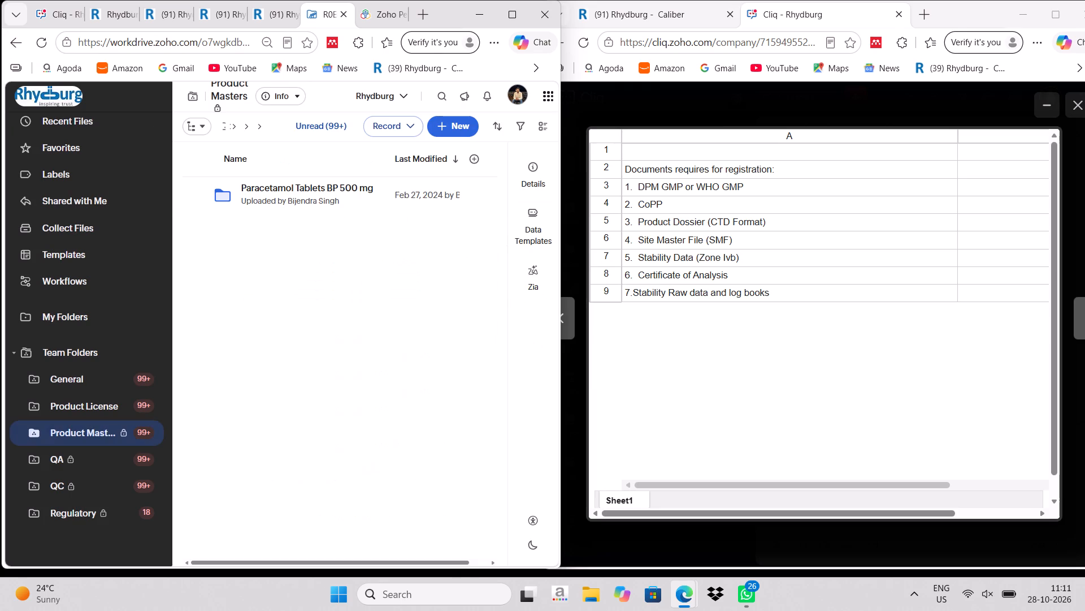
pyautogui.click(271, 188)
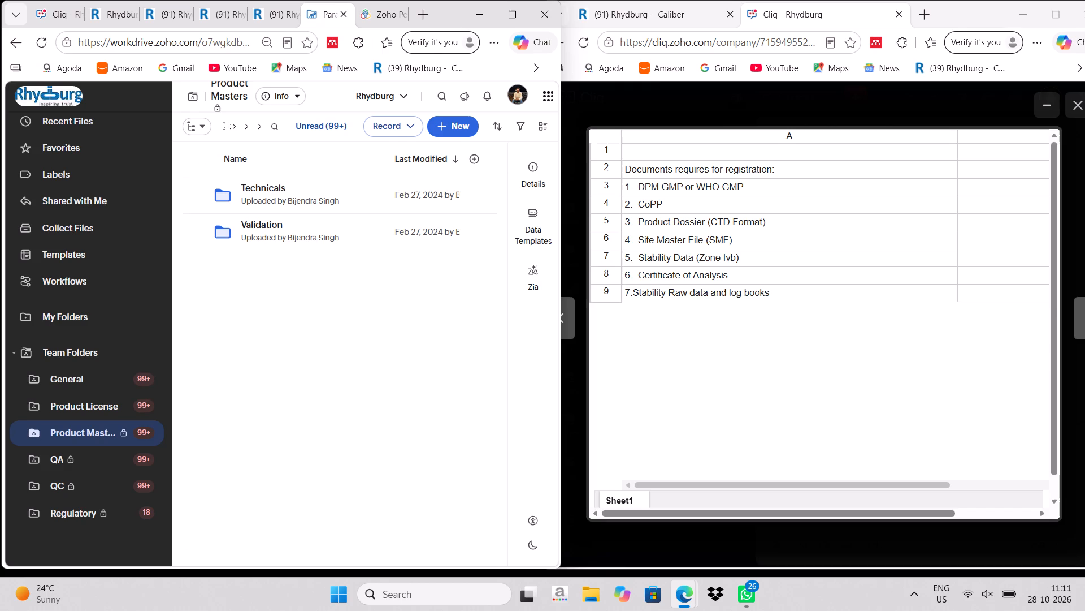
pyautogui.click(256, 190)
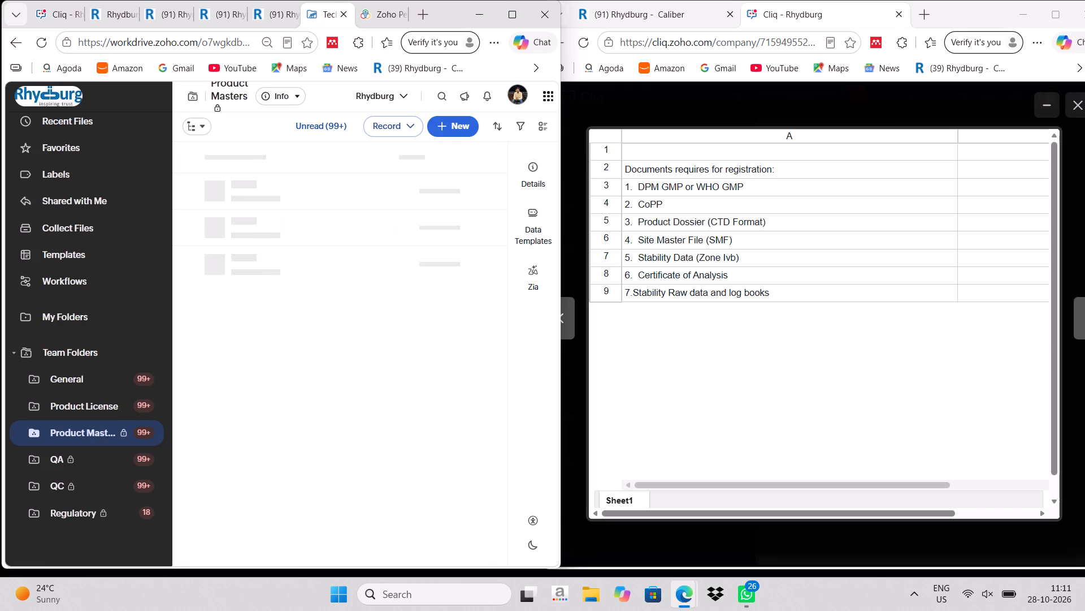
pyautogui.click(269, 183)
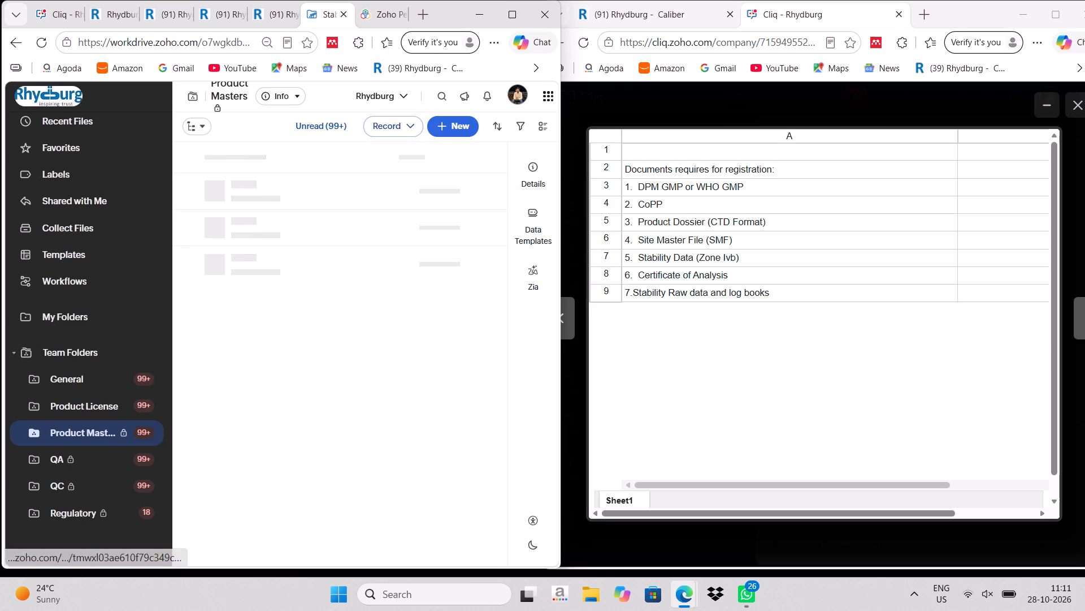
pyautogui.click(18, 39)
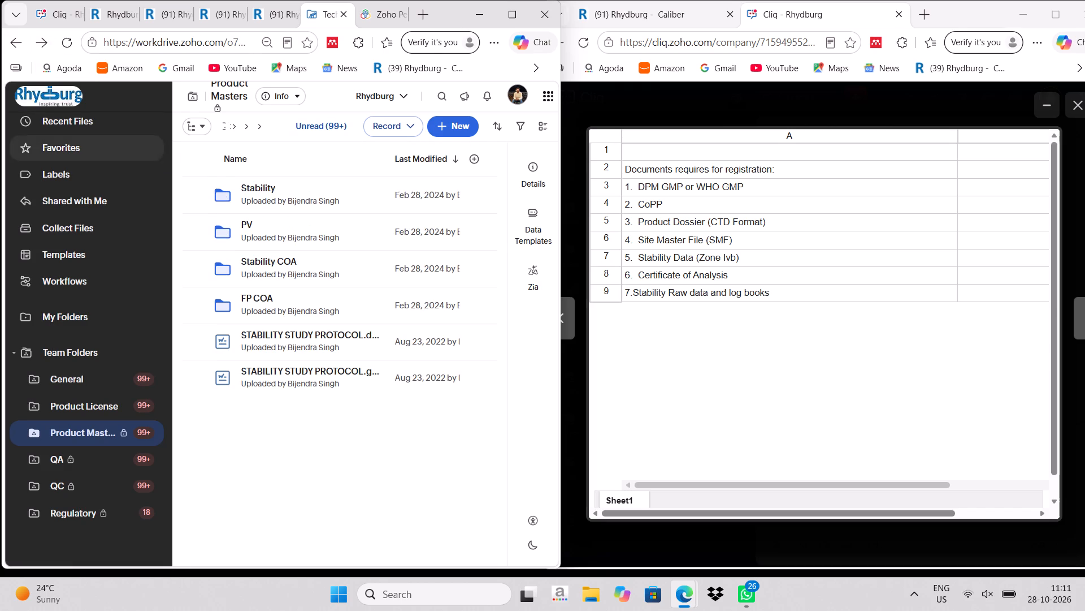
pyautogui.click(248, 223)
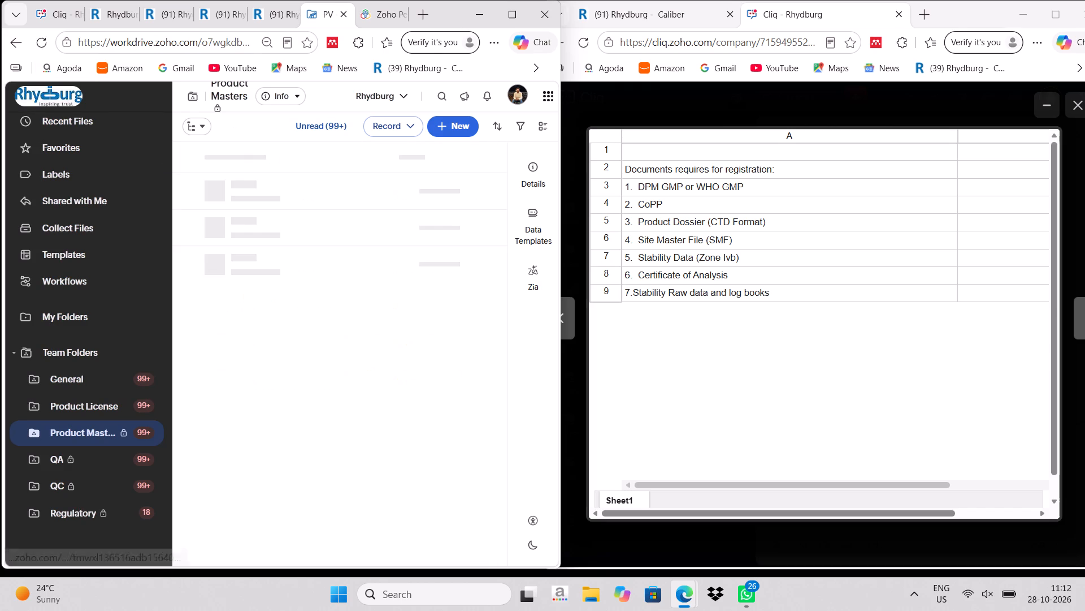
pyautogui.click(21, 35)
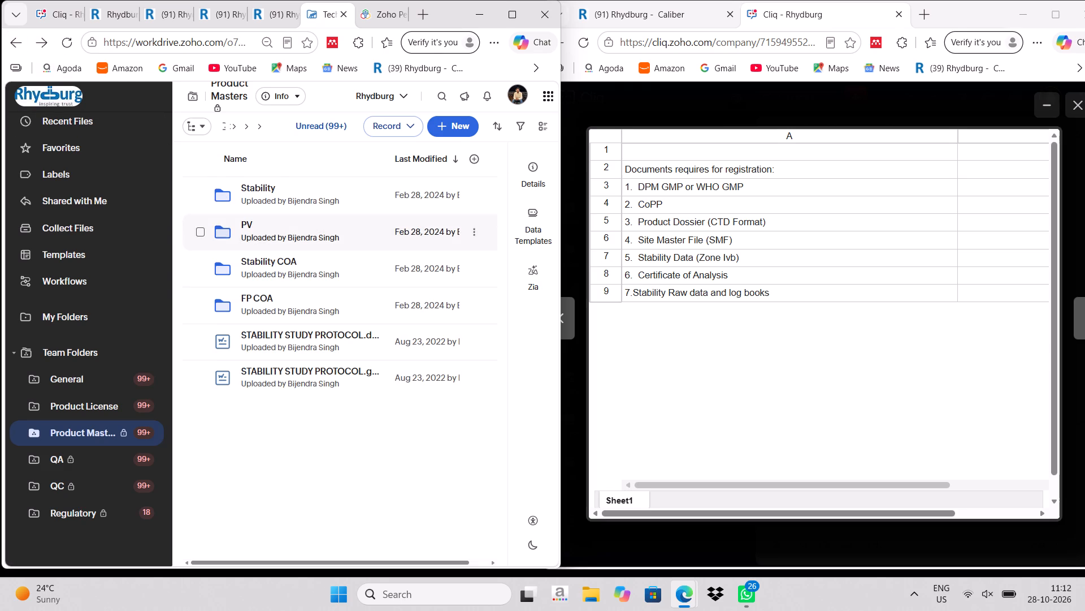
pyautogui.click(252, 259)
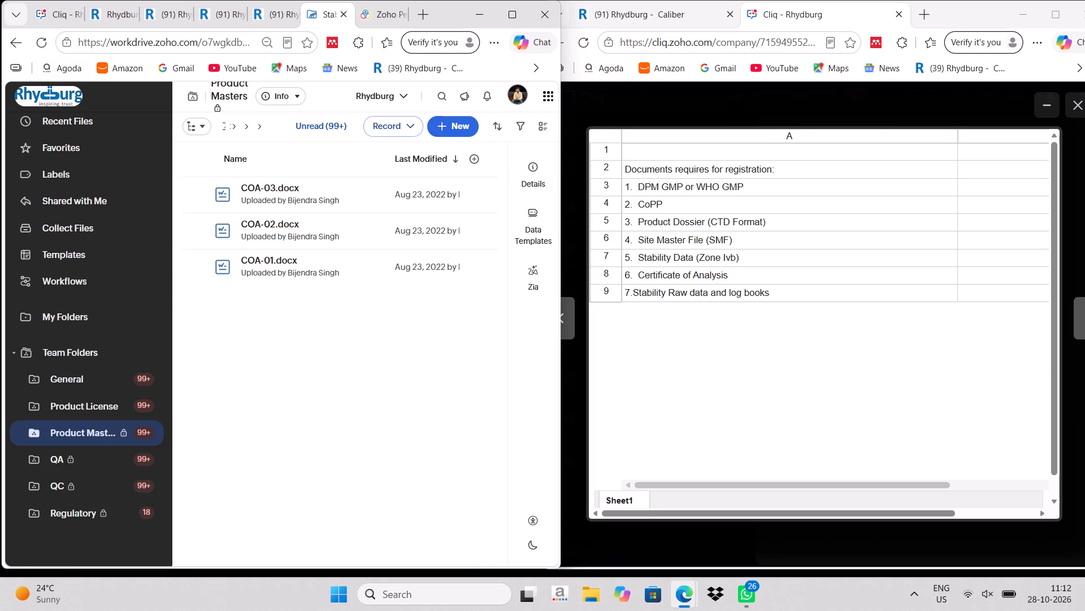
pyautogui.click(7, 43)
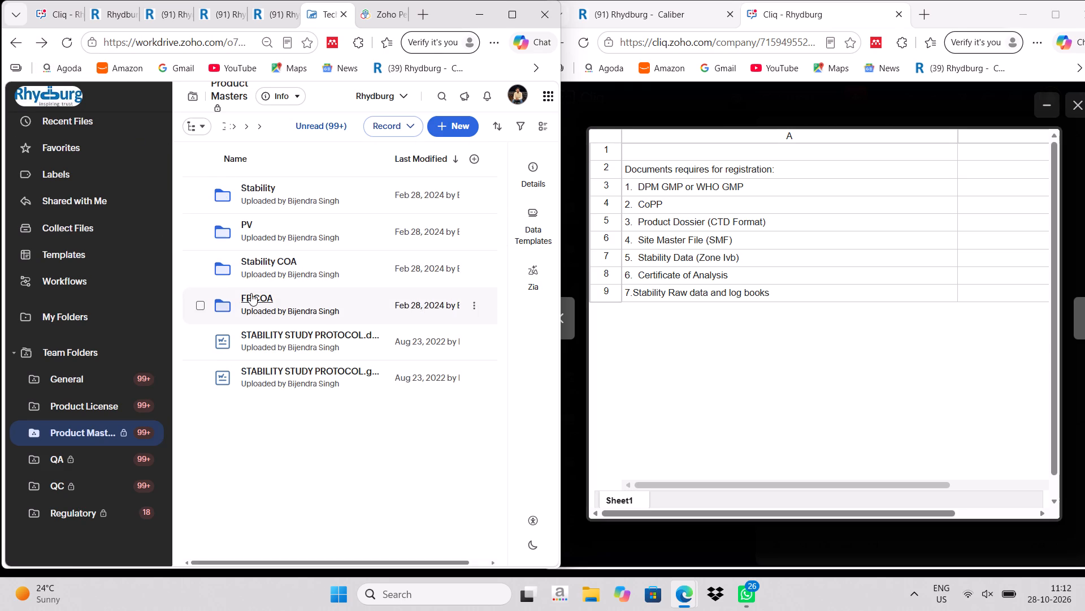
pyautogui.click(246, 293)
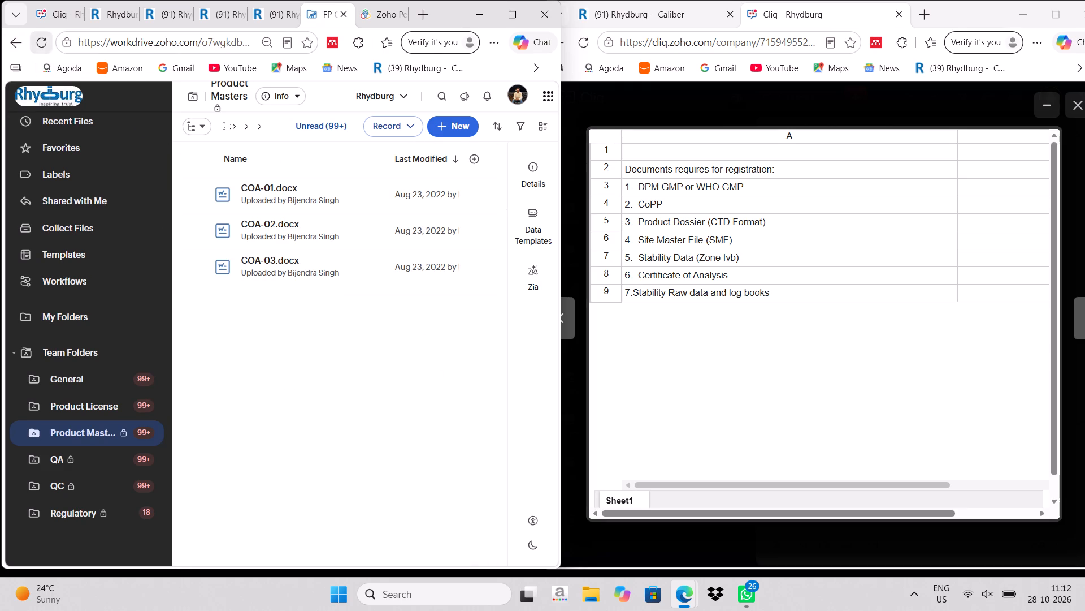
# Check the Validation folder's Assay AMV, Disso AMV and RS AMV subfolders, including the Disso and RS annexures.
pyautogui.click(17, 41)
pyautogui.click(17, 41)
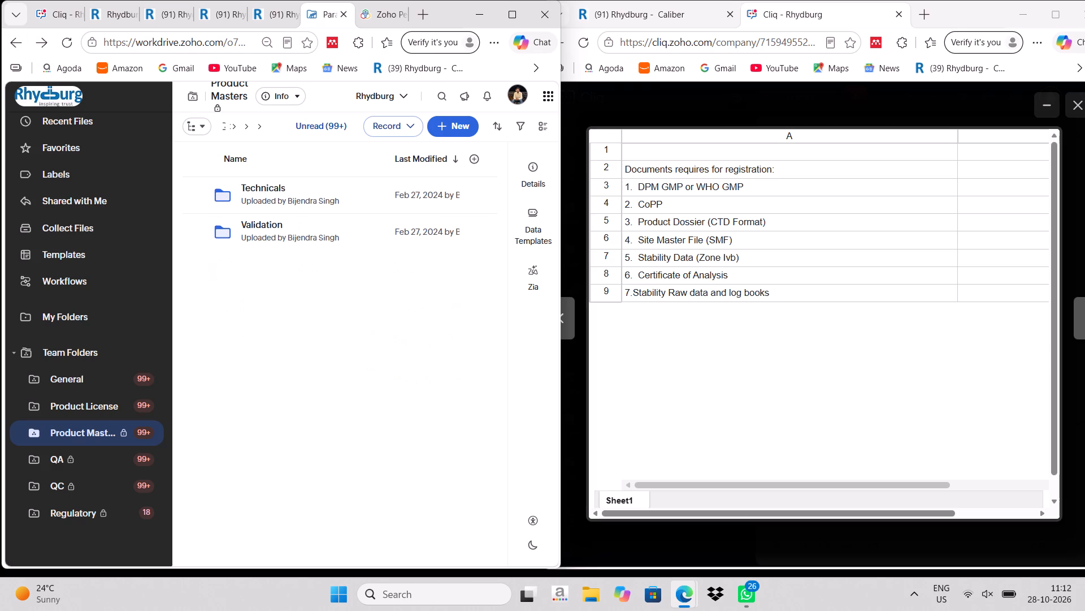
pyautogui.click(244, 227)
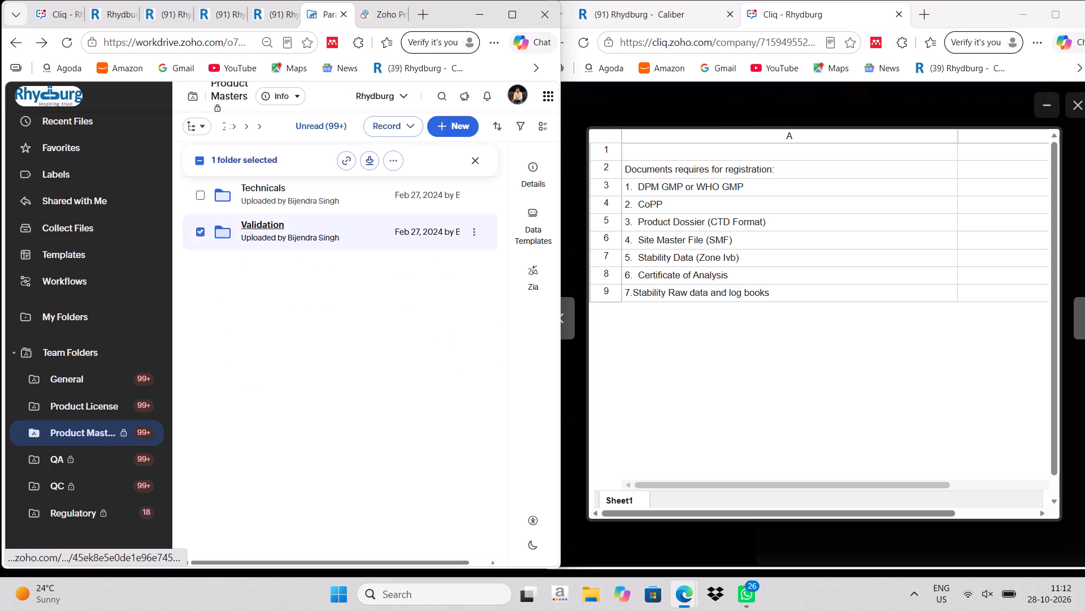
pyautogui.click(245, 190)
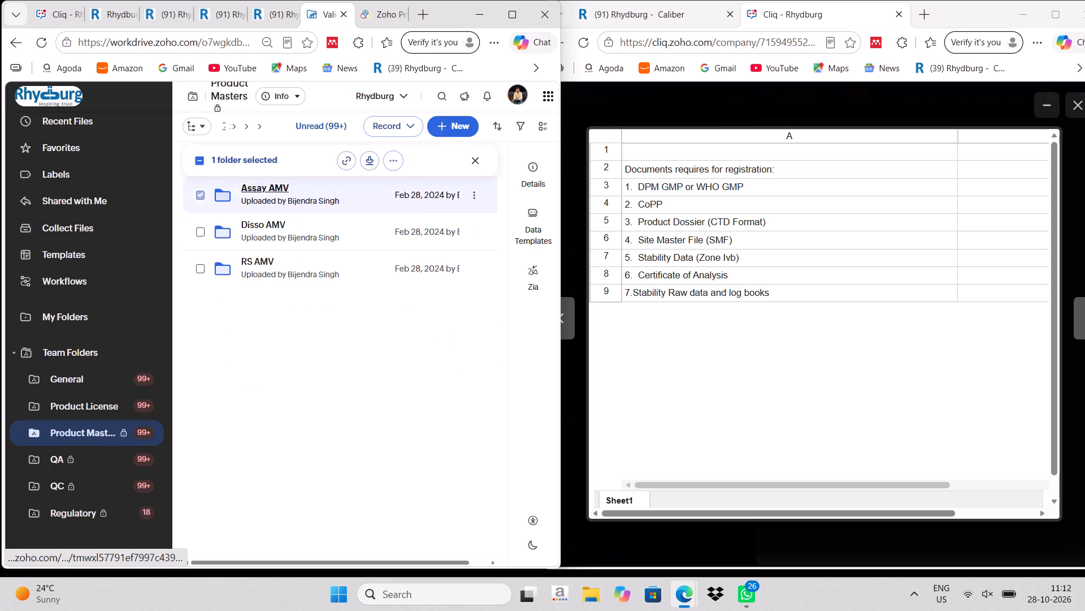
pyautogui.click(15, 41)
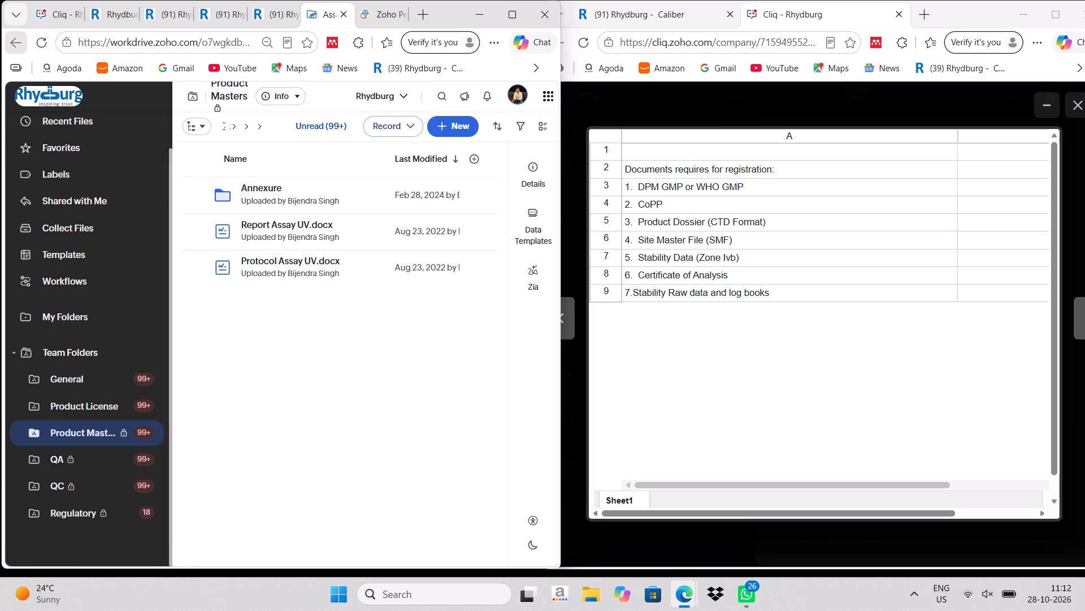
pyautogui.click(254, 225)
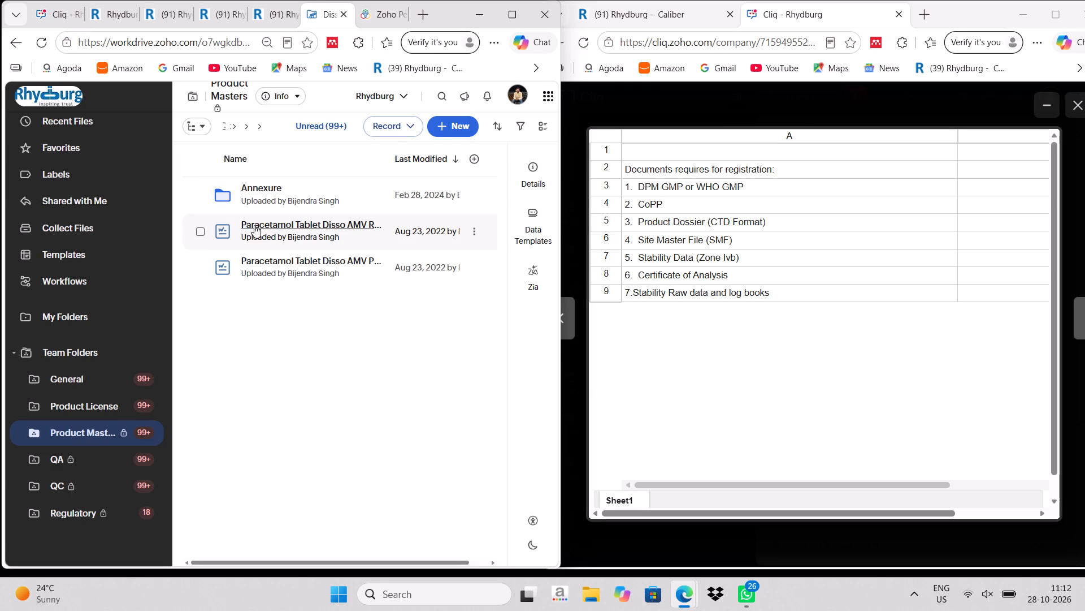
pyautogui.click(255, 190)
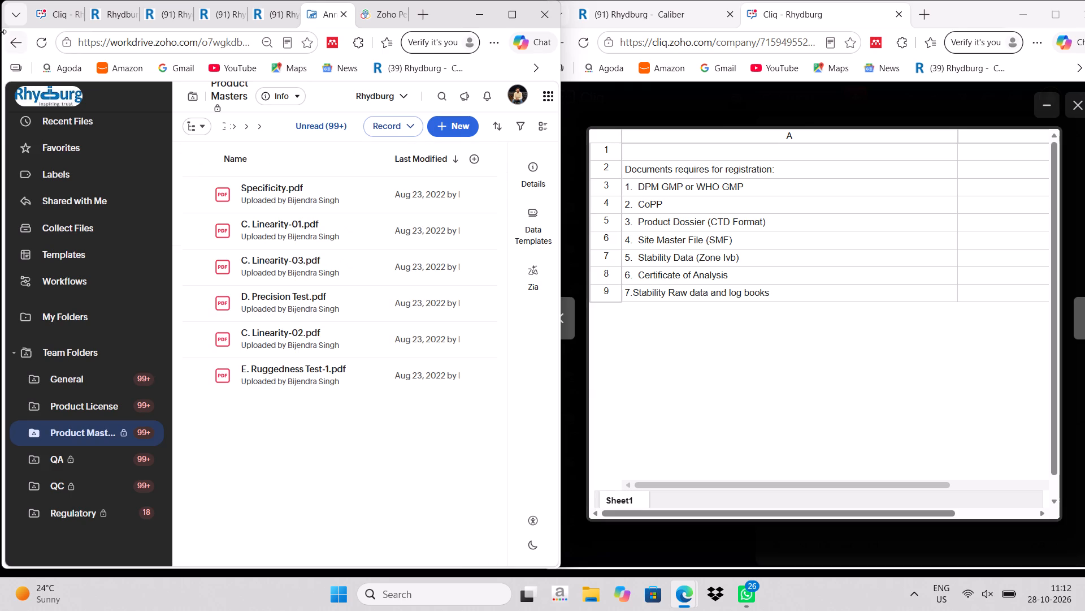
pyautogui.click(19, 45)
pyautogui.click(19, 45)
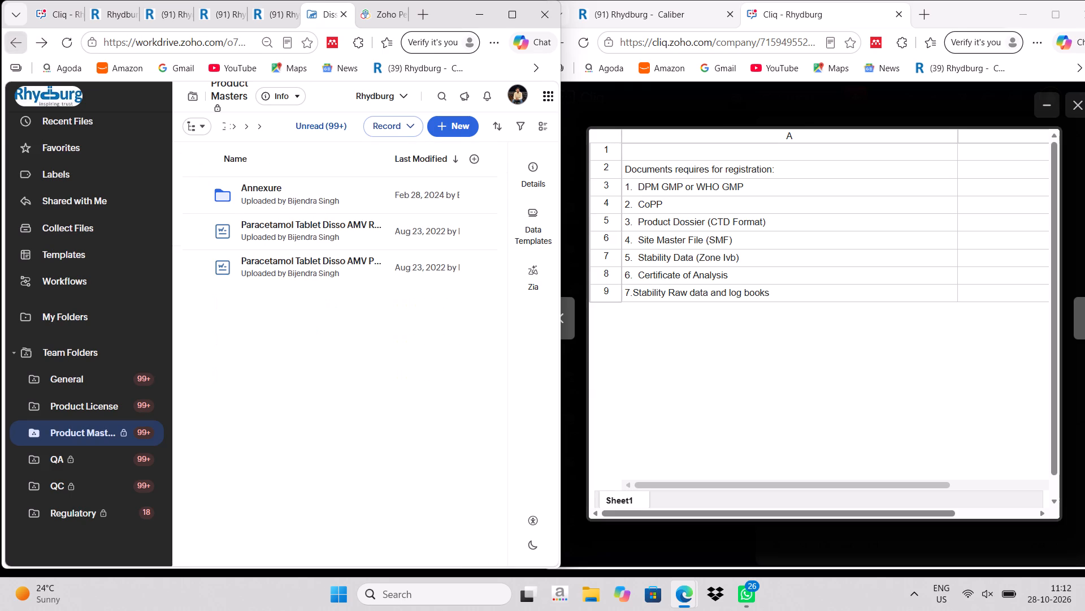
pyautogui.click(261, 253)
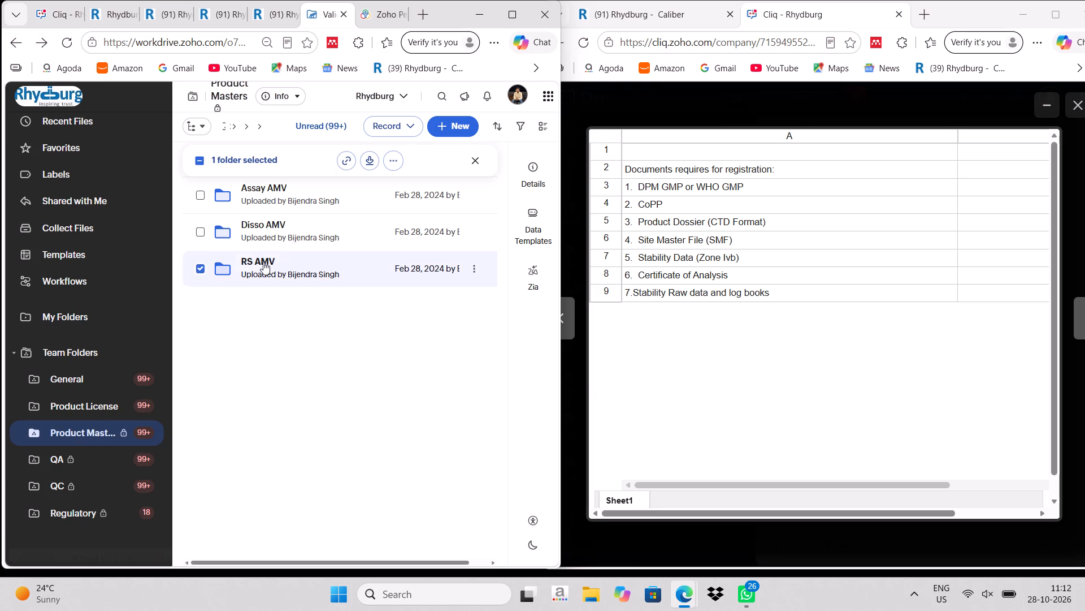
pyautogui.click(263, 262)
pyautogui.click(253, 192)
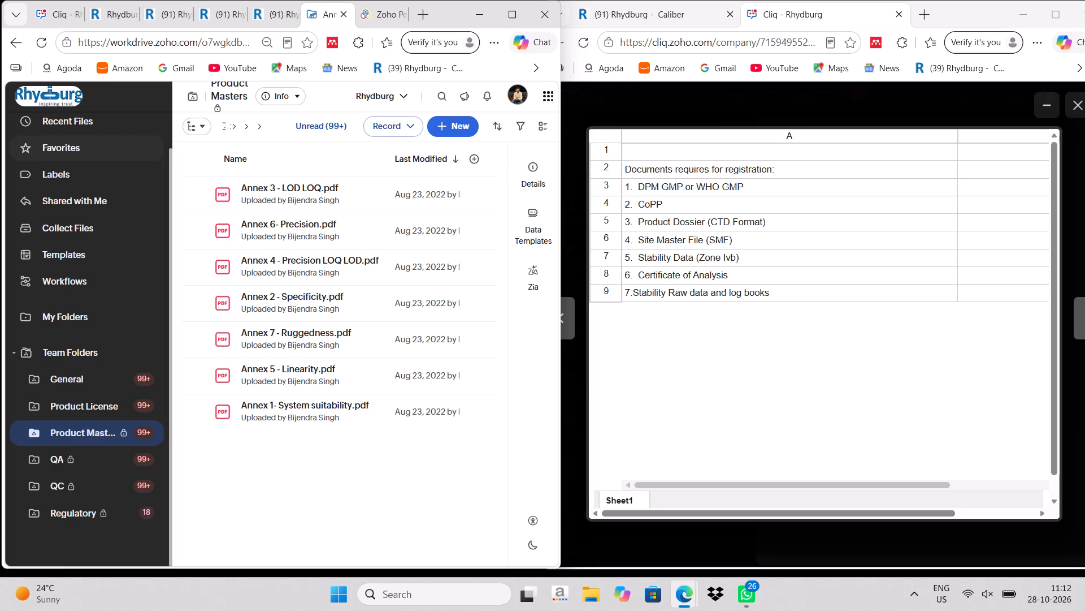
# Return to the R0EUTRP508 search results and check the files in the first Paracetamol Tablets BP 500mg PDF folder.
pyautogui.click(11, 46)
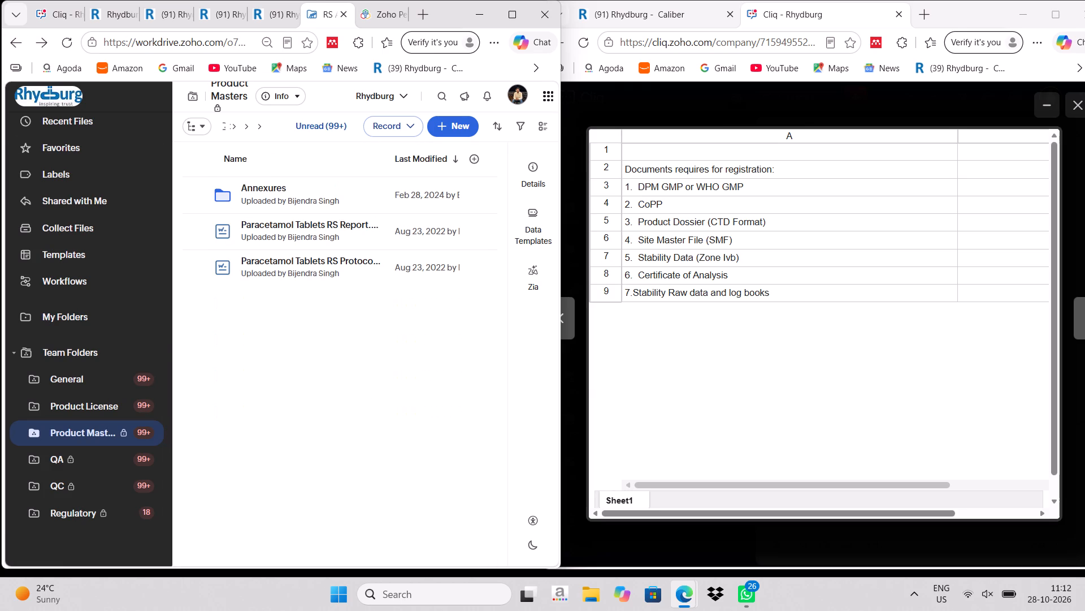
pyautogui.click(11, 46)
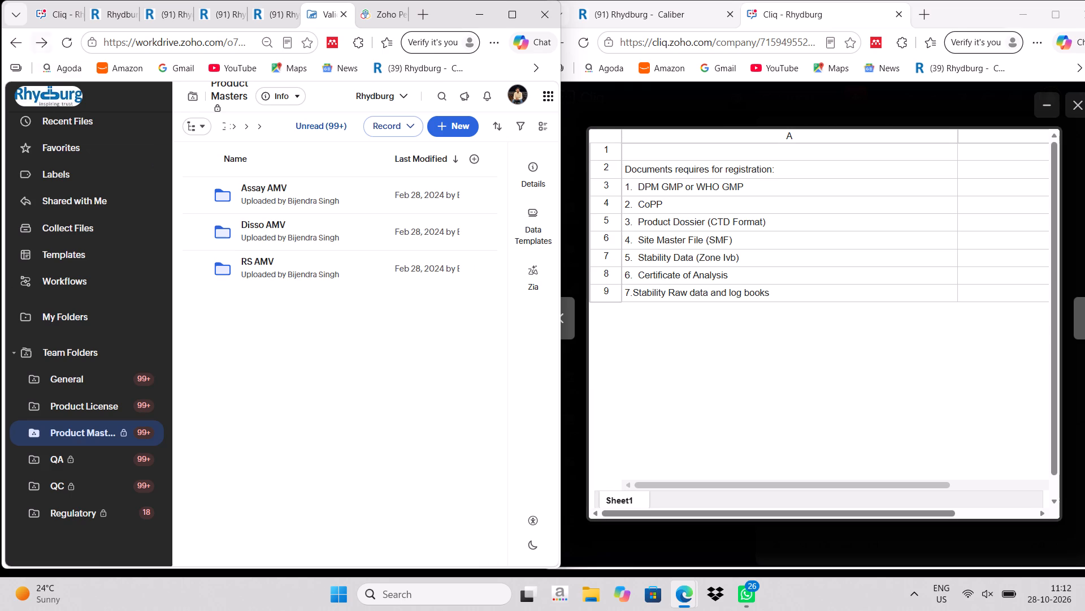
pyautogui.click(14, 41)
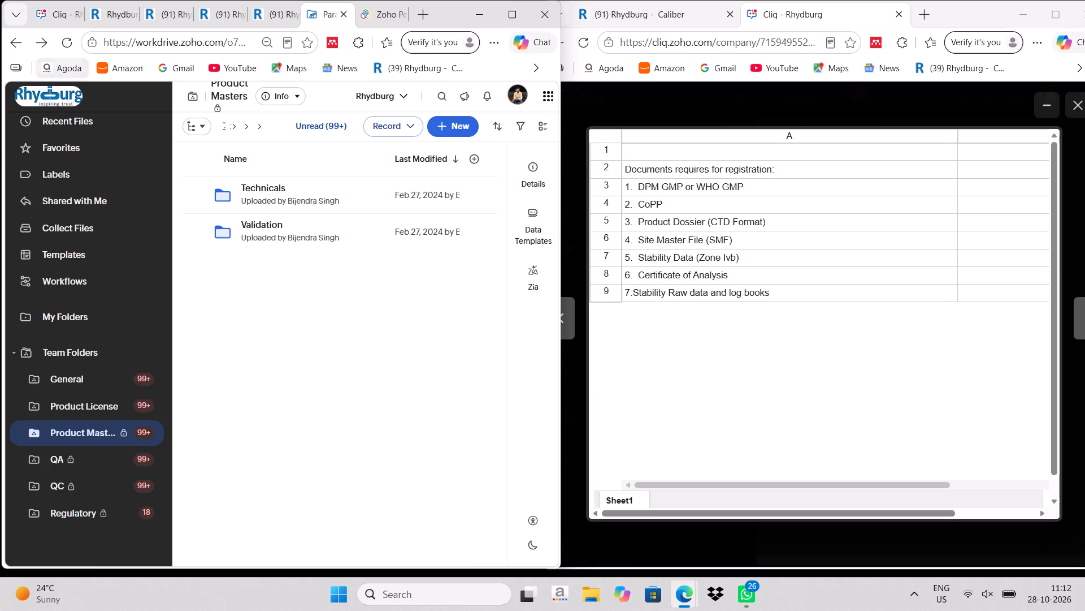
pyautogui.click(19, 44)
pyautogui.click(19, 44)
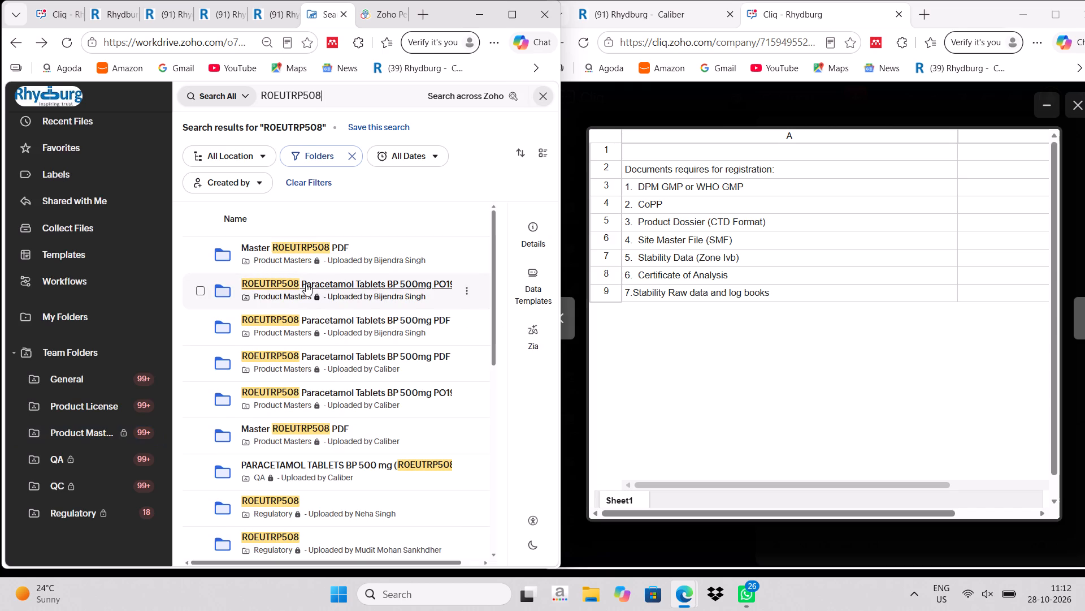
pyautogui.click(306, 283)
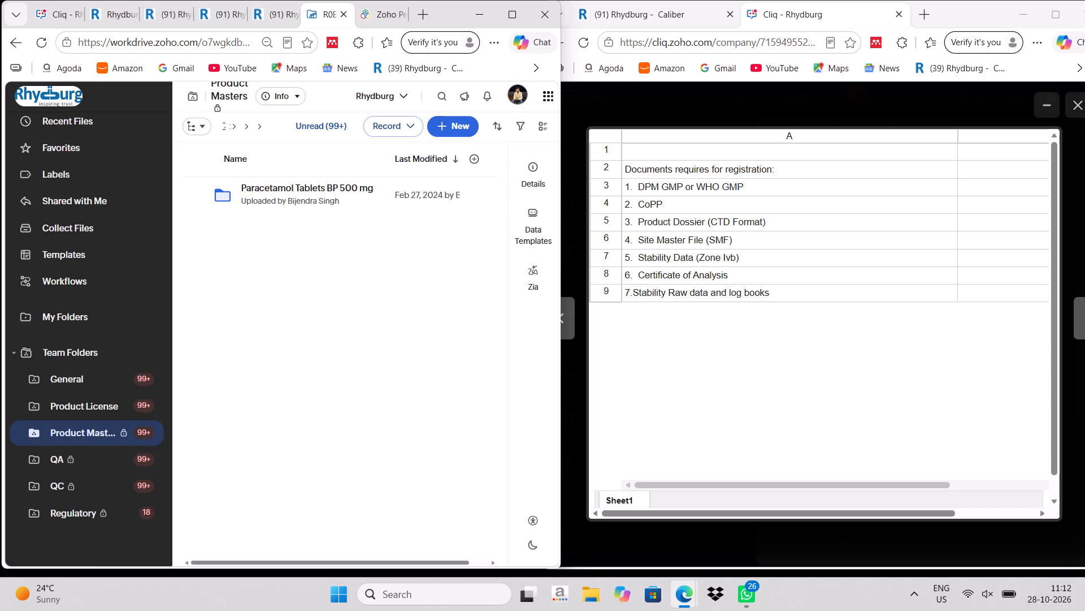
pyautogui.click(12, 38)
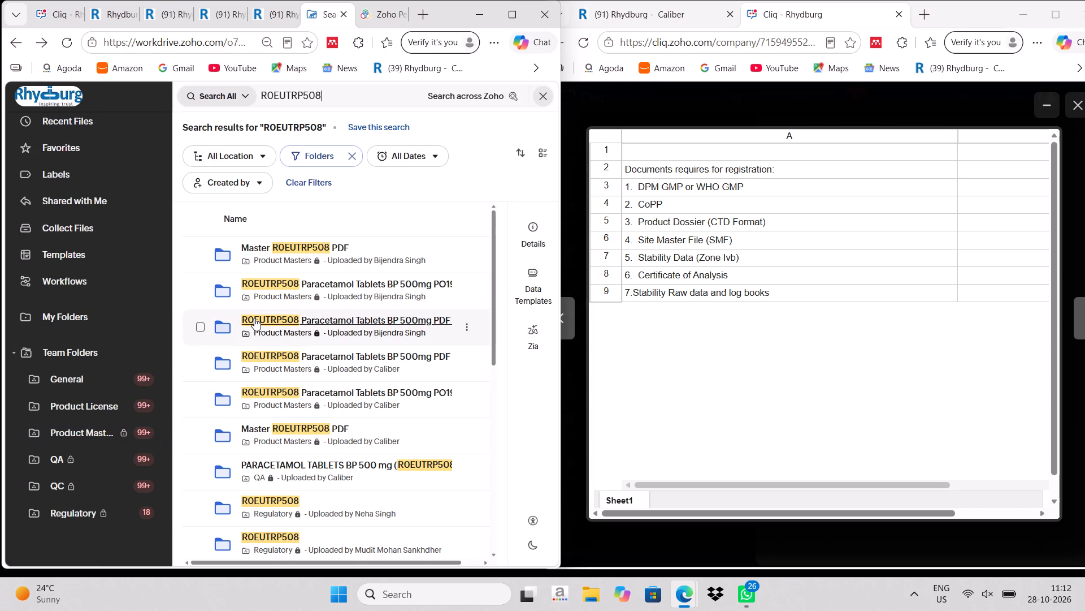
pyautogui.click(254, 318)
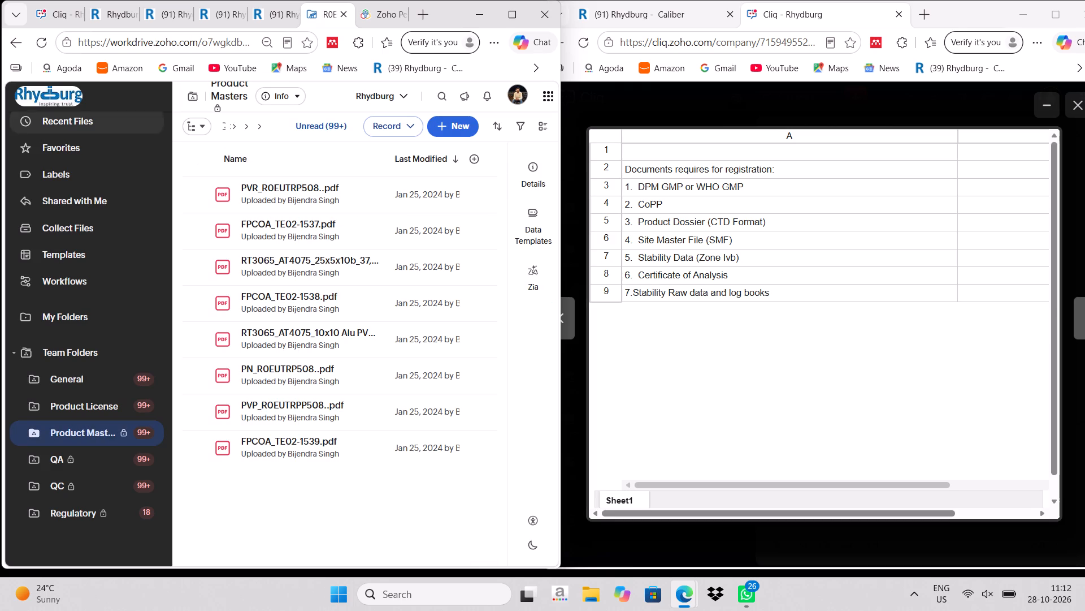
# From the R0EUTRP508 search results, open the Master R0EUTRP508 PDF folder uploaded by Caliber and look through its files.
pyautogui.click(13, 44)
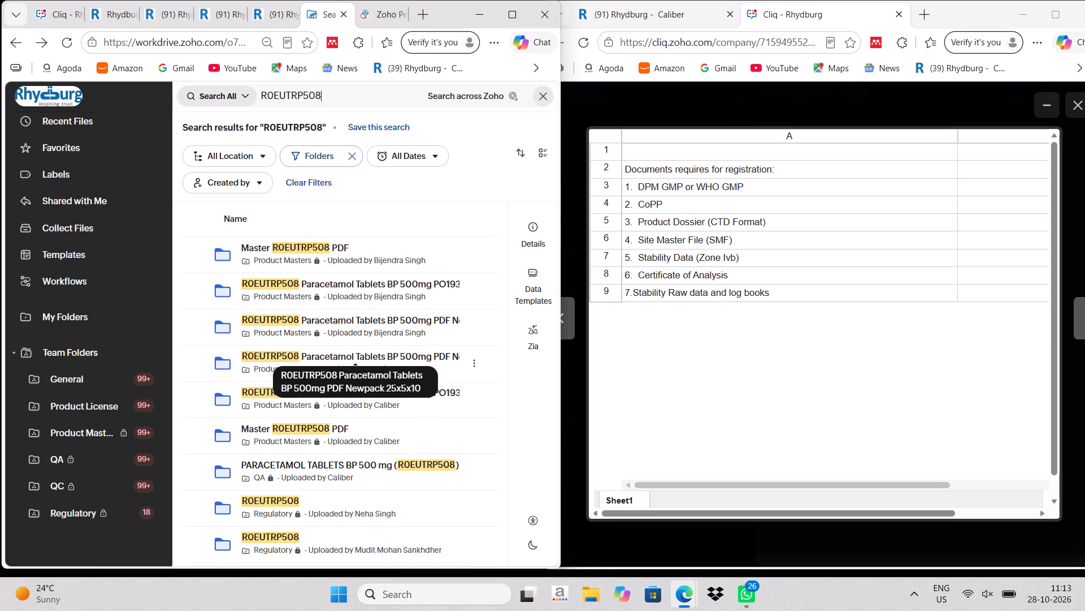
pyautogui.click(275, 428)
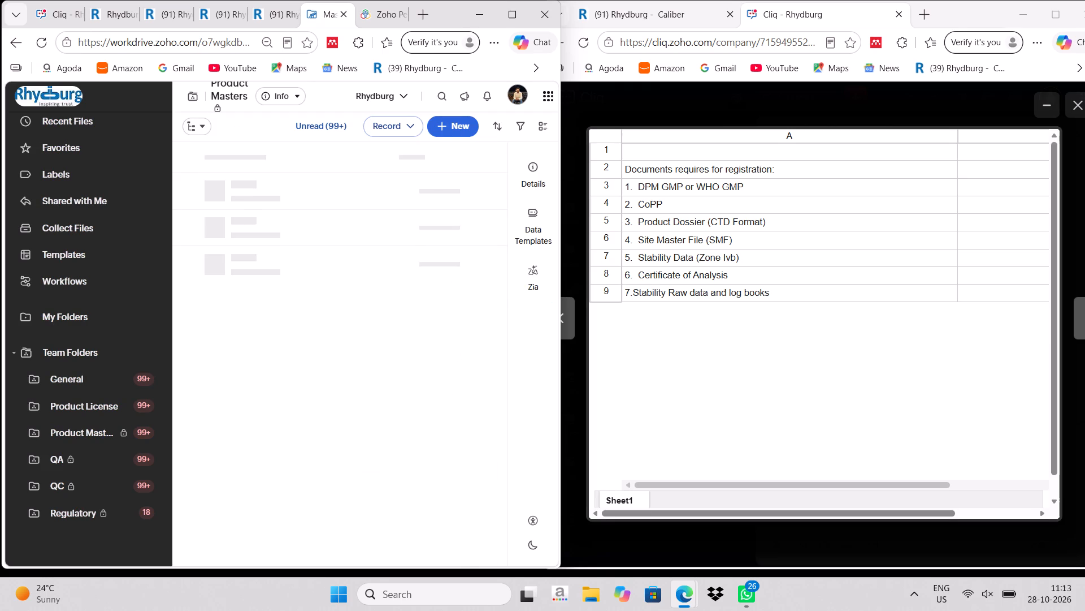
pyautogui.scroll(-4, 270, 393)
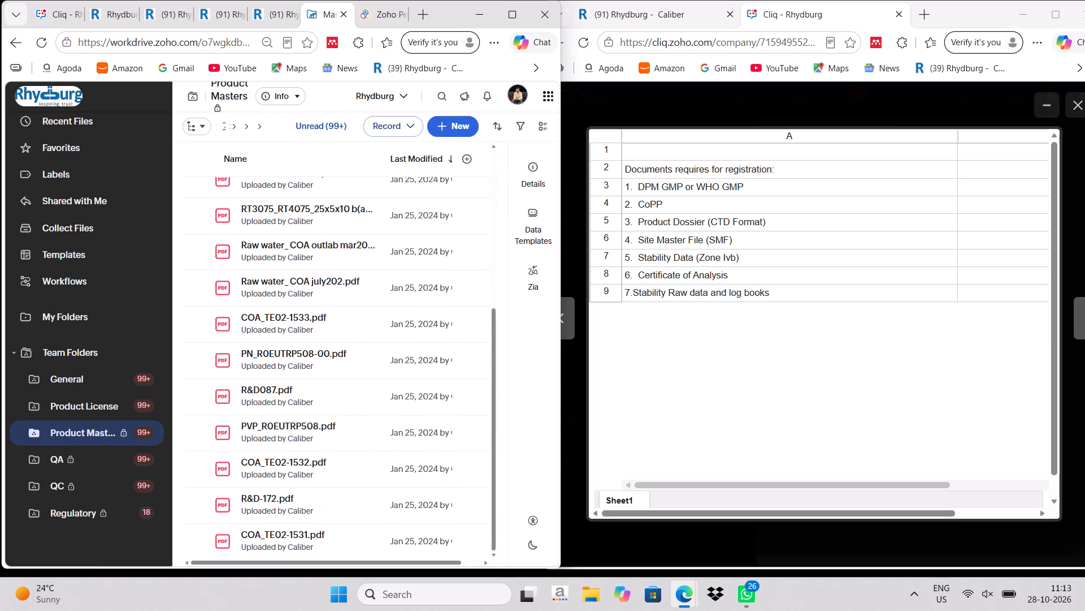
pyautogui.scroll(-4, 270, 393)
# Return to the R0EUTRP508 search results and change the file type filter from Folders to PDF.
pyautogui.click(14, 48)
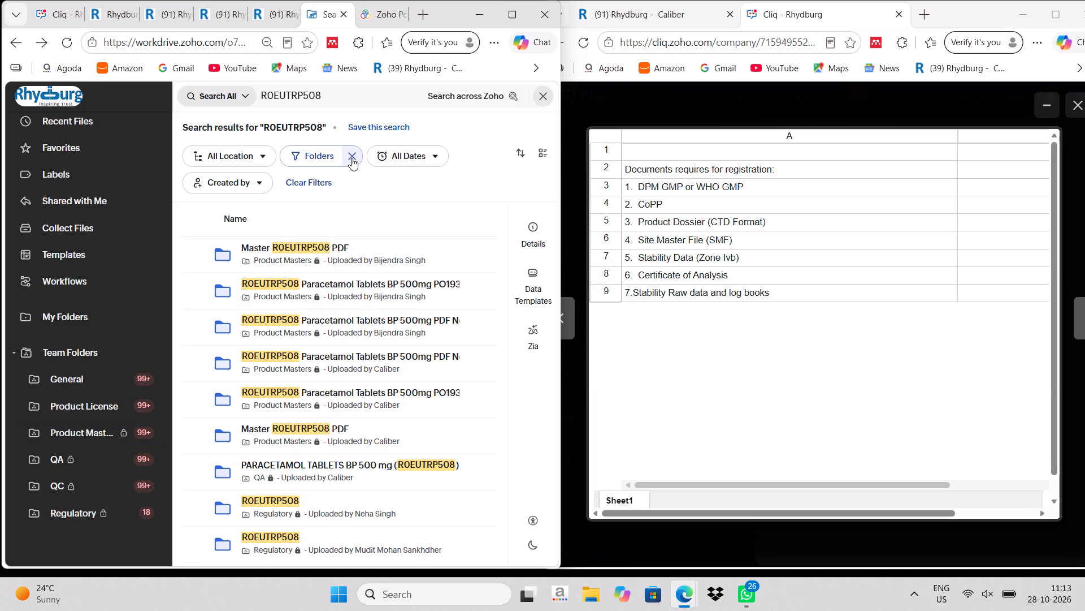
pyautogui.click(352, 157)
pyautogui.click(352, 157)
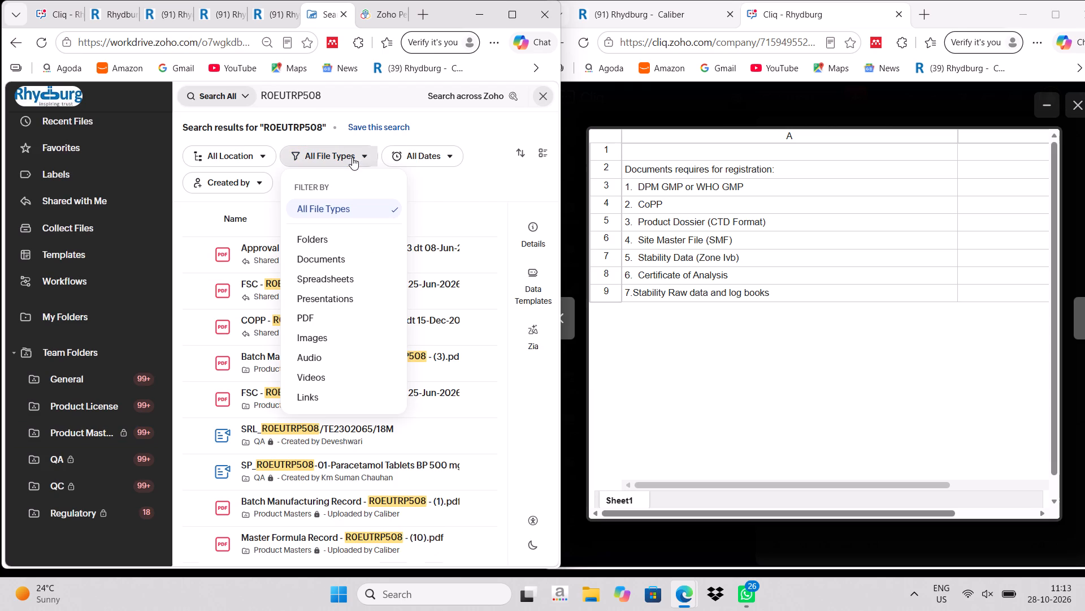
pyautogui.click(320, 316)
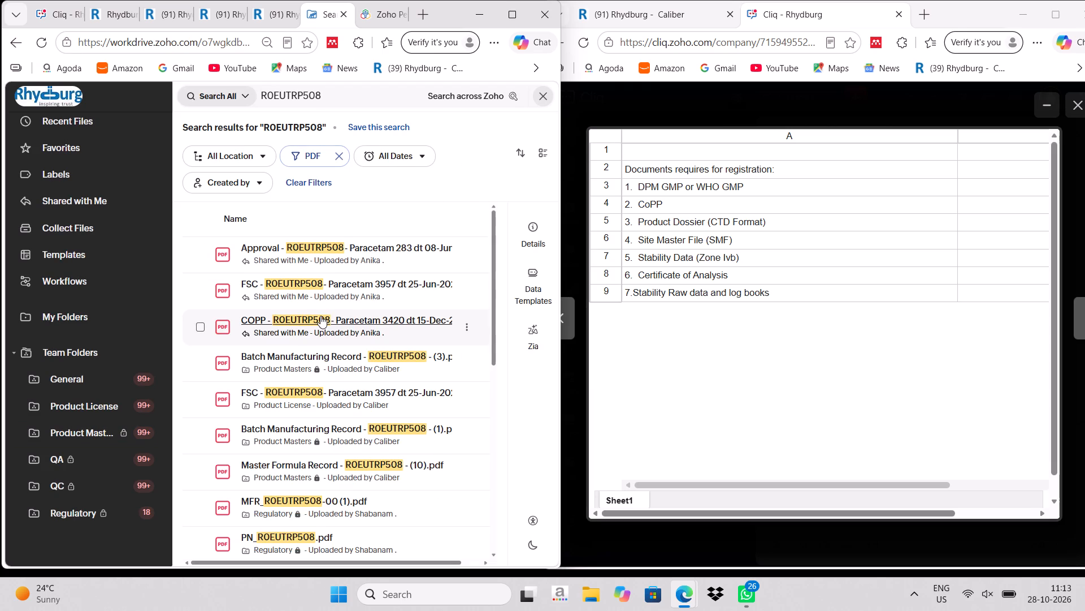
# Look through the R0EUTRP508 PDF search results for the registration documents required by the checklist.
pyautogui.scroll(-2, 320, 316)
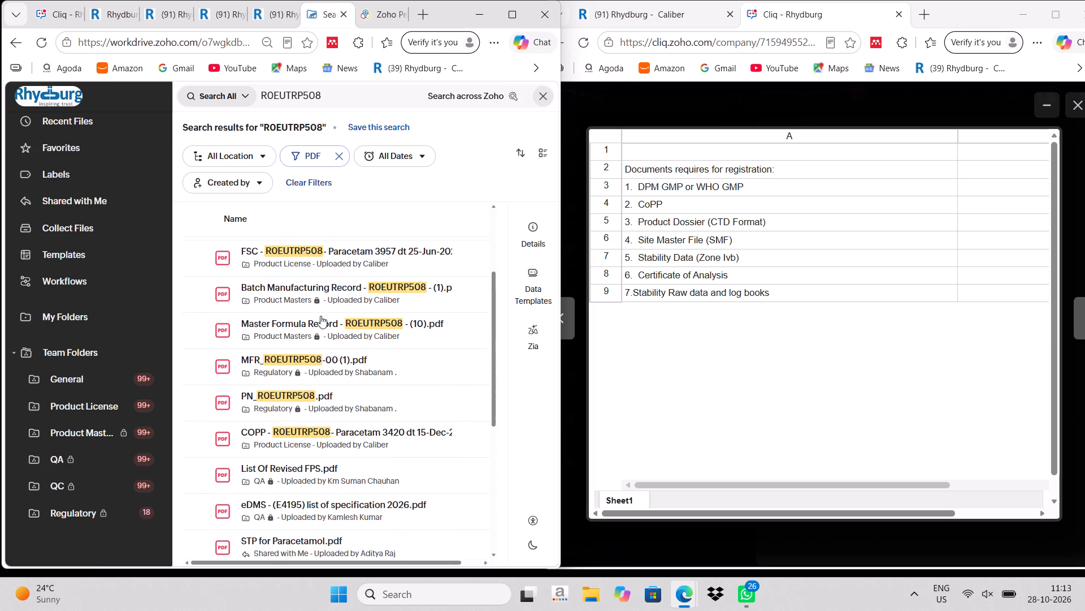
pyautogui.scroll(-1, 320, 316)
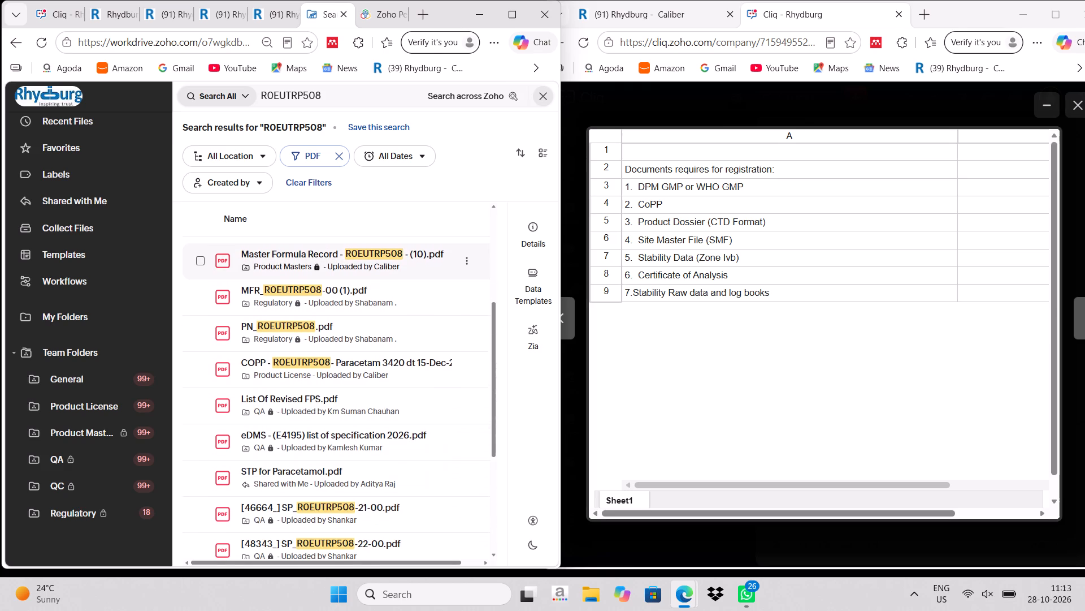
pyautogui.scroll(-4, 320, 316)
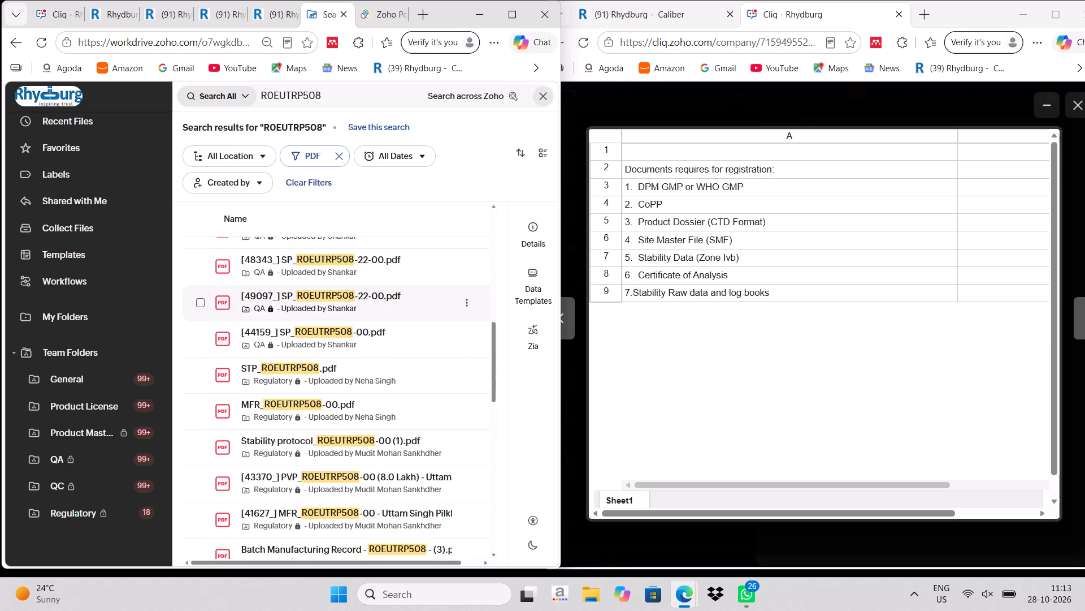
pyautogui.scroll(-2, 320, 316)
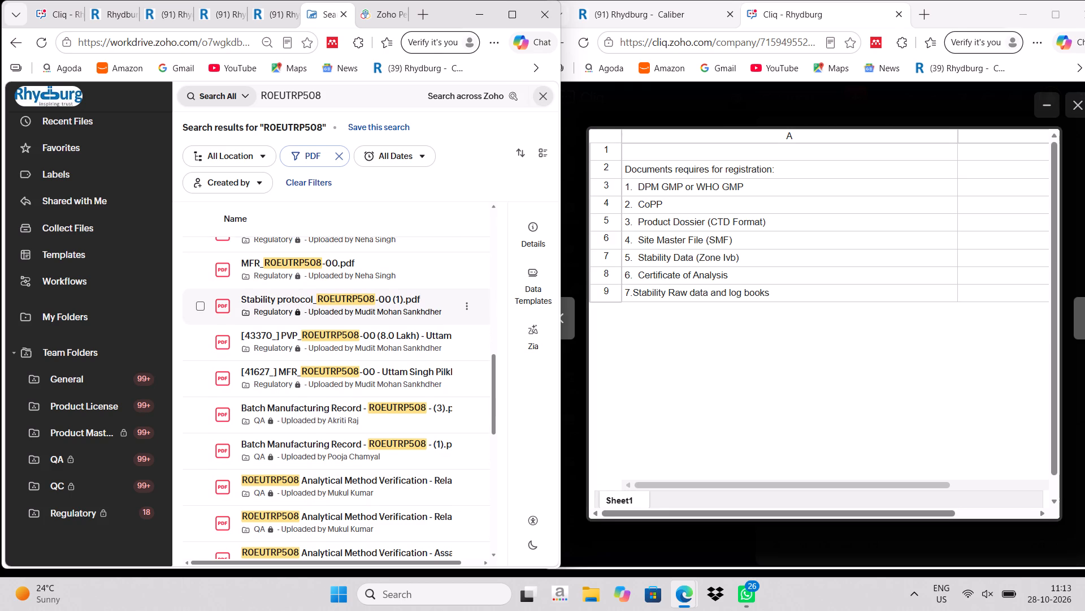
pyautogui.scroll(-1, 320, 316)
pyautogui.scroll(-3, 295, 402)
pyautogui.rightClick(295, 402)
pyautogui.scroll(-1, 295, 402)
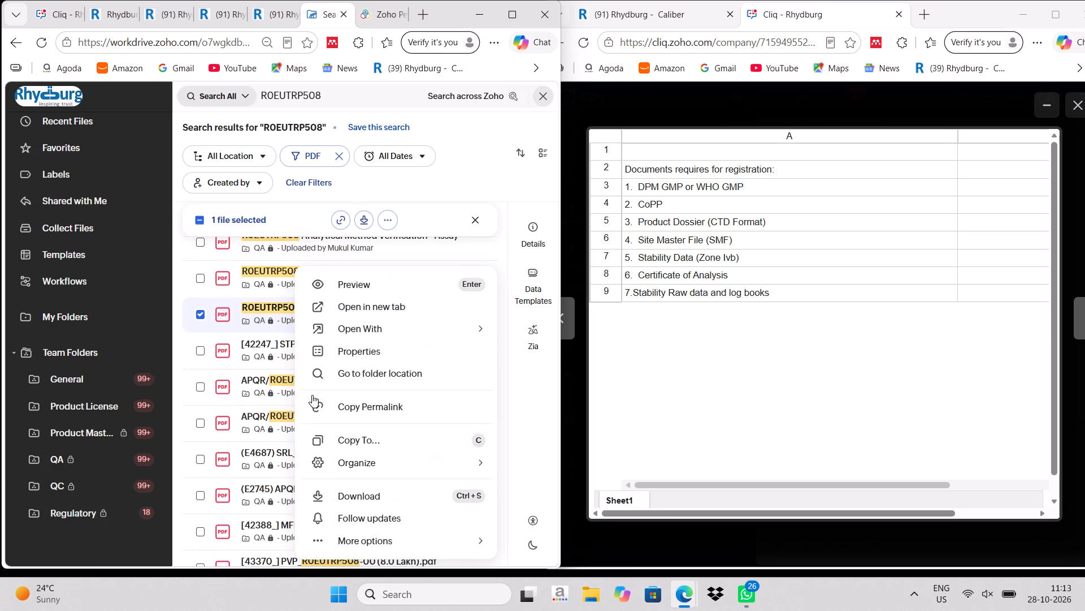
pyautogui.click(536, 380)
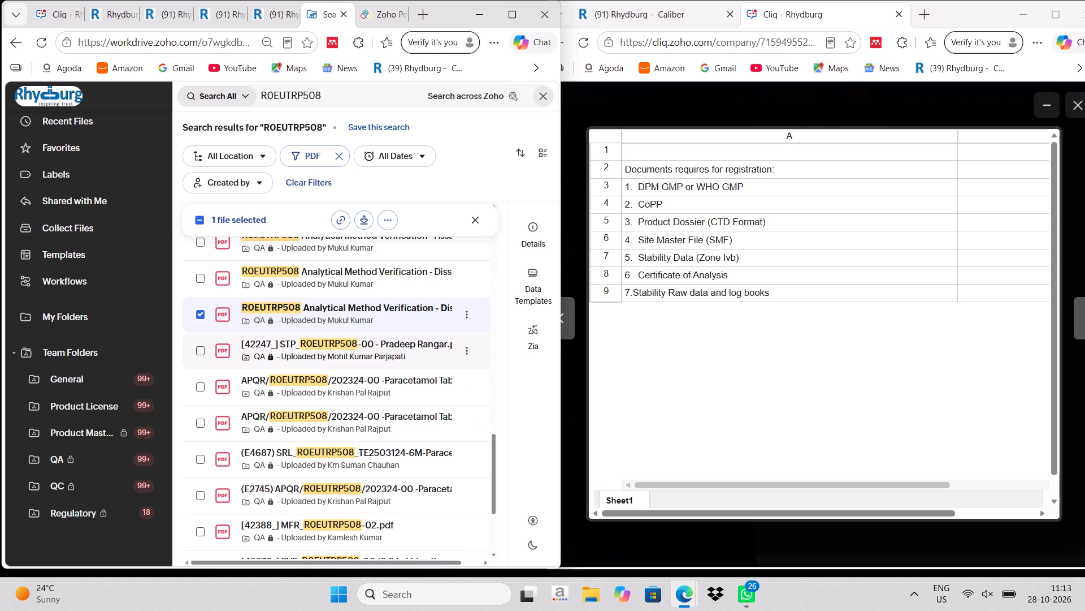
pyautogui.click(197, 315)
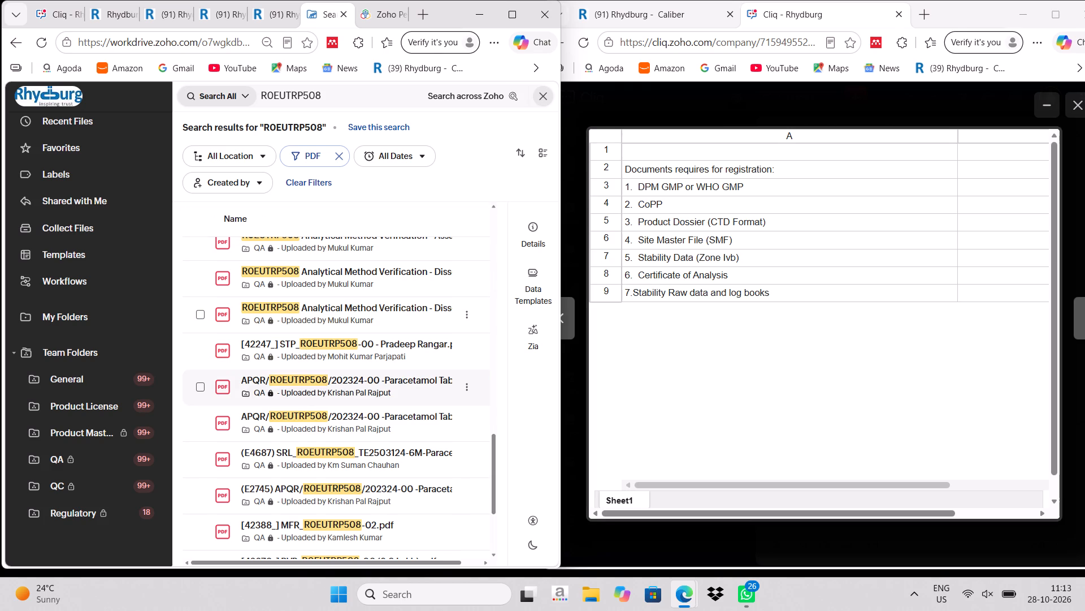
pyautogui.scroll(-1, 325, 401)
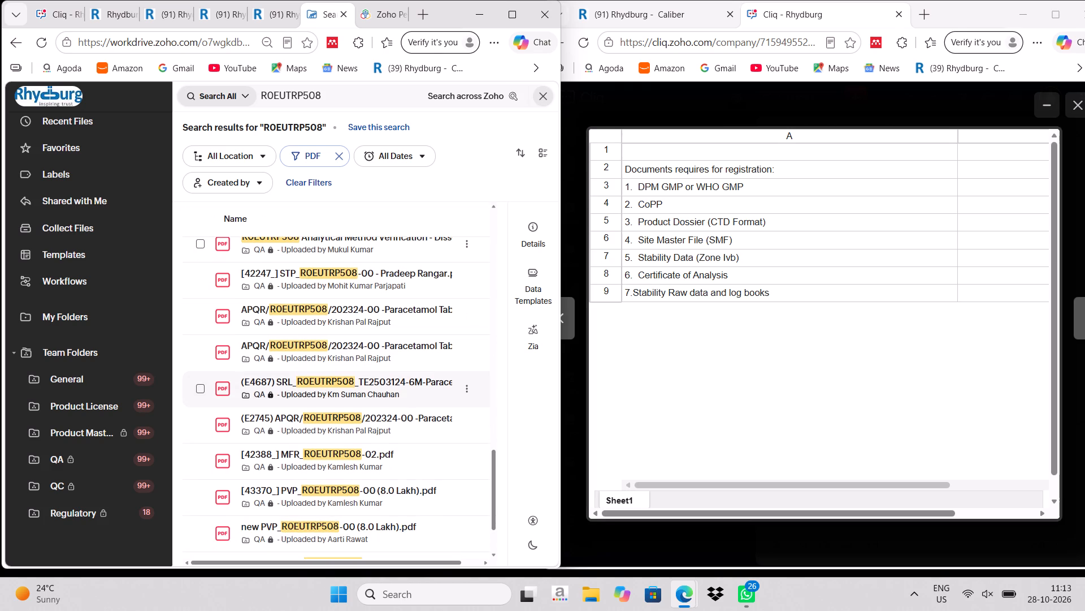
pyautogui.scroll(-1, 325, 401)
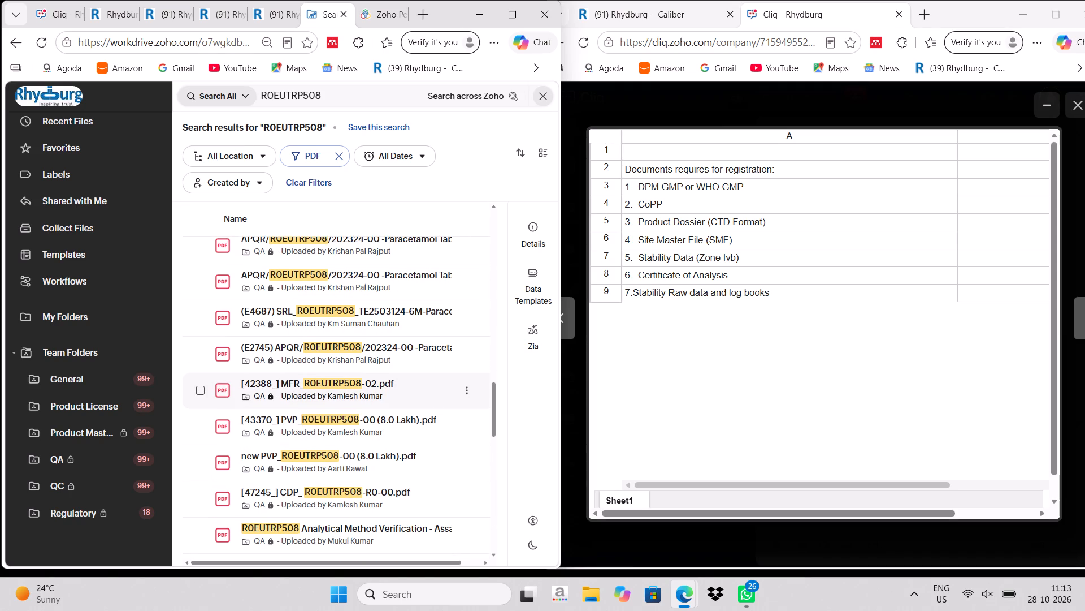
pyautogui.scroll(-1, 325, 401)
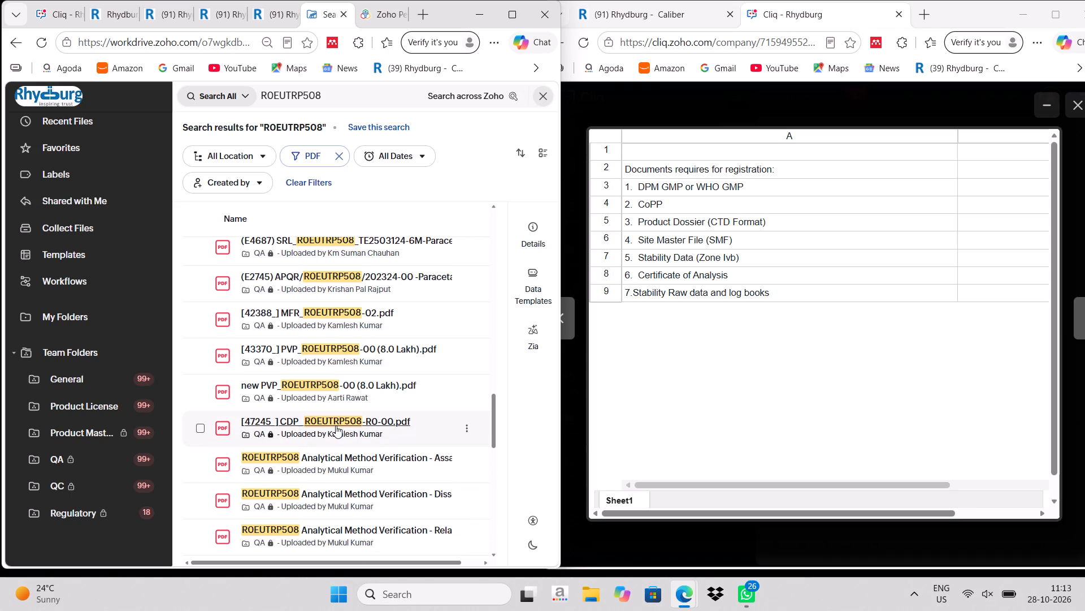
pyautogui.scroll(-2, 331, 436)
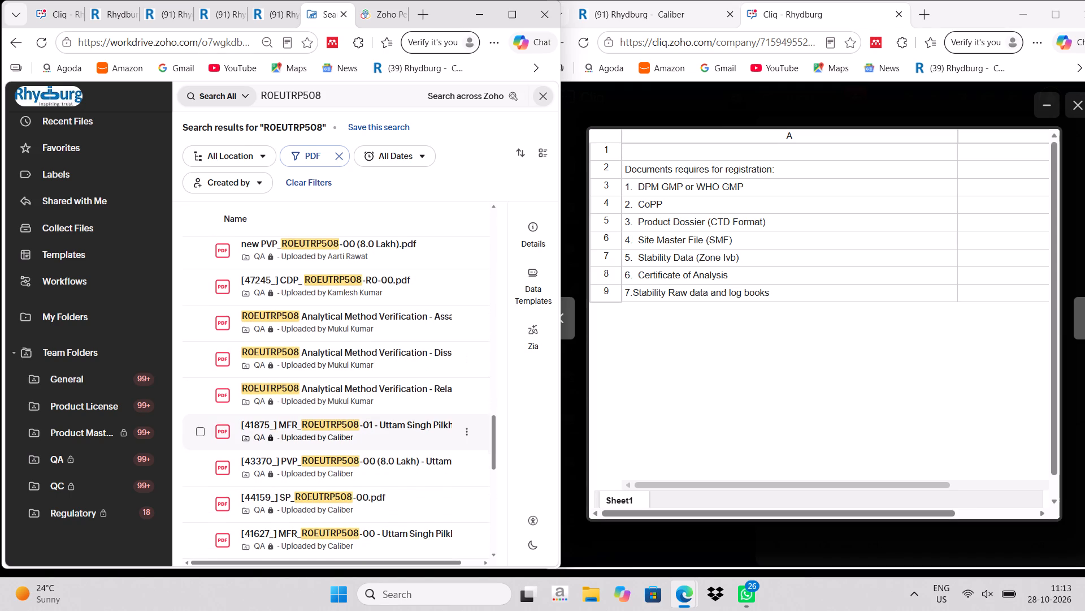
pyautogui.scroll(-1, 329, 440)
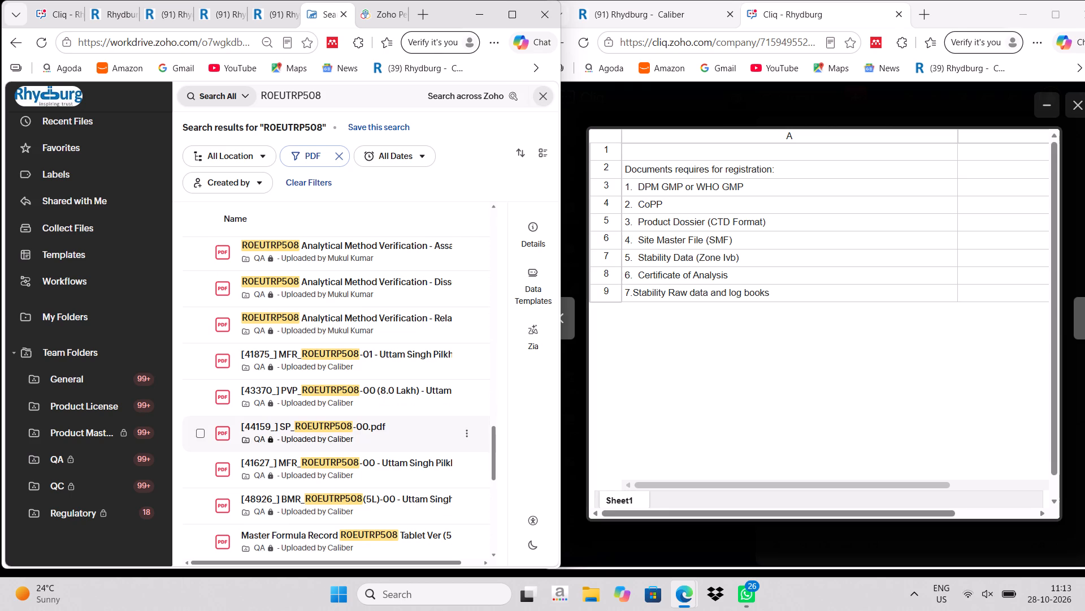
pyautogui.scroll(-2, 333, 453)
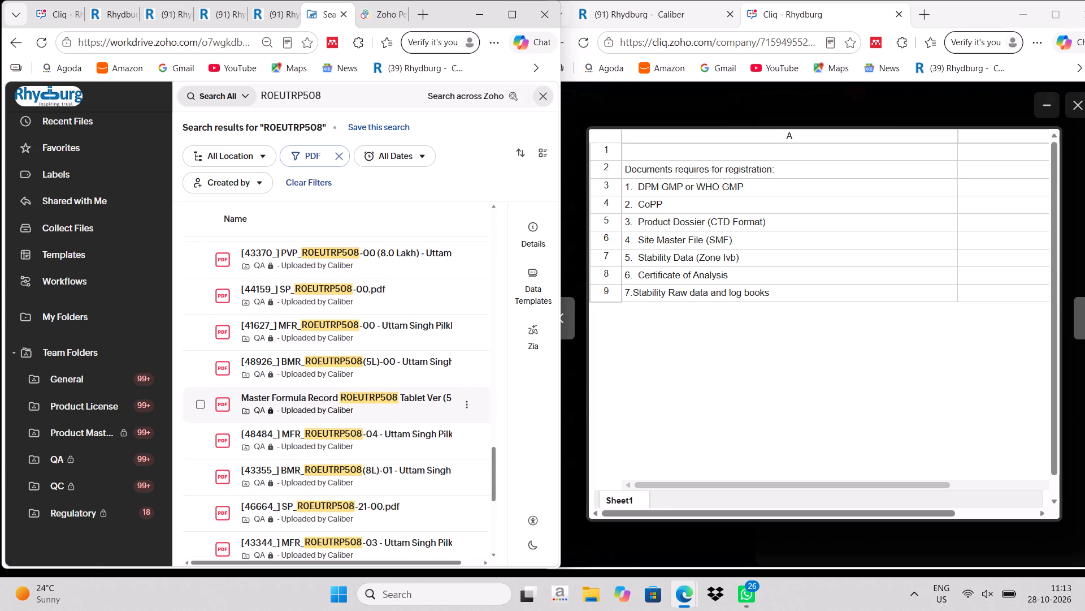
pyautogui.scroll(-1, 325, 442)
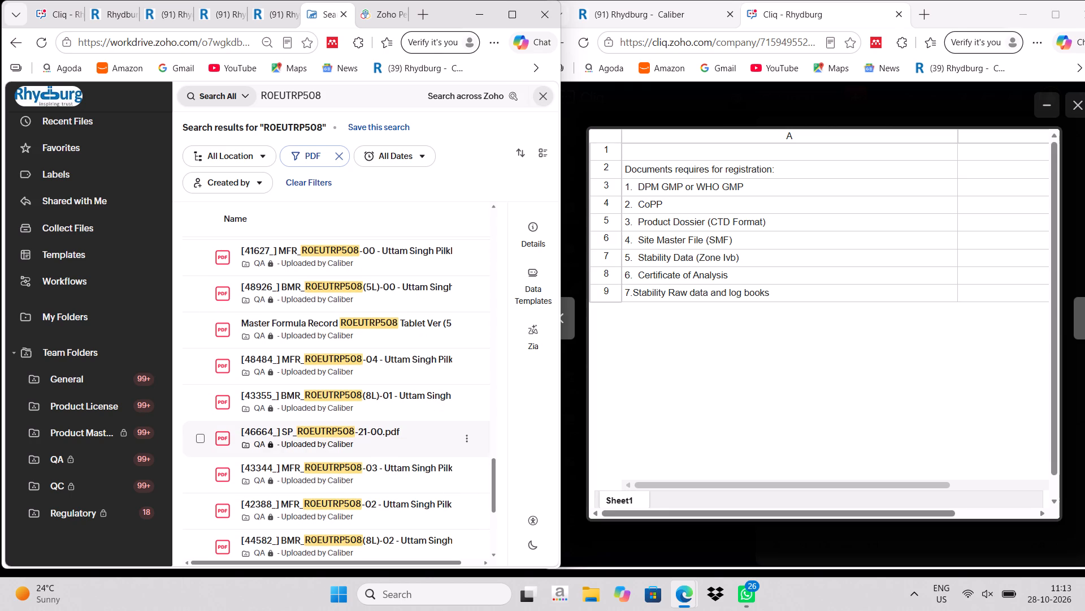
pyautogui.scroll(-2, 303, 440)
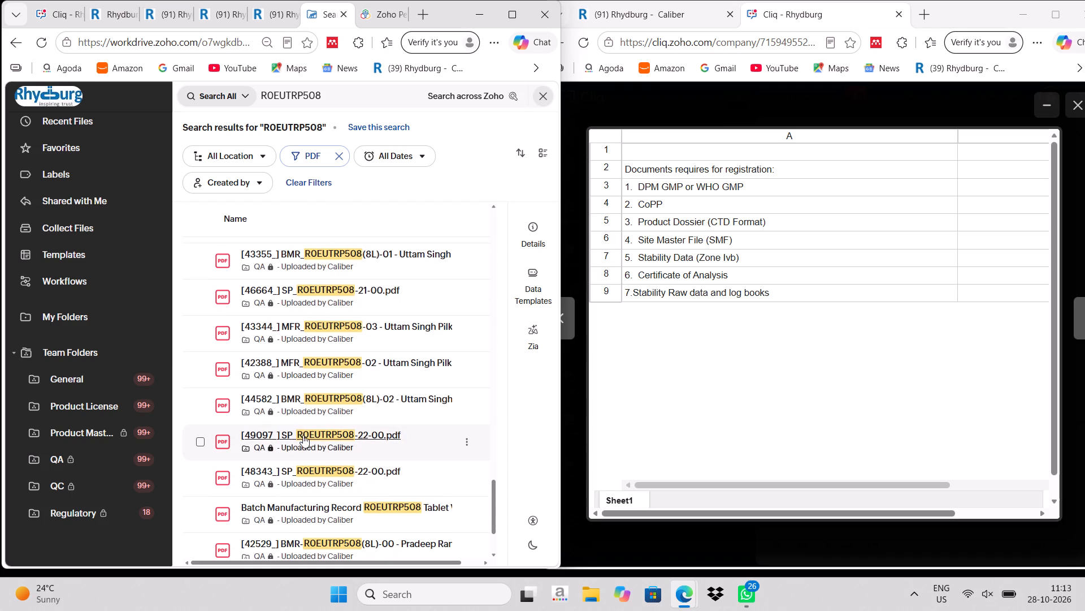
pyautogui.scroll(-1, 301, 454)
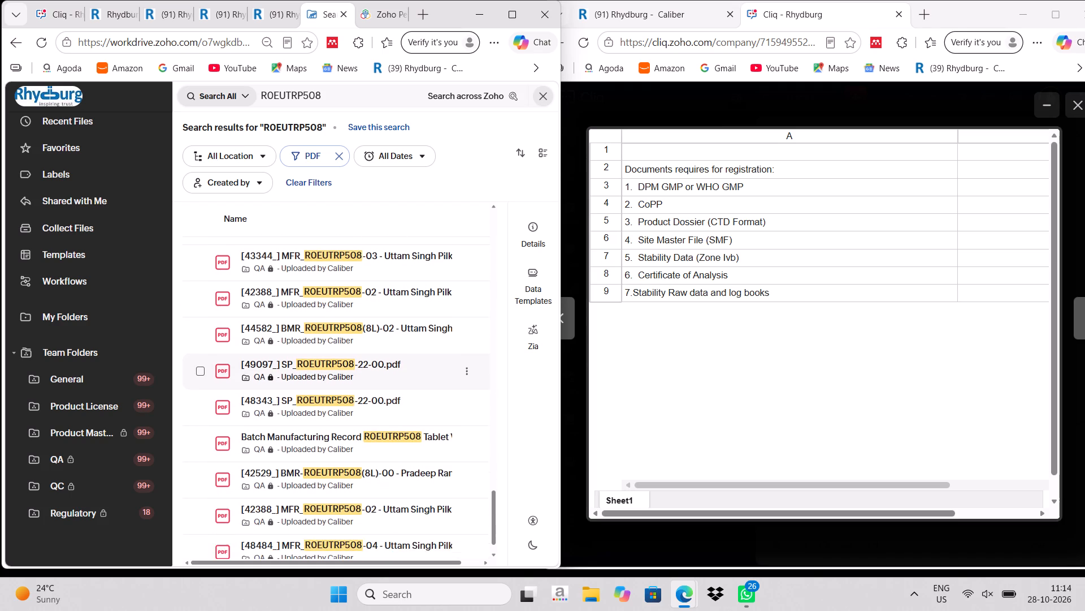
pyautogui.scroll(-2, 301, 454)
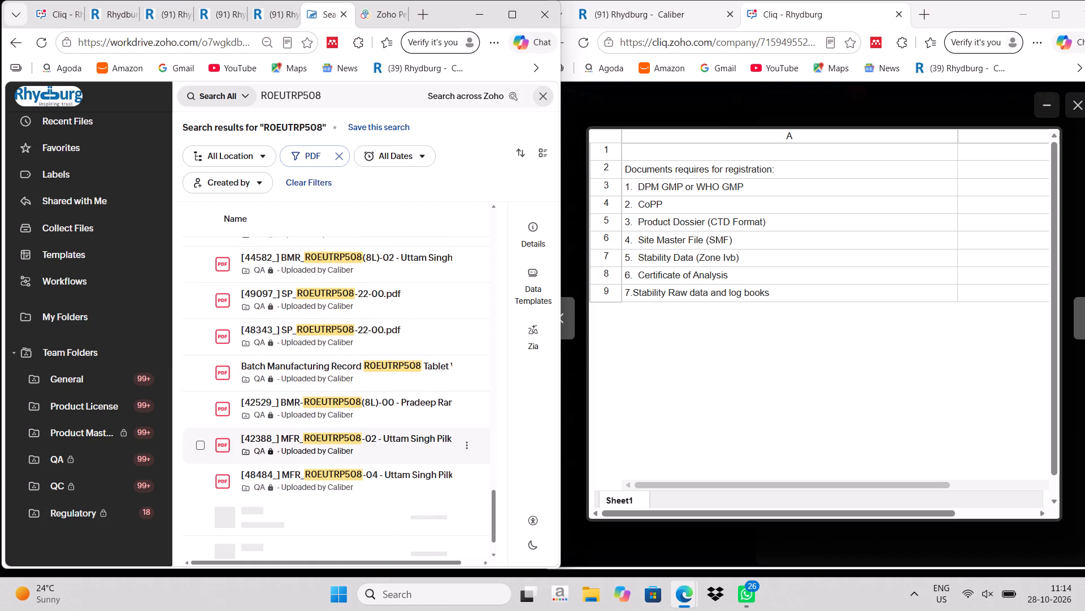
pyautogui.scroll(-1, 273, 480)
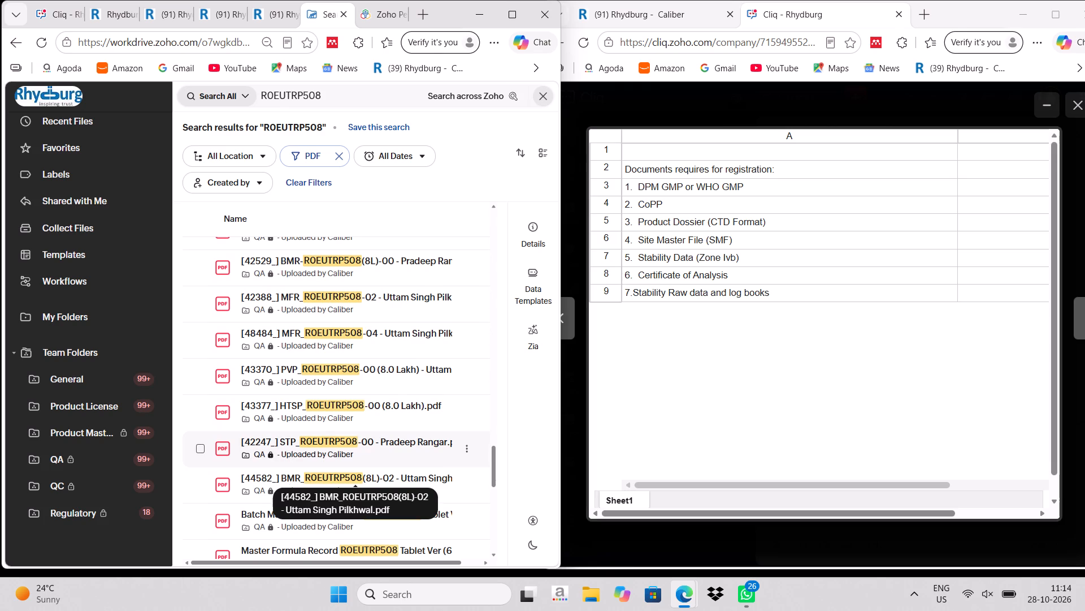
pyautogui.scroll(-1, 351, 438)
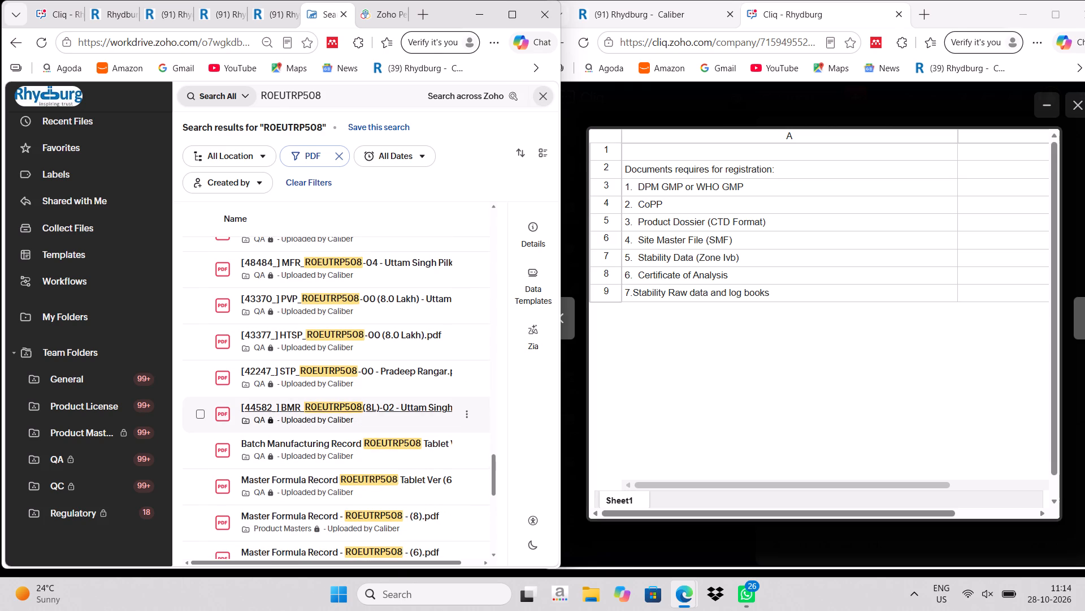
pyautogui.scroll(-1, 335, 424)
pyautogui.rightClick(335, 424)
pyautogui.scroll(-1, 335, 424)
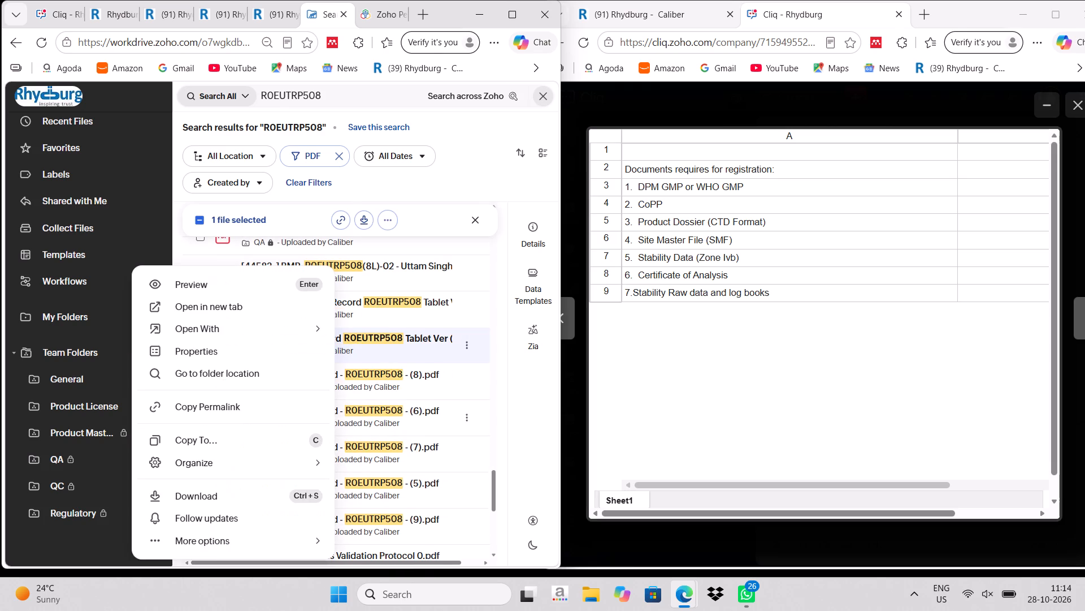
pyautogui.click(519, 407)
pyautogui.scroll(-1, 385, 464)
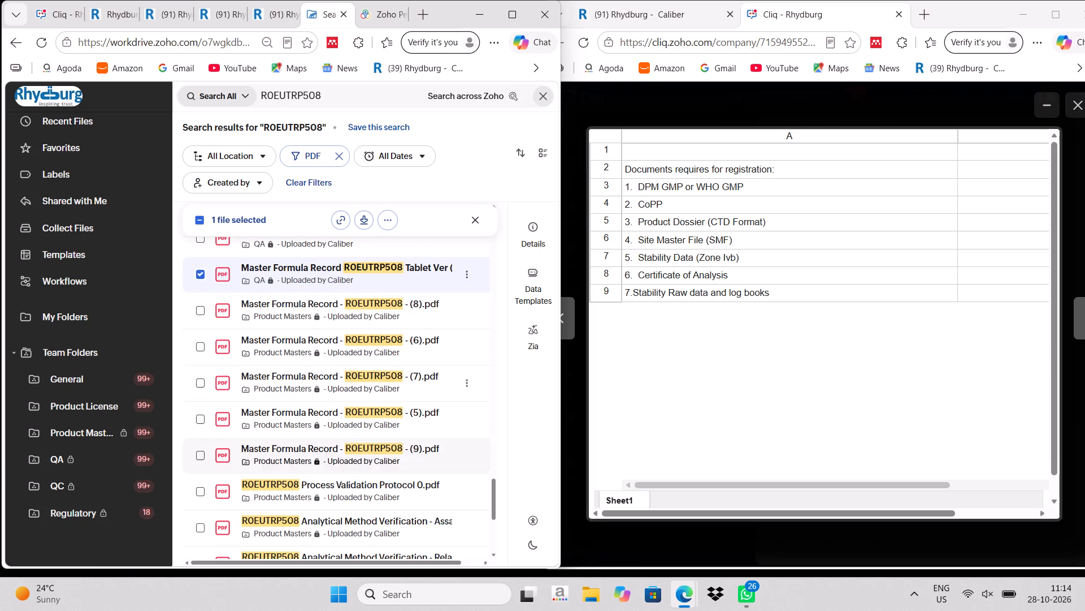
pyautogui.scroll(-3, 385, 464)
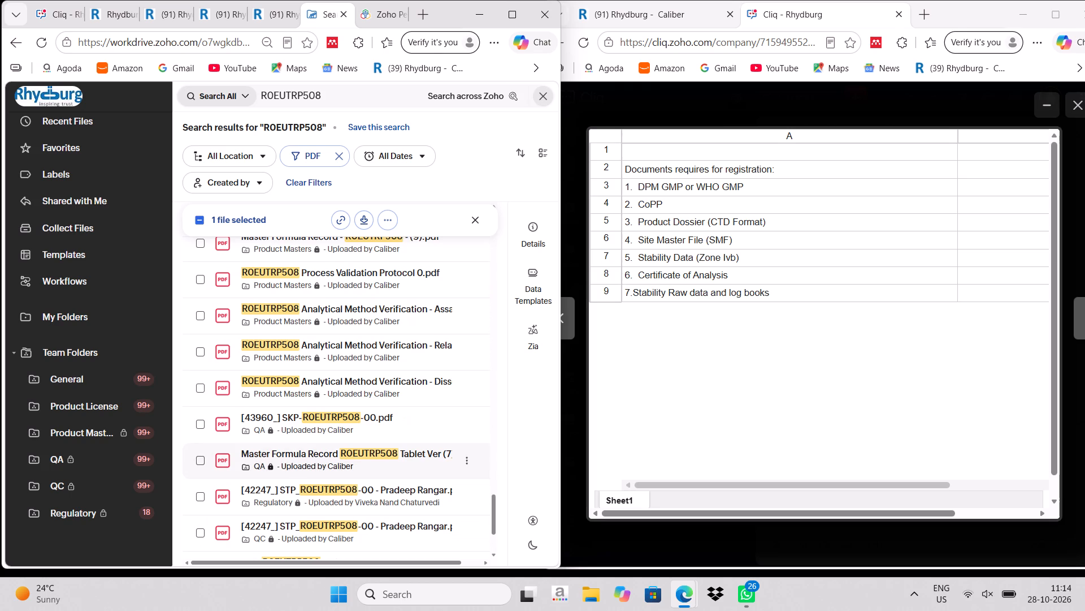
pyautogui.scroll(-2, 385, 464)
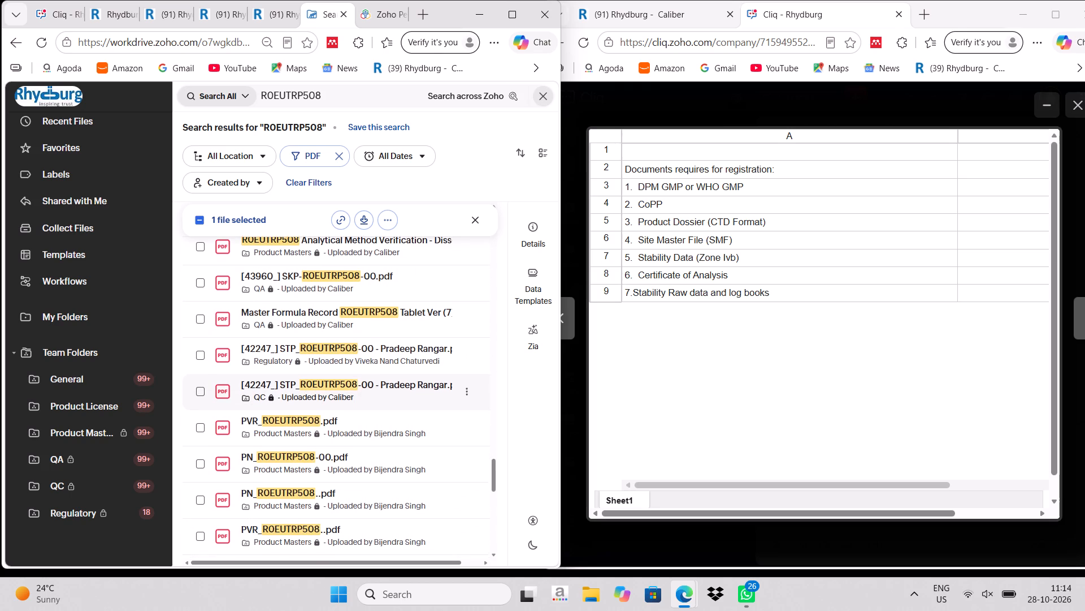
pyautogui.scroll(-4, 342, 409)
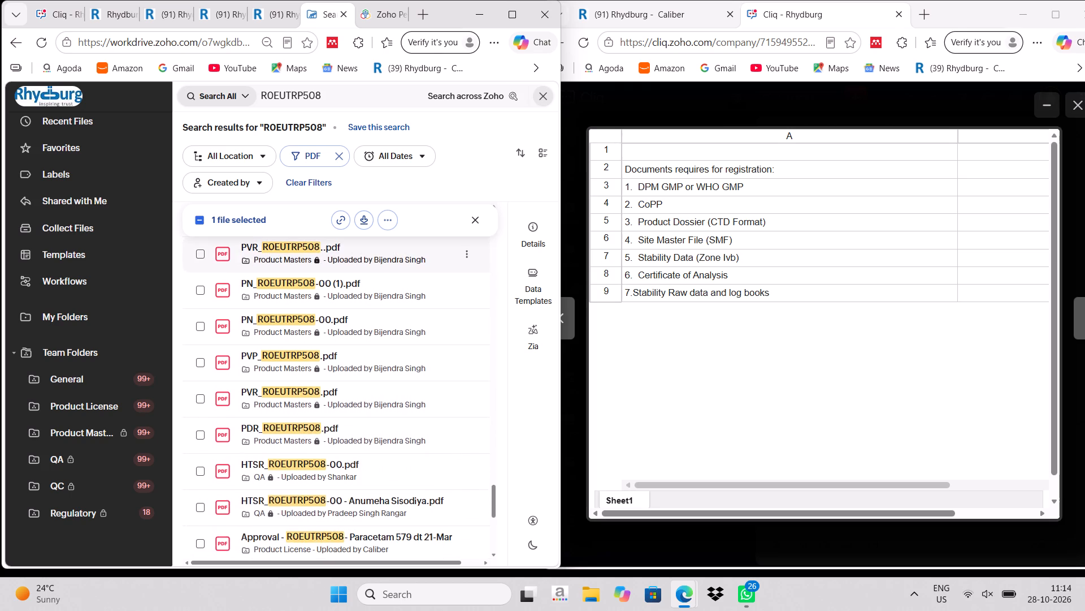
pyautogui.scroll(-4, 342, 409)
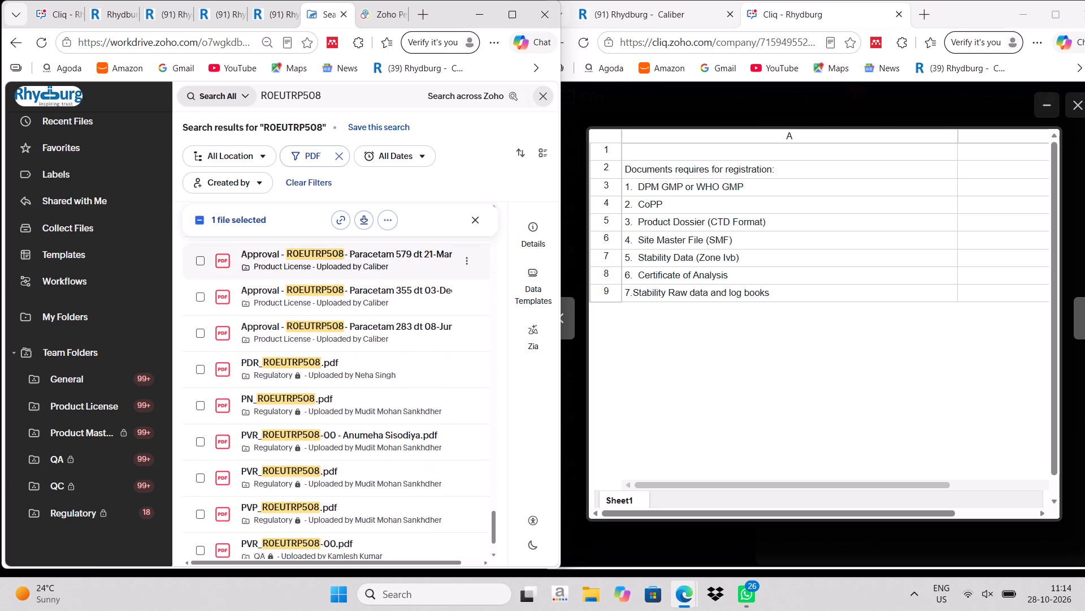
pyautogui.scroll(-3, 342, 409)
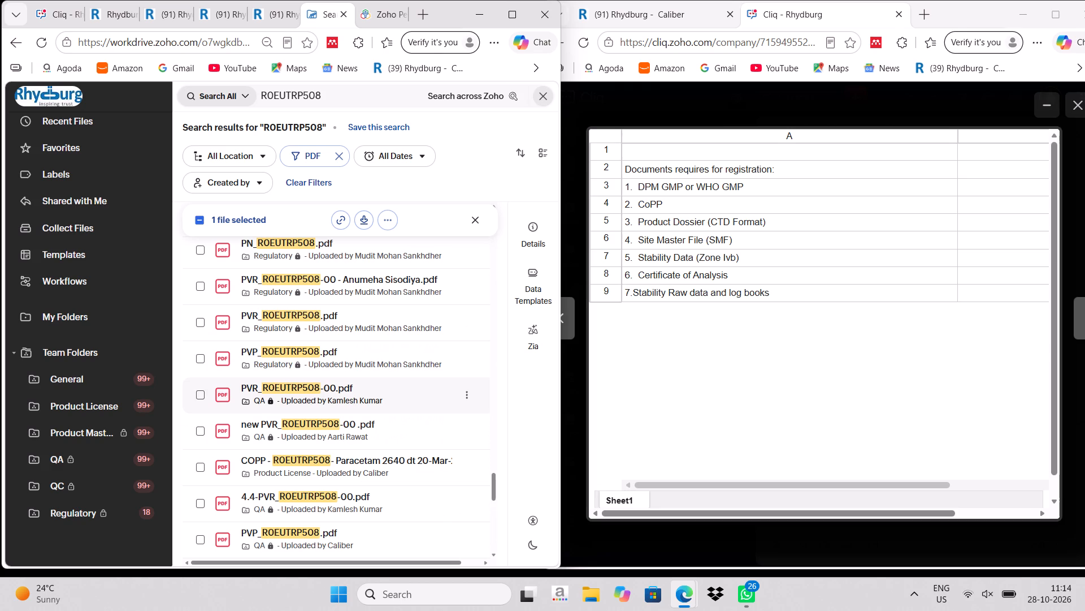
pyautogui.scroll(-4, 342, 409)
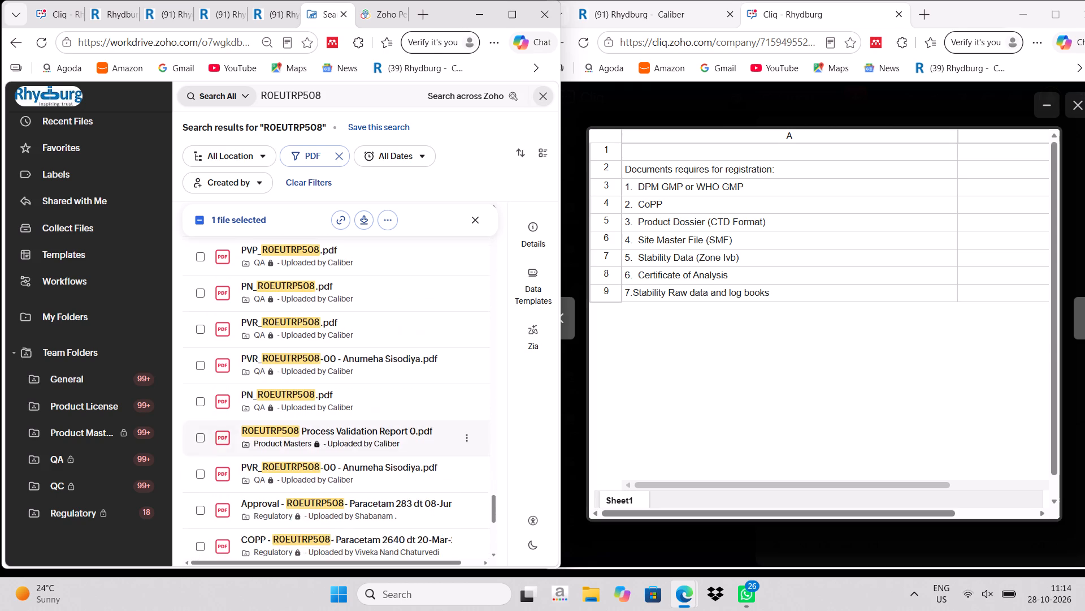
pyautogui.scroll(-2, 329, 425)
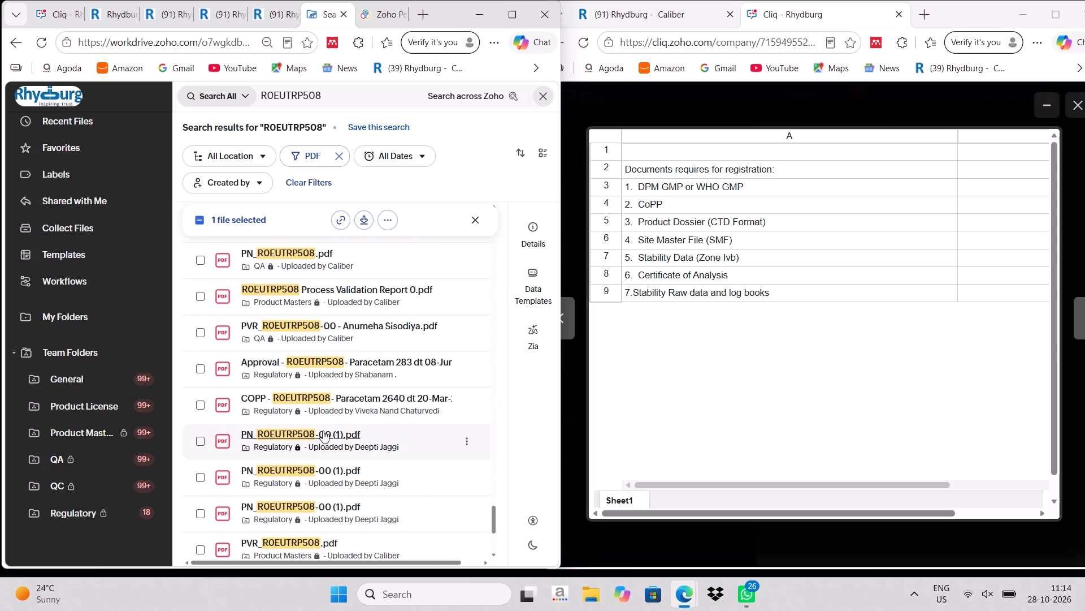
pyautogui.scroll(-5, 323, 431)
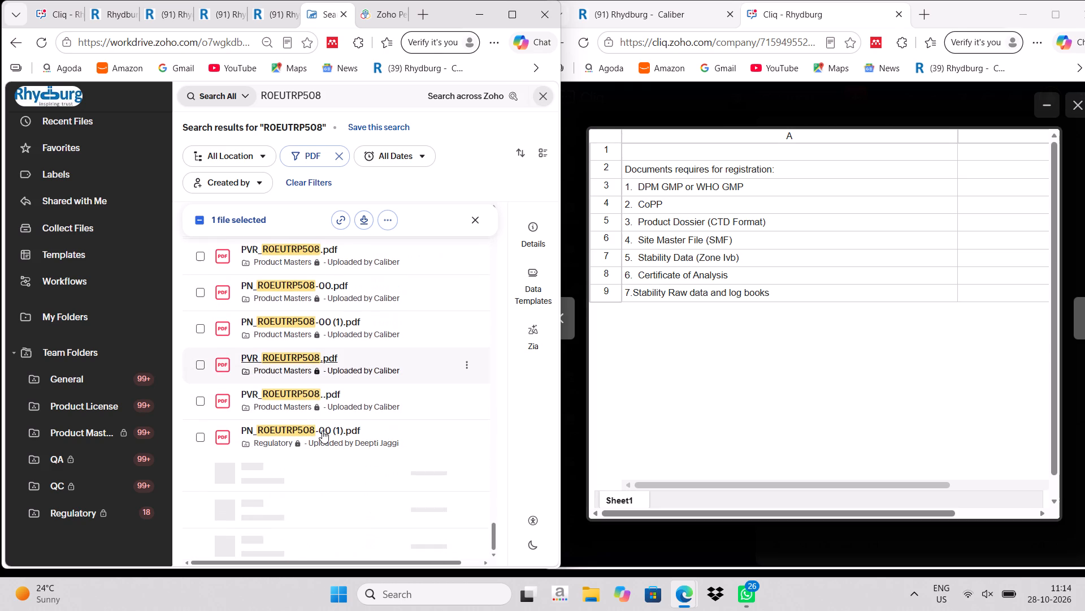
# Continue through the R0EUTRP508 PDF search results, checking the file names against the documents required in the registration checklist.
pyautogui.scroll(-2, 322, 431)
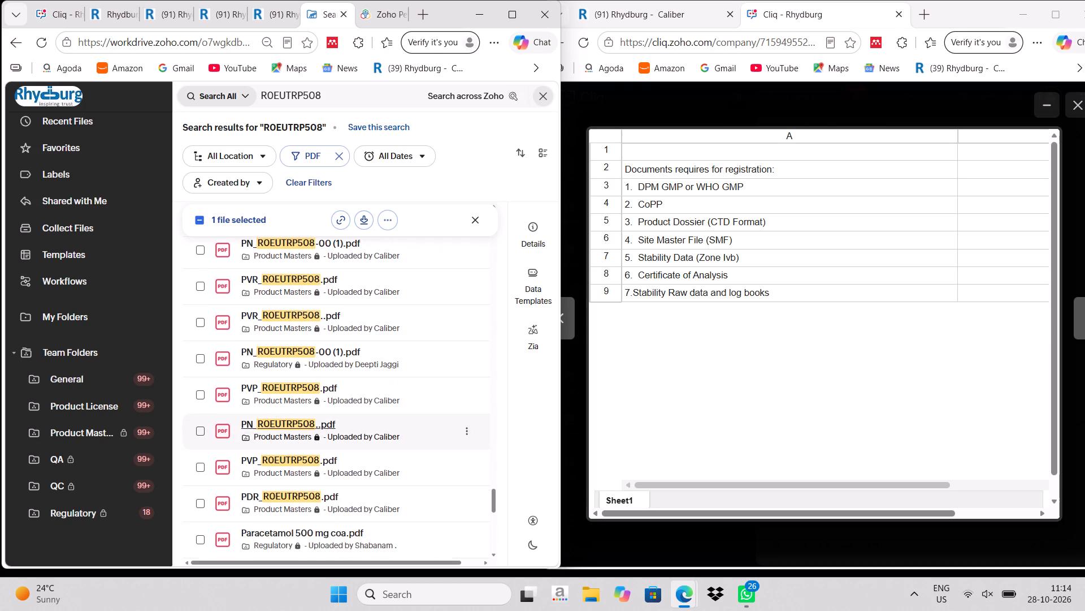
pyautogui.scroll(-3, 322, 431)
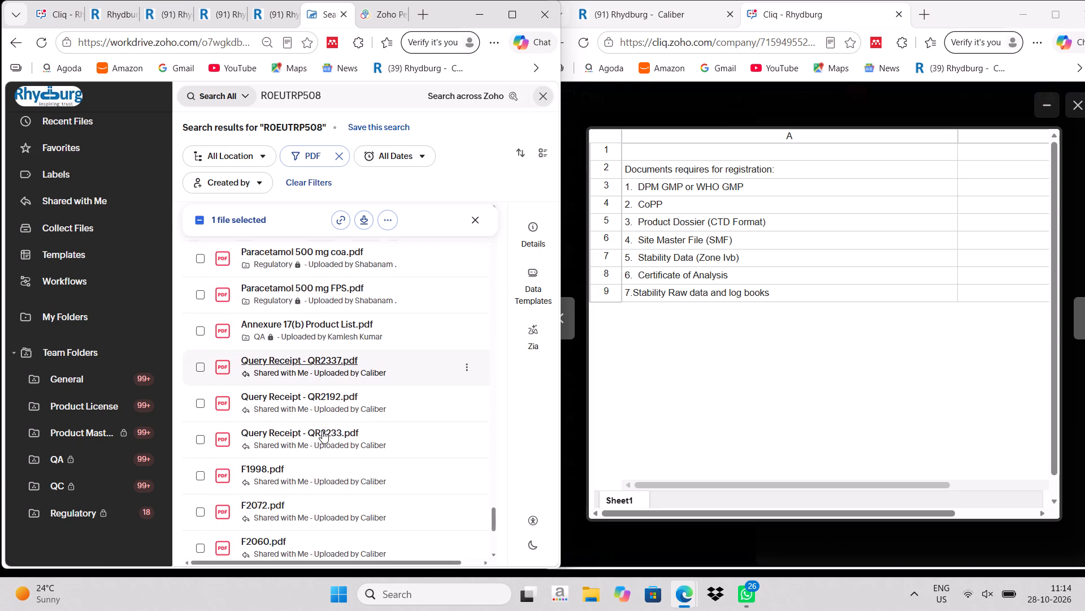
pyautogui.scroll(-3, 322, 431)
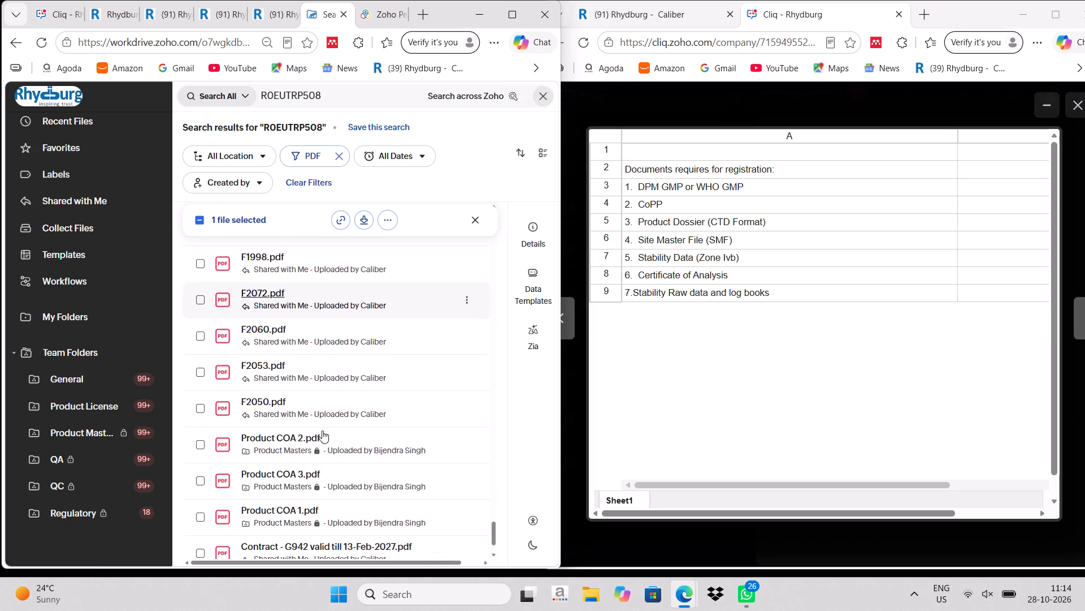
pyautogui.scroll(-2, 322, 431)
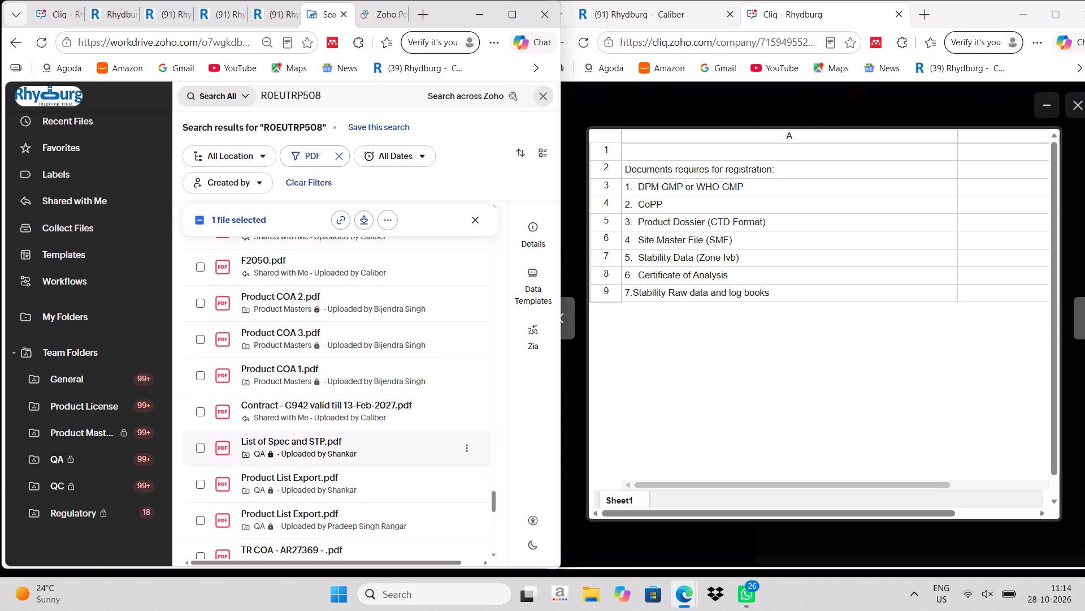
pyautogui.scroll(-1, 322, 431)
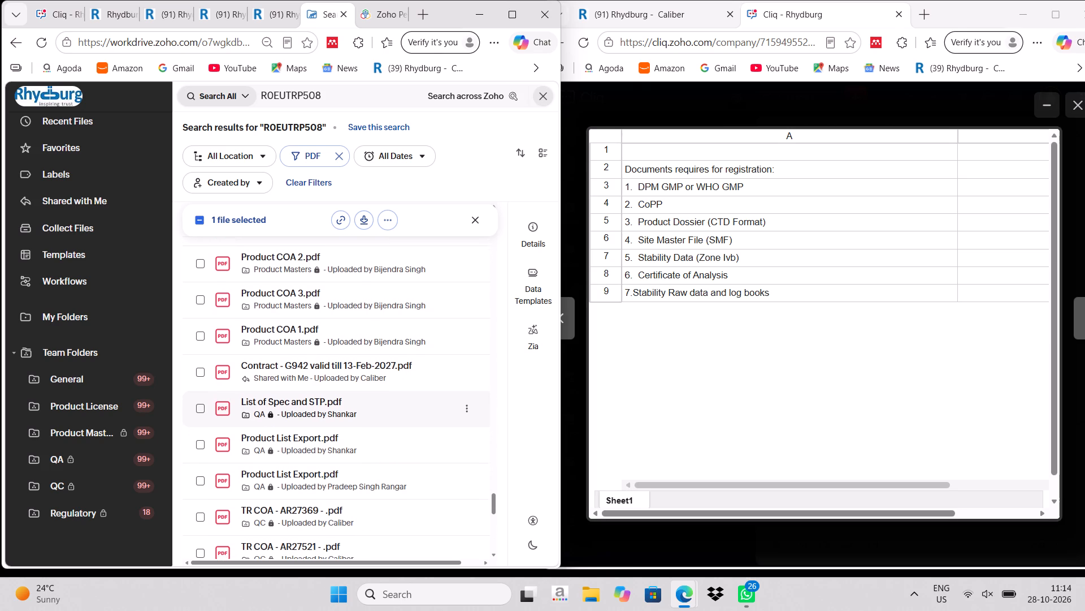
pyautogui.scroll(-2, 322, 431)
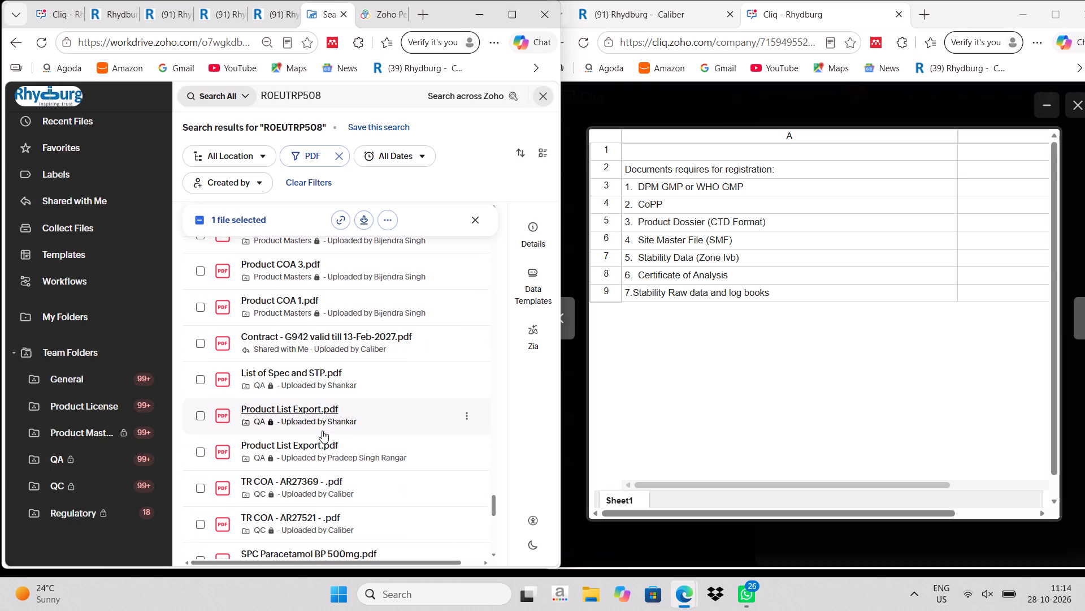
pyautogui.scroll(-3, 322, 431)
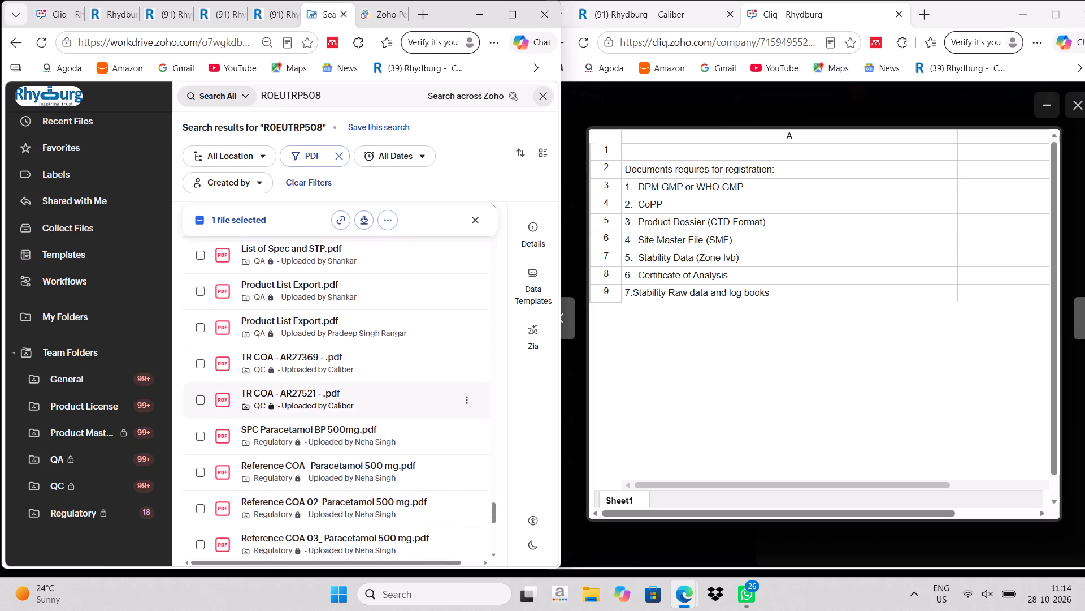
pyautogui.scroll(-2, 322, 431)
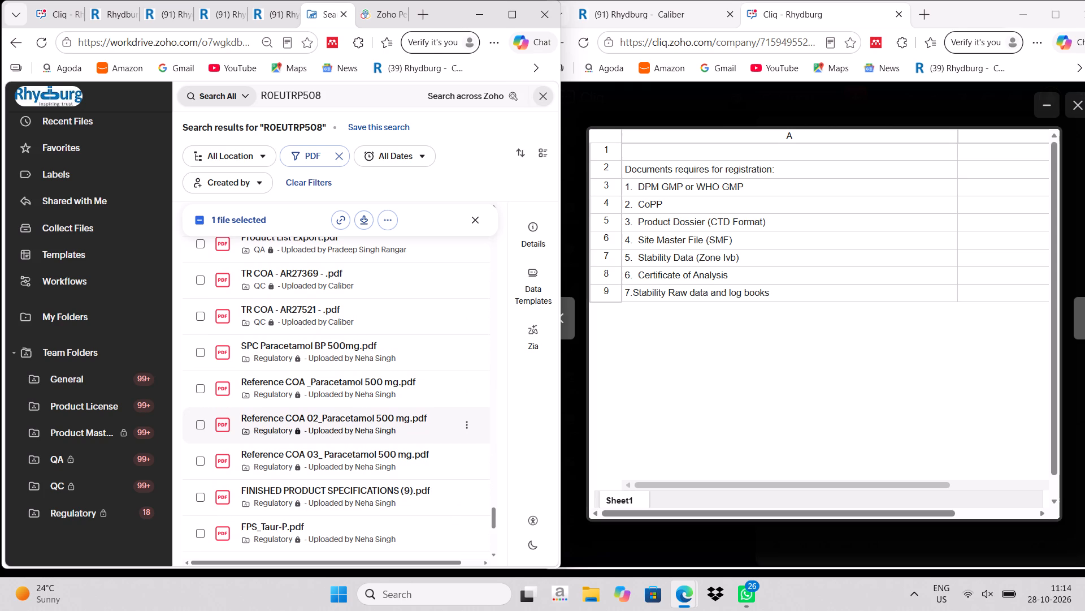
pyautogui.scroll(-2, 322, 431)
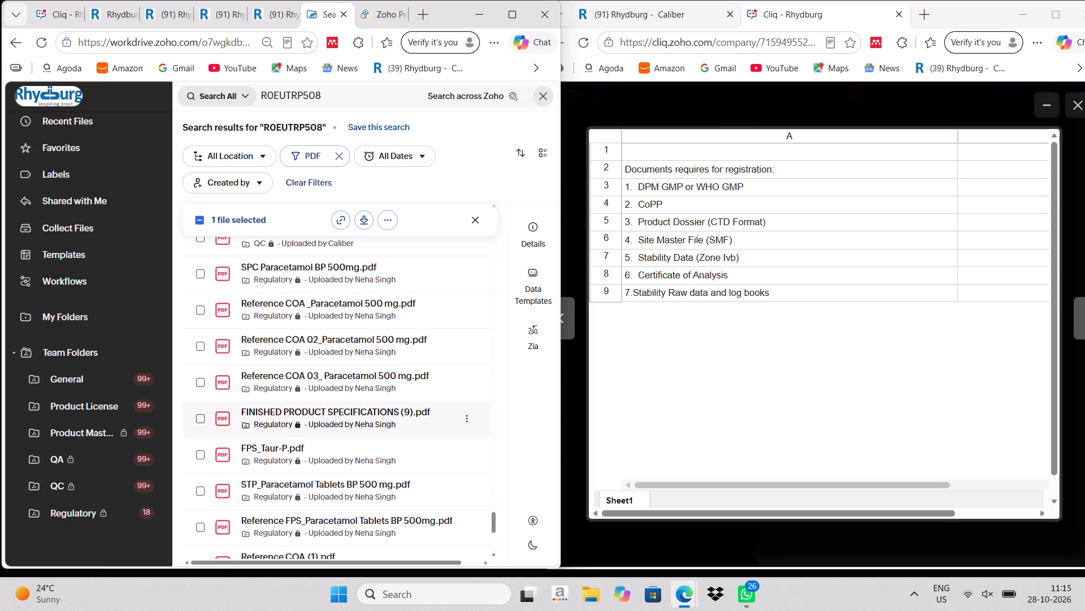
pyautogui.scroll(-1, 322, 431)
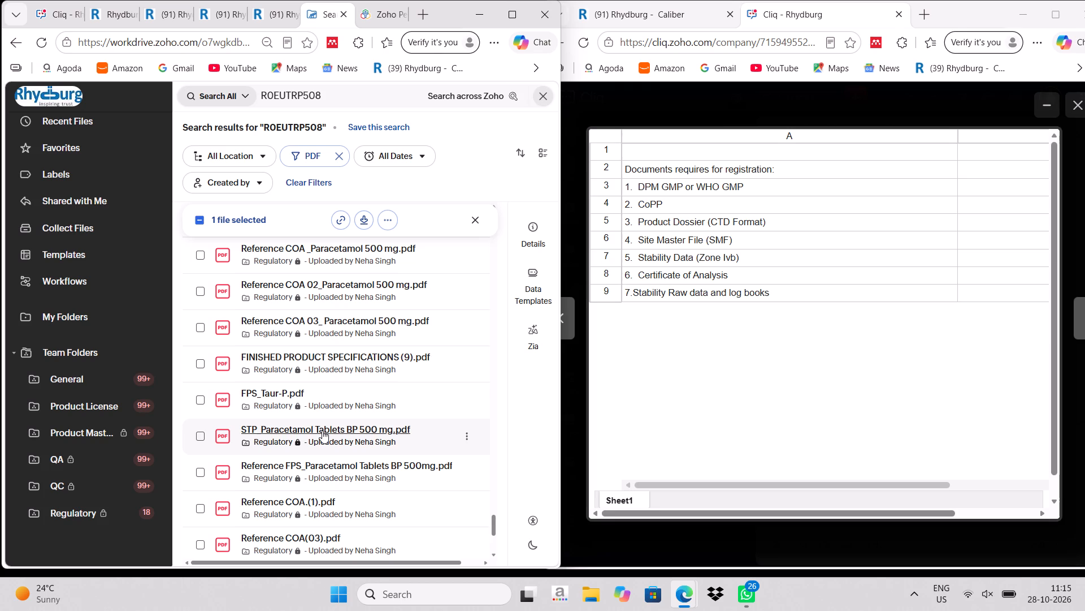
pyautogui.scroll(-1, 322, 431)
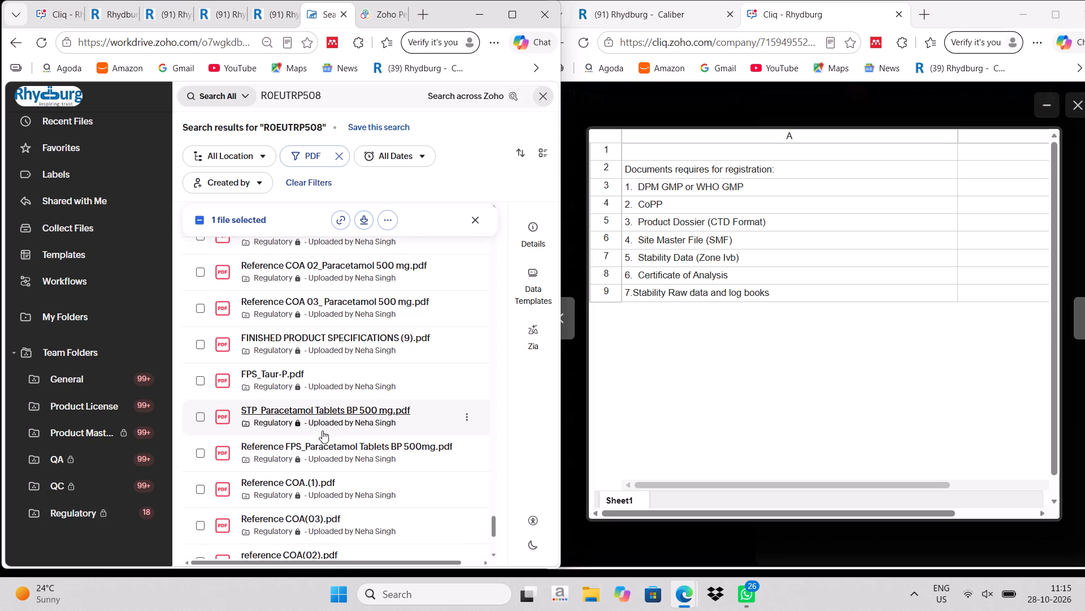
pyautogui.scroll(-1, 322, 431)
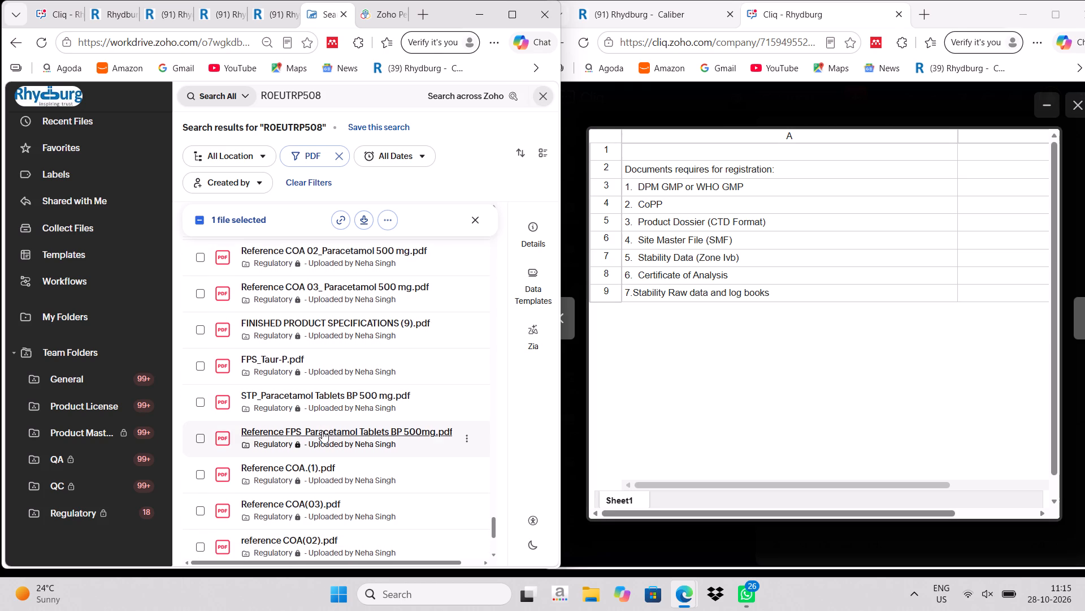
pyautogui.scroll(-2, 322, 431)
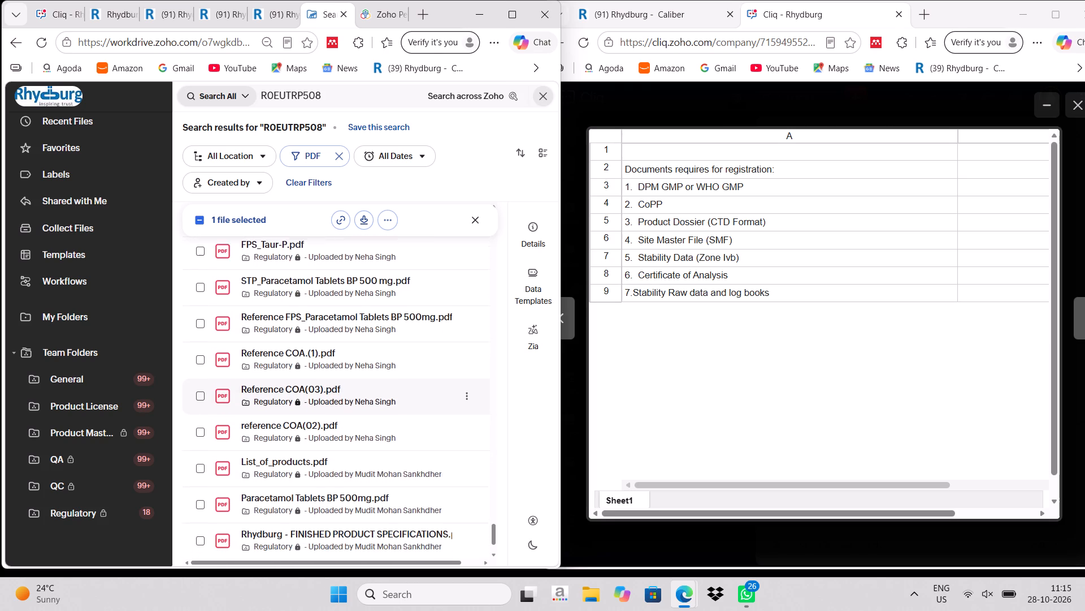
pyautogui.scroll(-4, 322, 431)
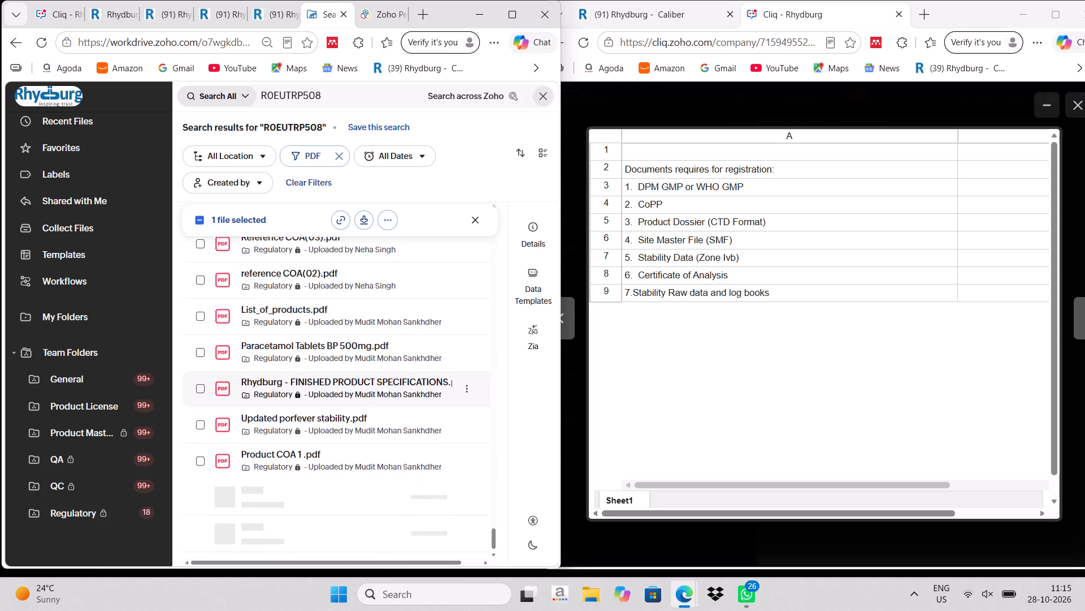
pyautogui.scroll(-2, 322, 431)
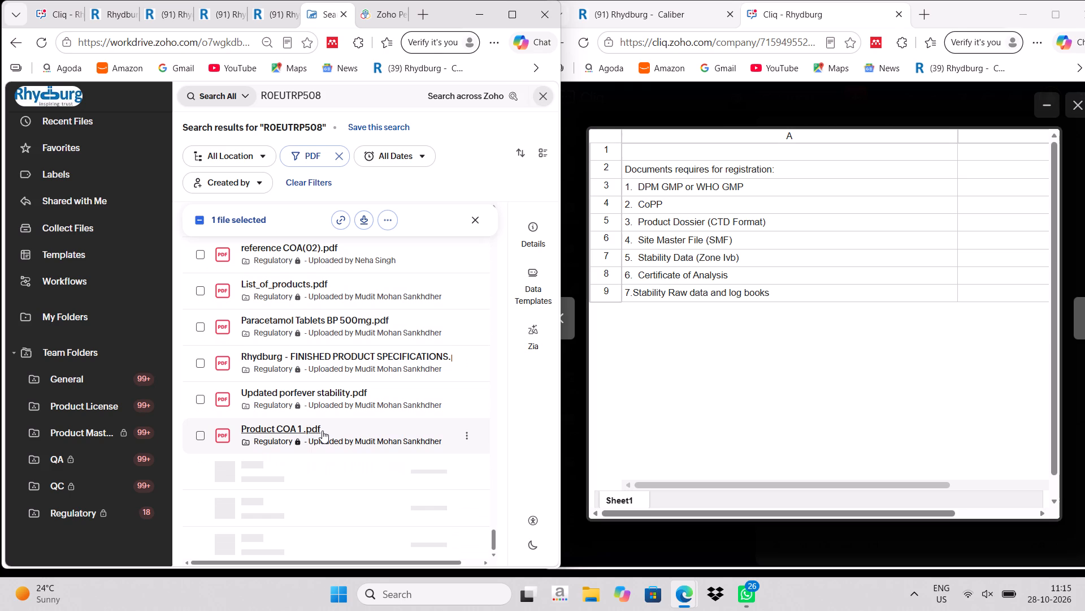
pyautogui.scroll(-1, 322, 431)
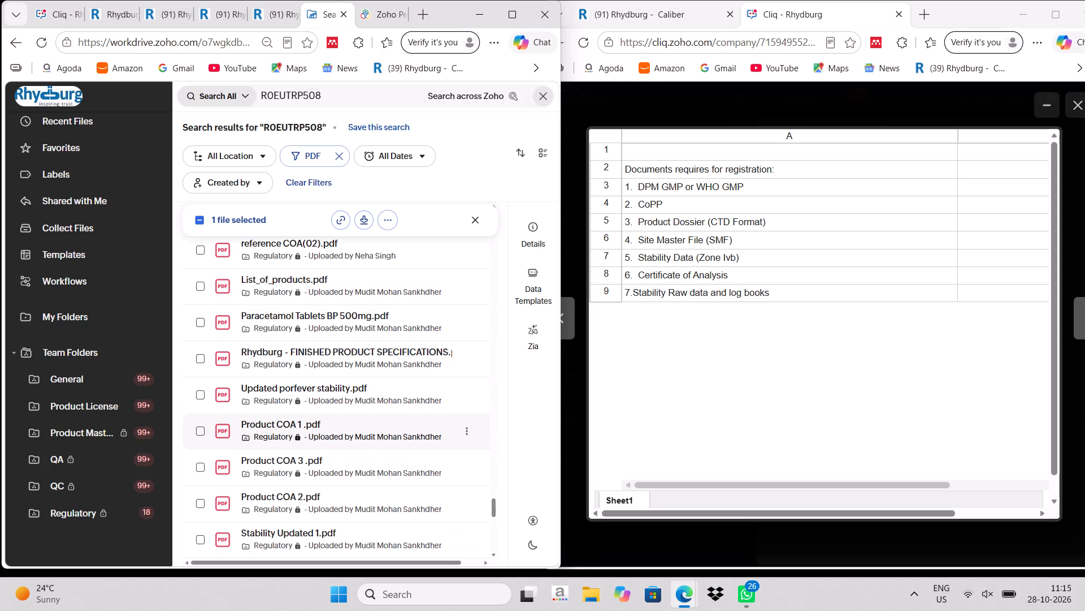
pyautogui.scroll(-3, 322, 431)
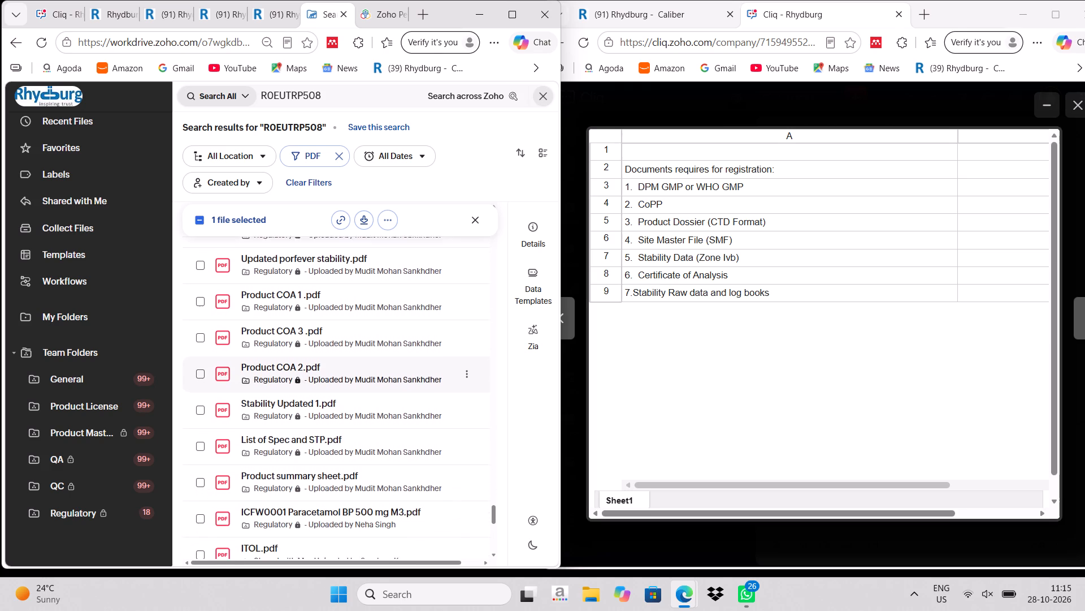
pyautogui.scroll(-3, 322, 431)
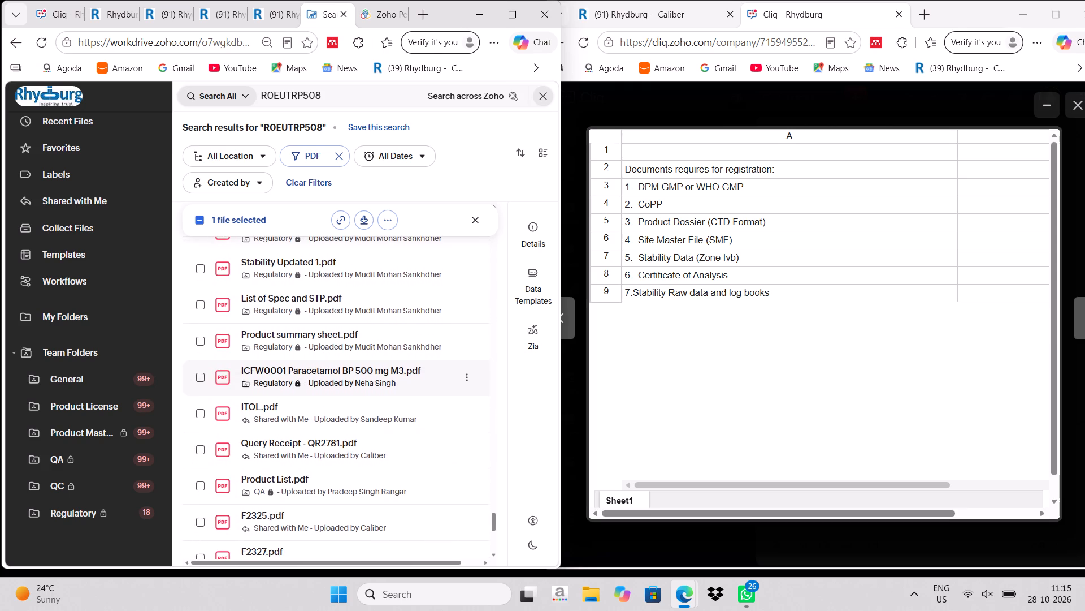
pyautogui.scroll(-2, 322, 431)
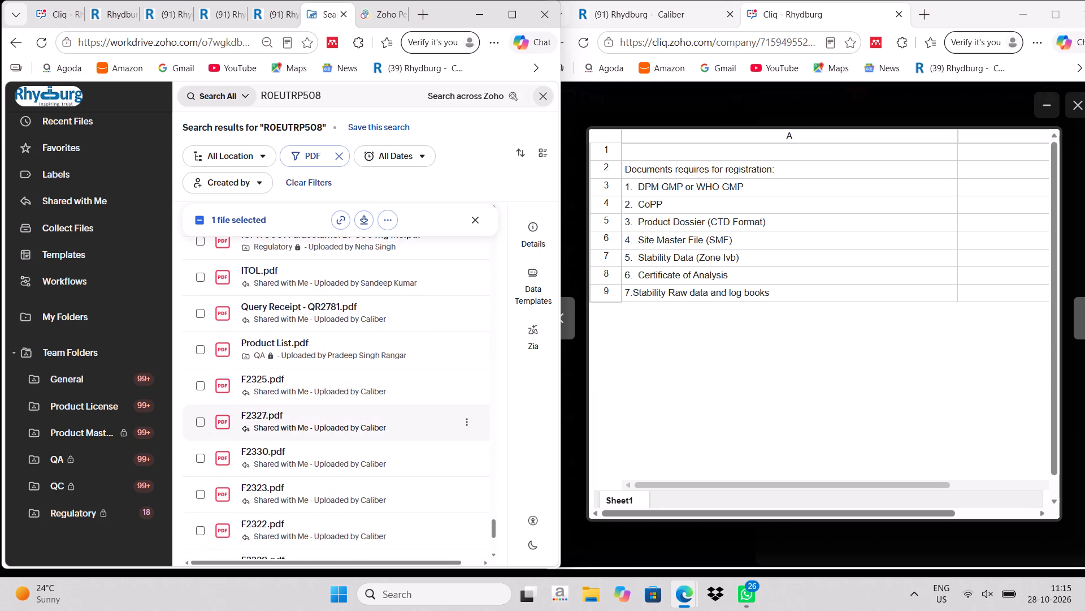
pyautogui.scroll(-4, 322, 431)
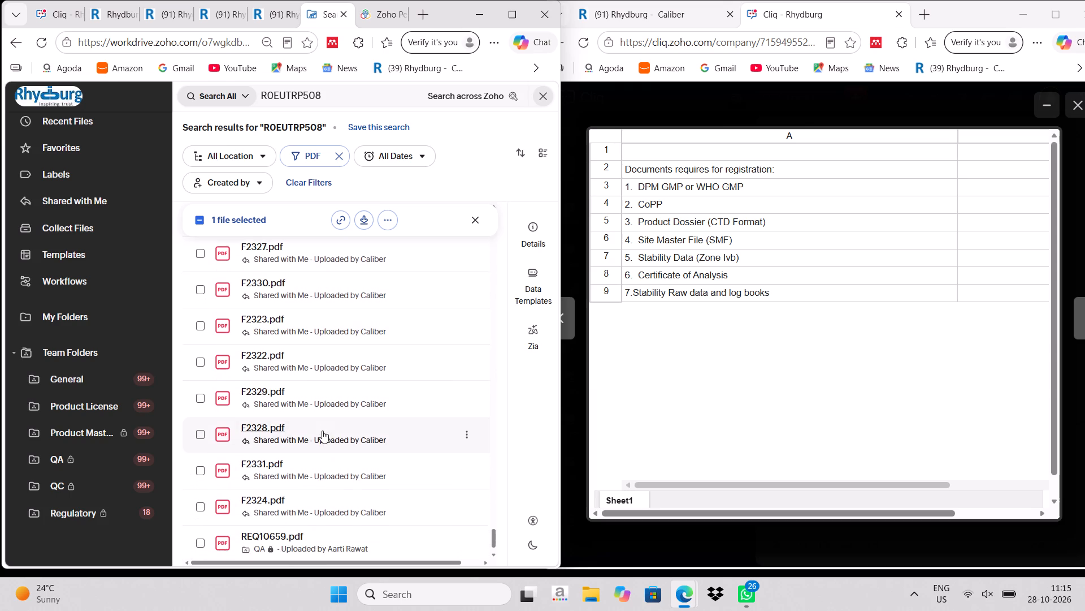
pyautogui.scroll(-2, 322, 431)
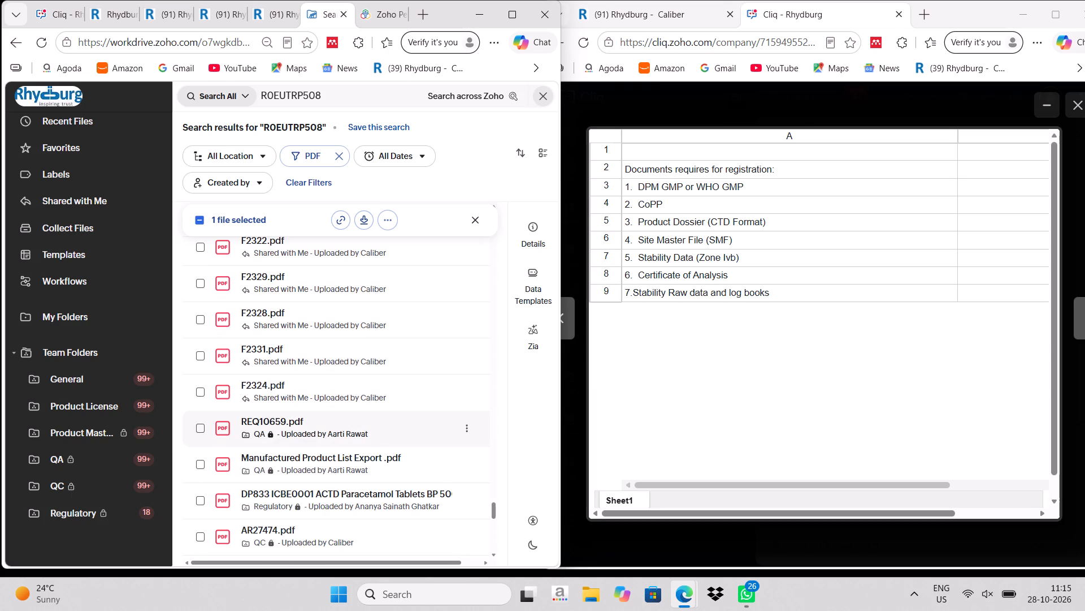
pyautogui.scroll(-1, 322, 431)
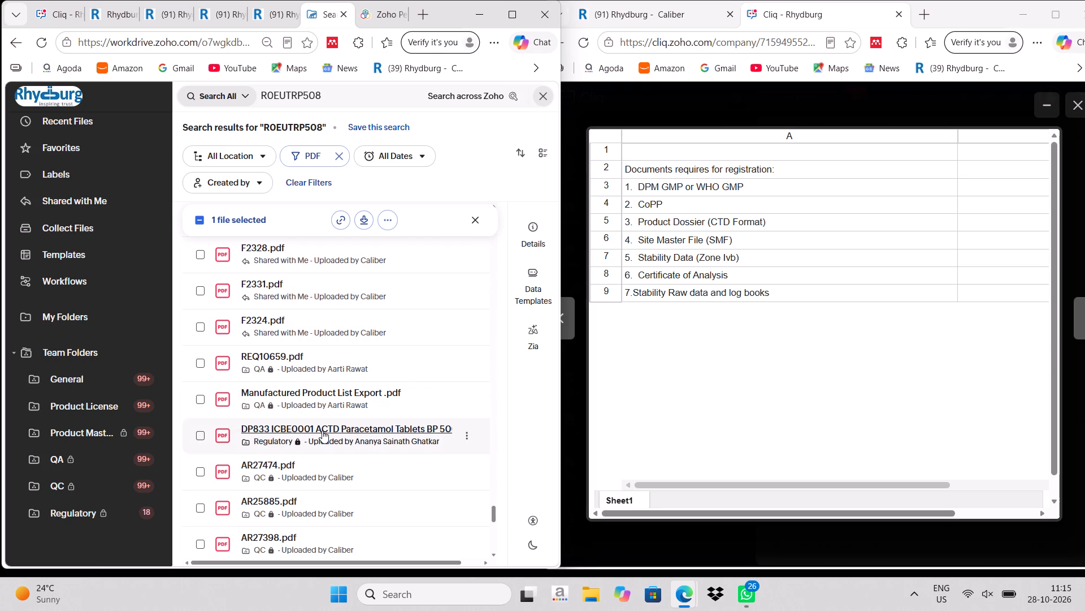
pyautogui.scroll(-2, 322, 431)
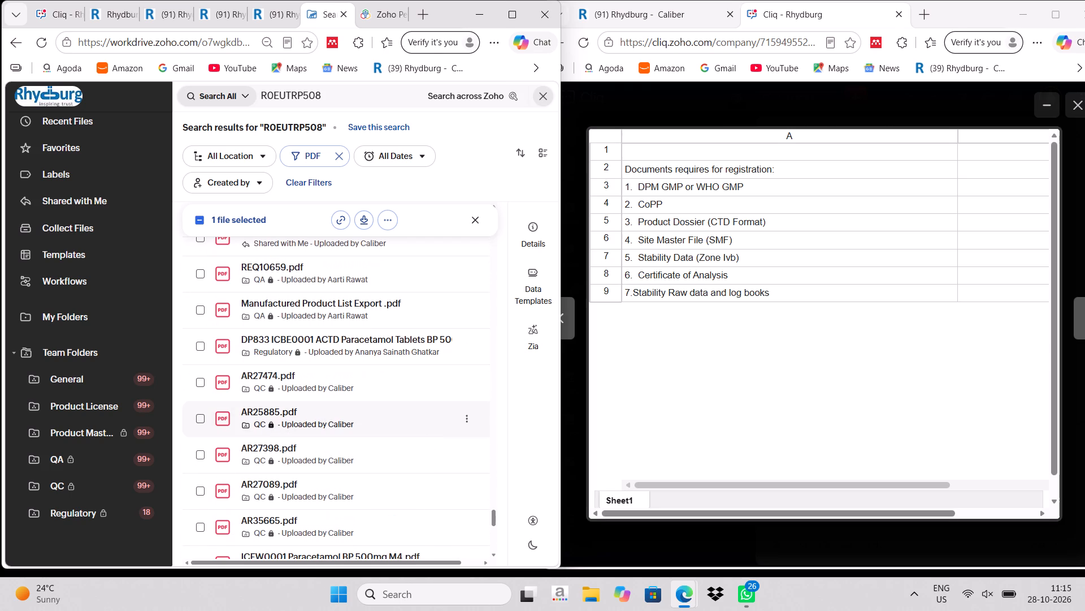
pyautogui.scroll(-1, 322, 431)
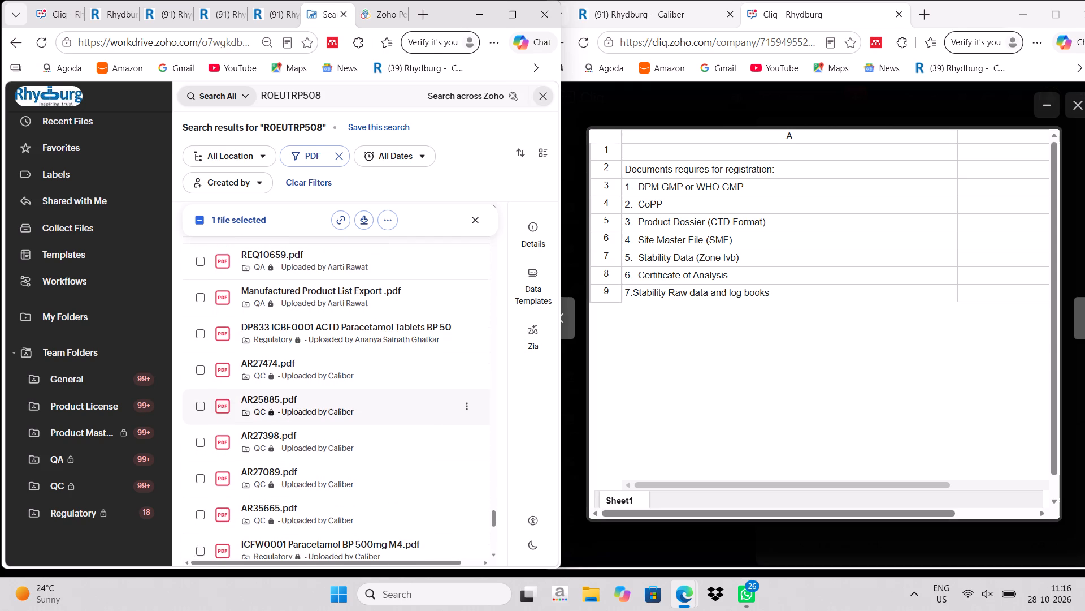
pyautogui.scroll(-3, 322, 431)
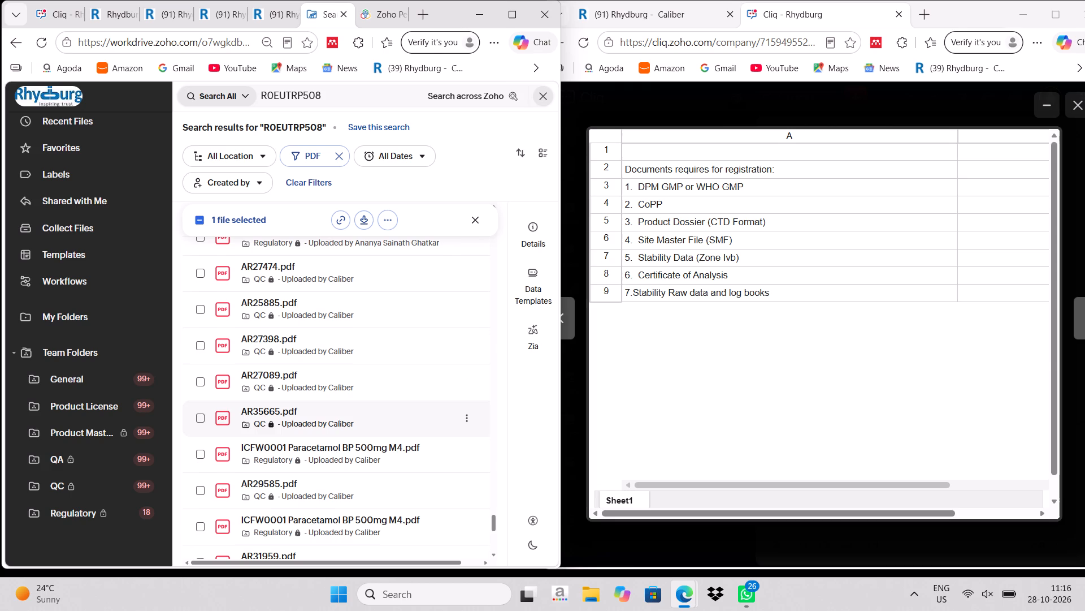
# Return to the open Mali gap analysis form and start a new line in Feedback below "Stability data (Available)".
pyautogui.click(284, 14)
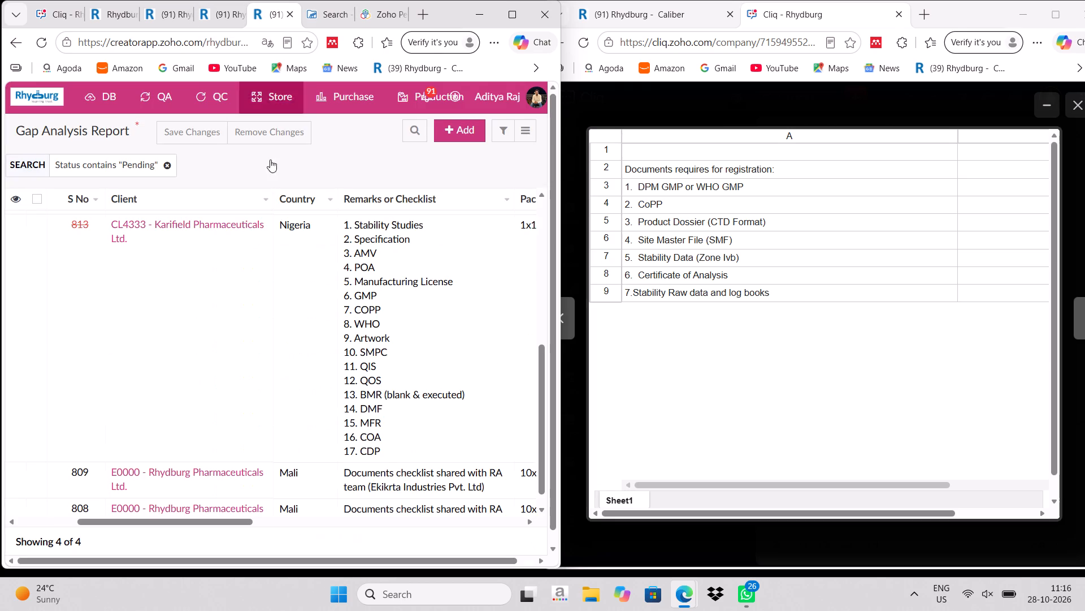
pyautogui.click(225, 8)
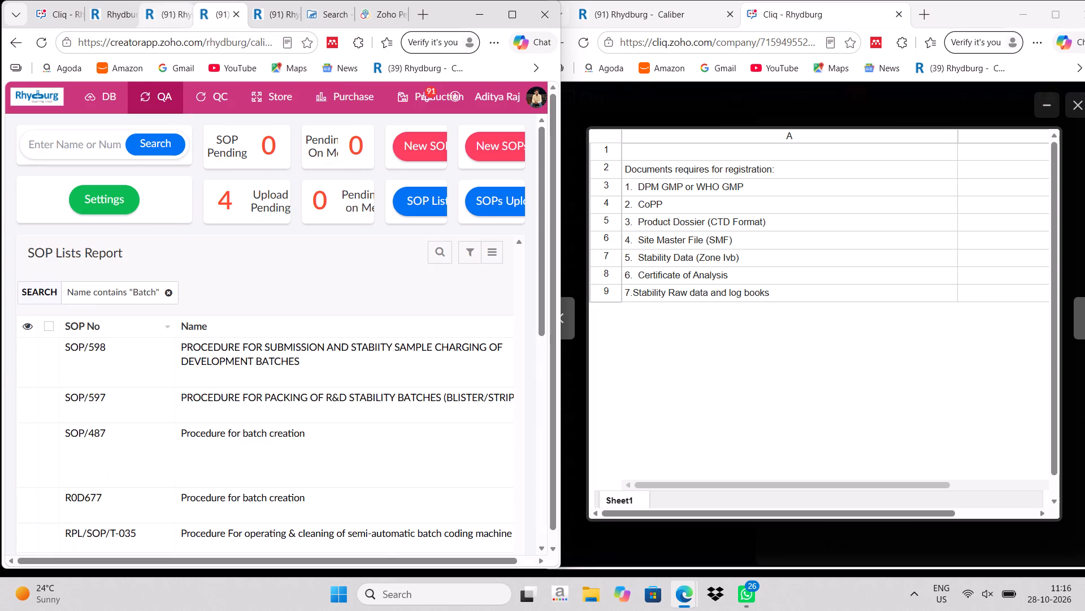
pyautogui.click(173, 7)
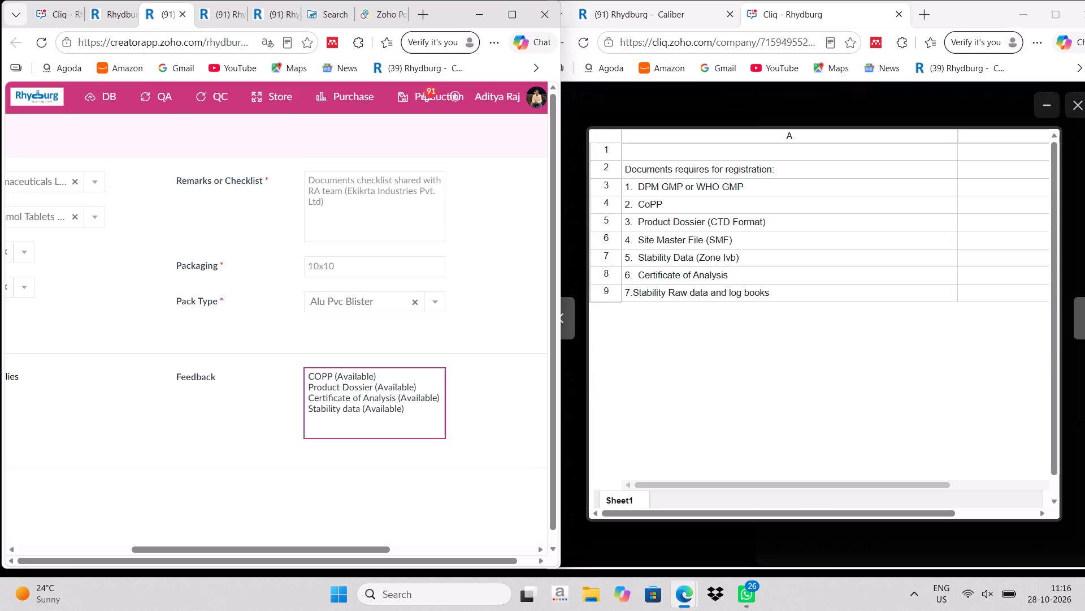
pyautogui.scroll(2, 370, 391)
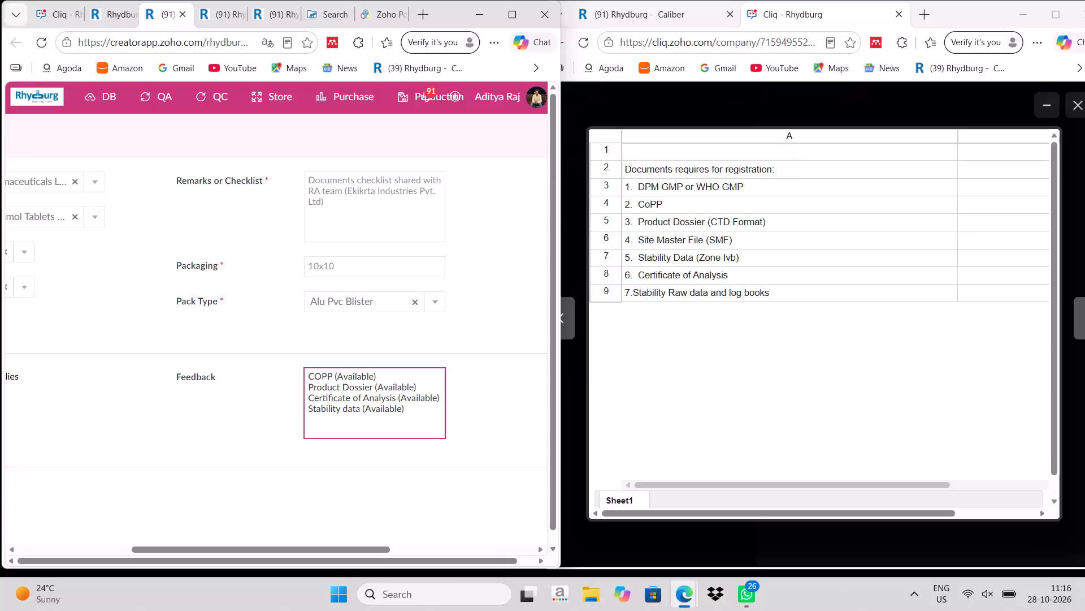
pyautogui.press('Return')
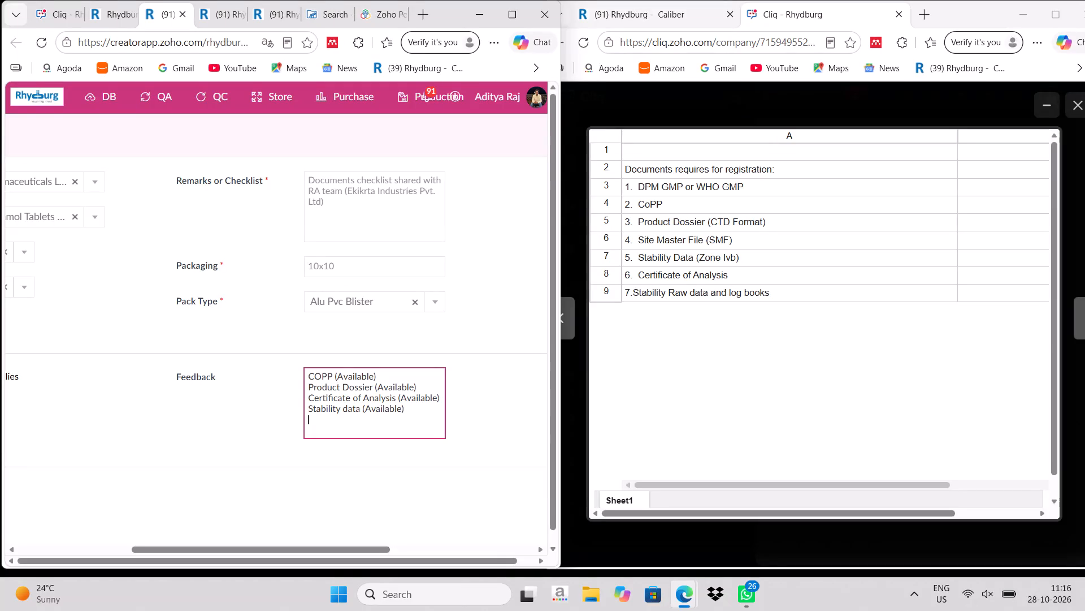
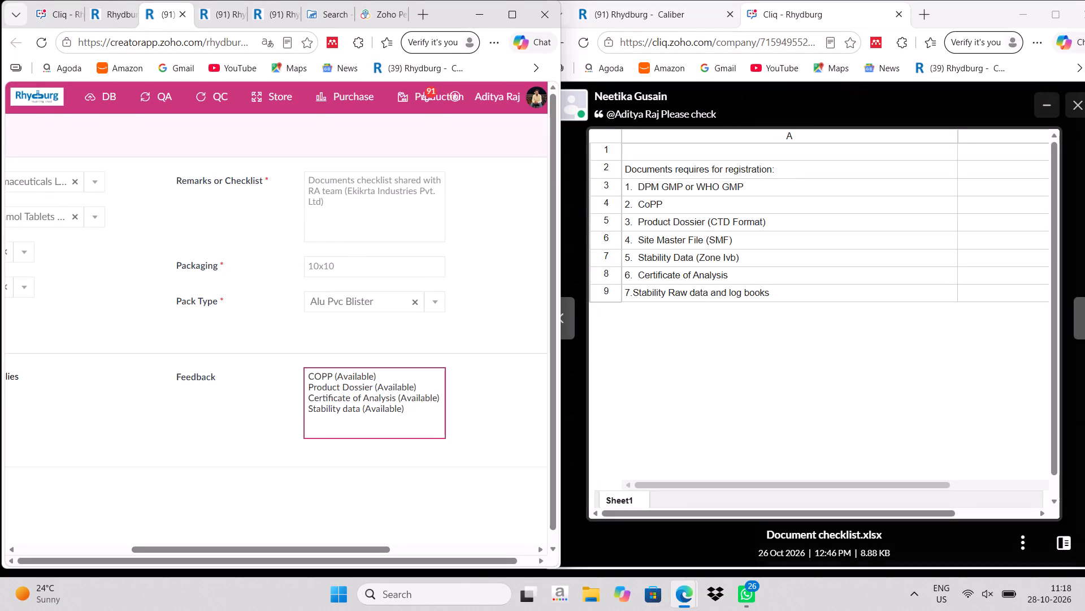
# Go back to the R0EUTRP508 PDF search results in WorkDrive and check further file names for the remaining checklist documents.
pyautogui.click(314, 10)
pyautogui.scroll(-2, 371, 424)
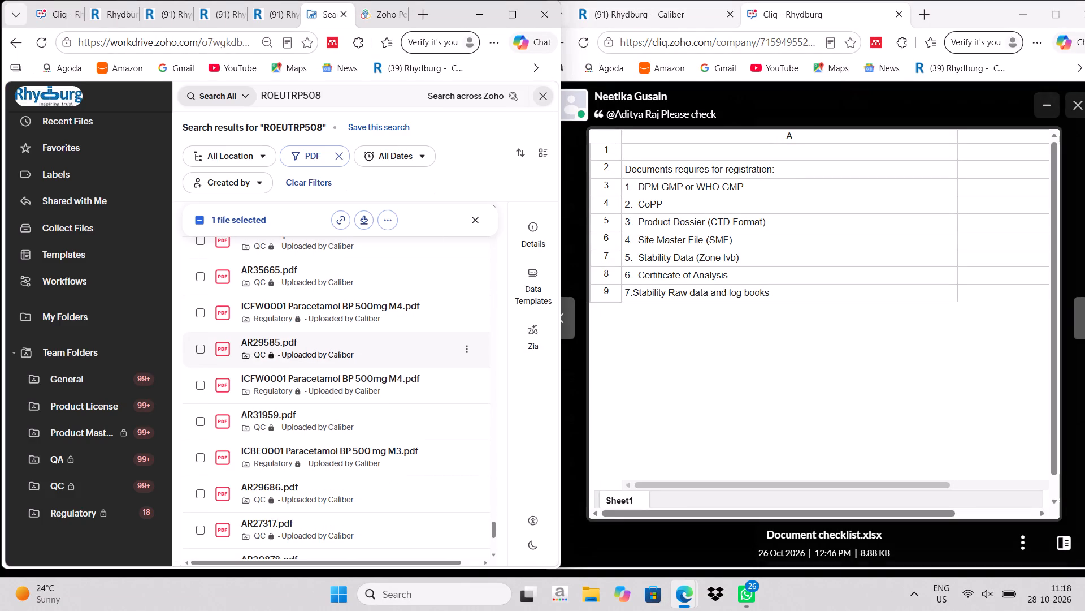
pyautogui.scroll(-4, 370, 424)
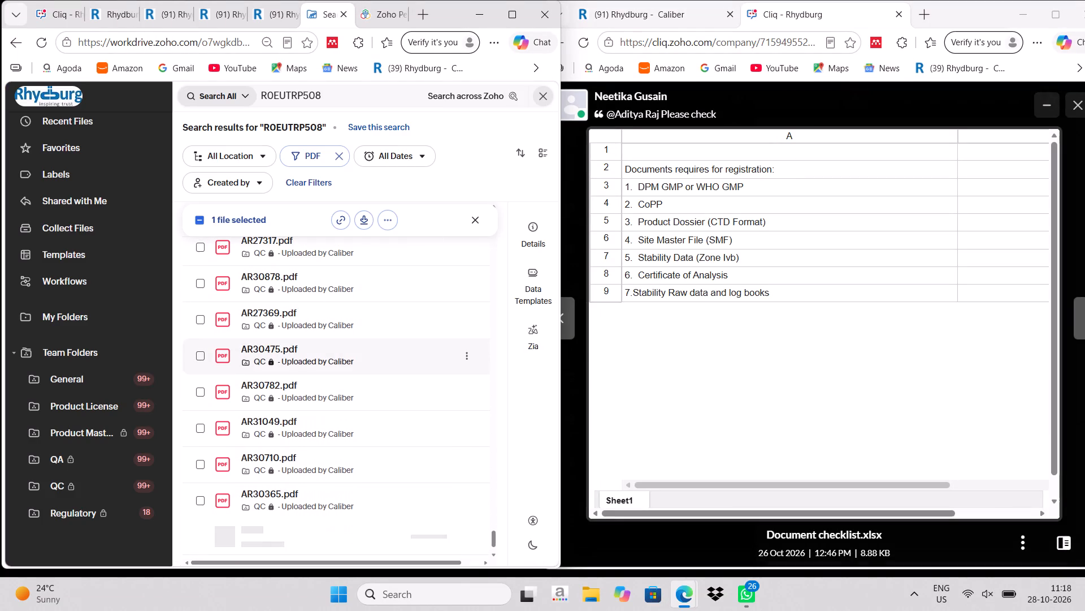
pyautogui.scroll(-3, 370, 424)
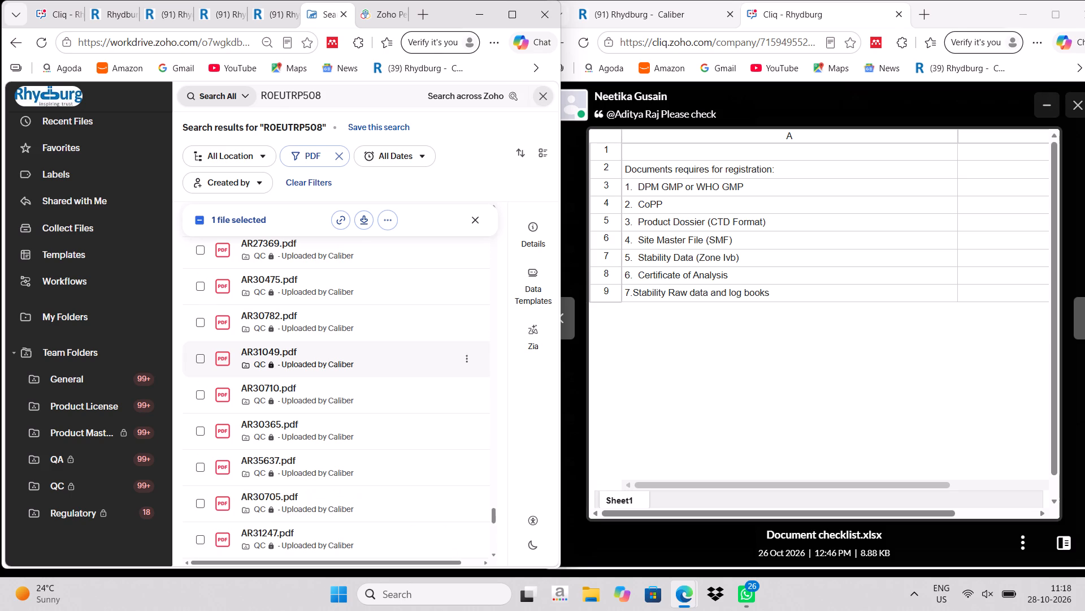
pyautogui.scroll(-8, 370, 424)
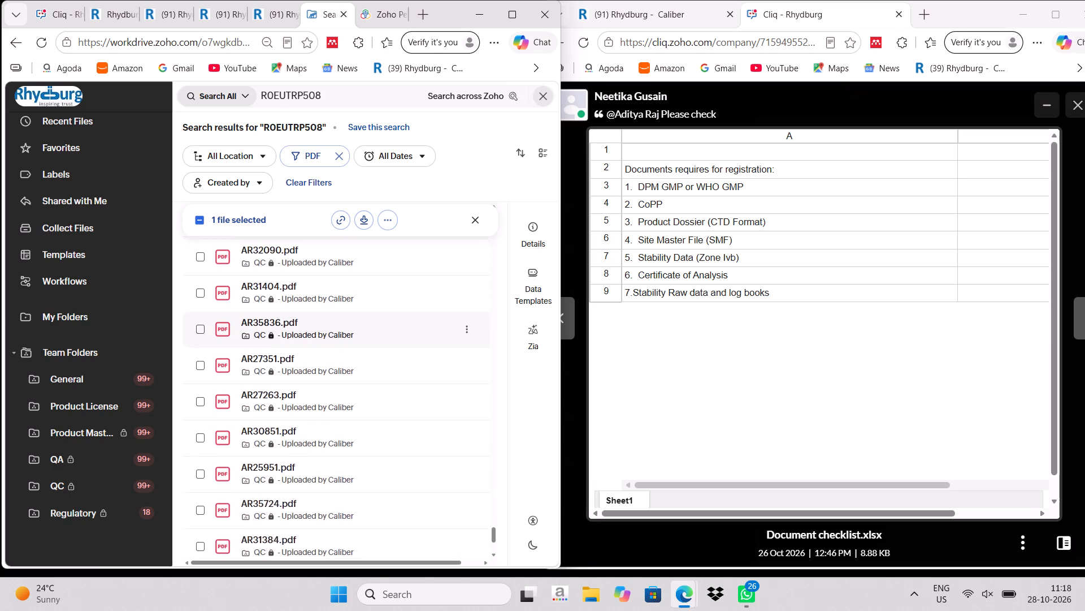
pyautogui.scroll(-7, 370, 424)
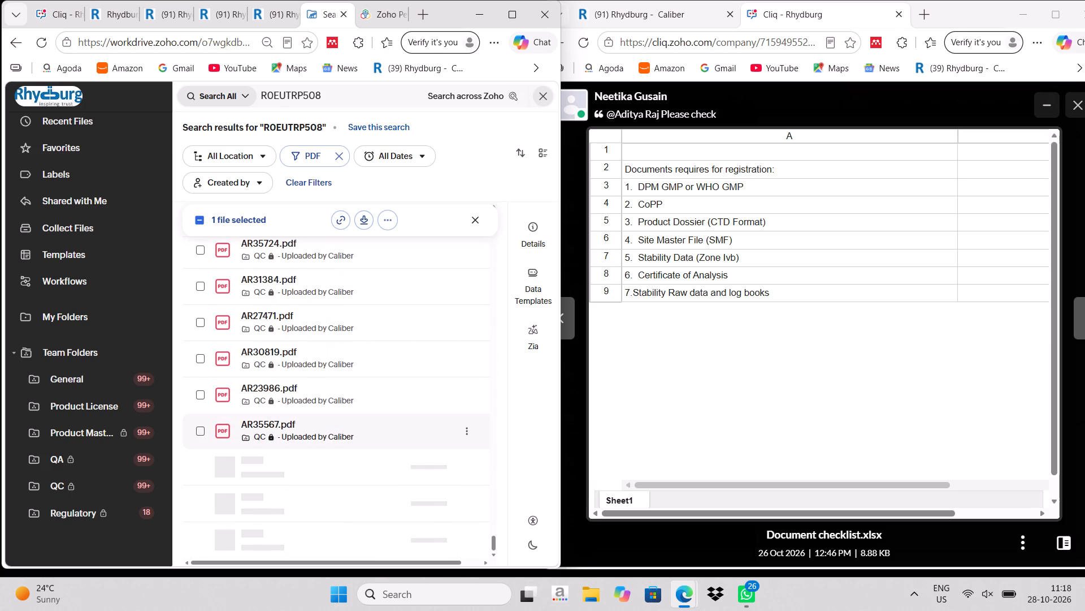
pyautogui.scroll(-7, 370, 424)
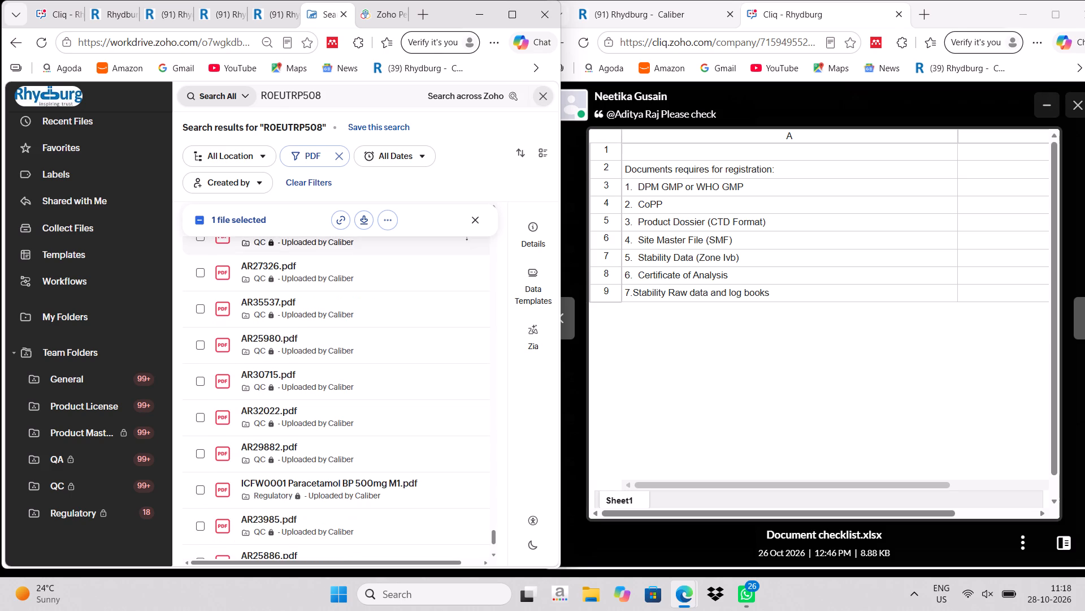
pyautogui.scroll(-3, 363, 427)
pyautogui.scroll(-5, 320, 376)
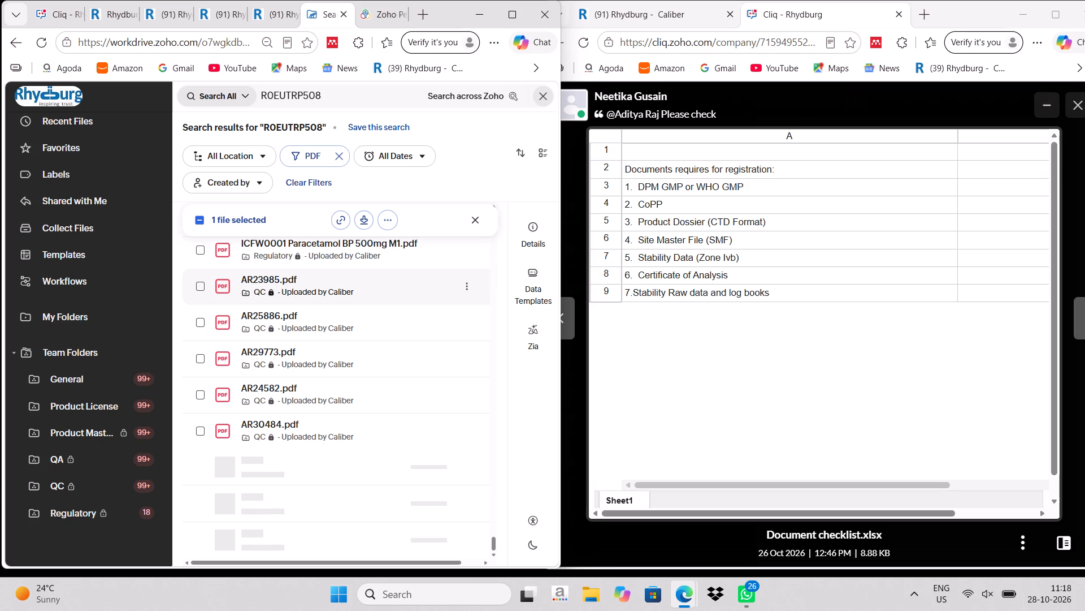
pyautogui.scroll(-7, 320, 376)
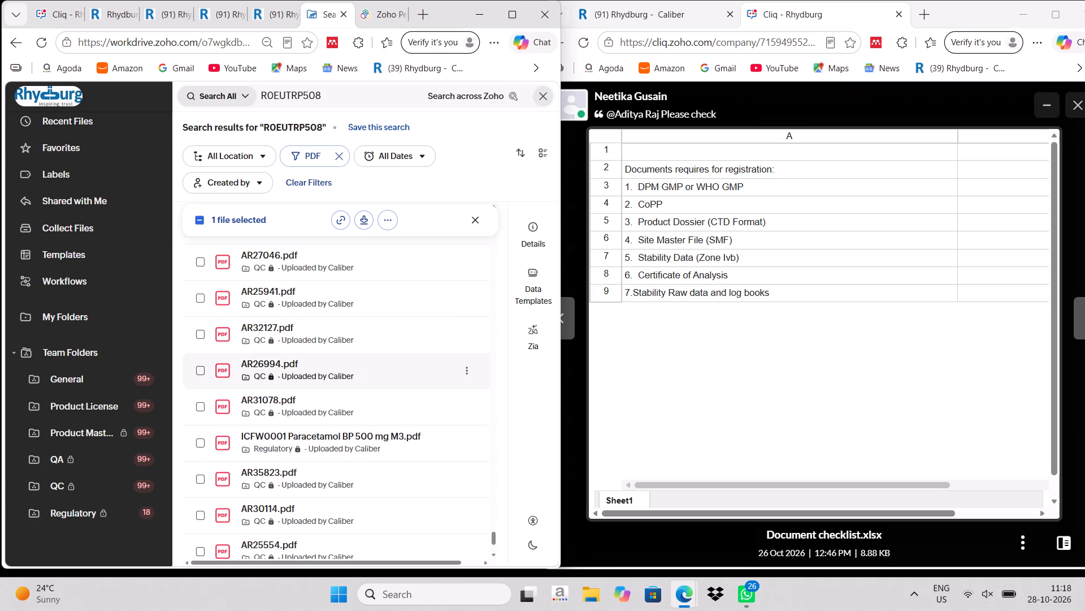
pyautogui.scroll(-5, 319, 376)
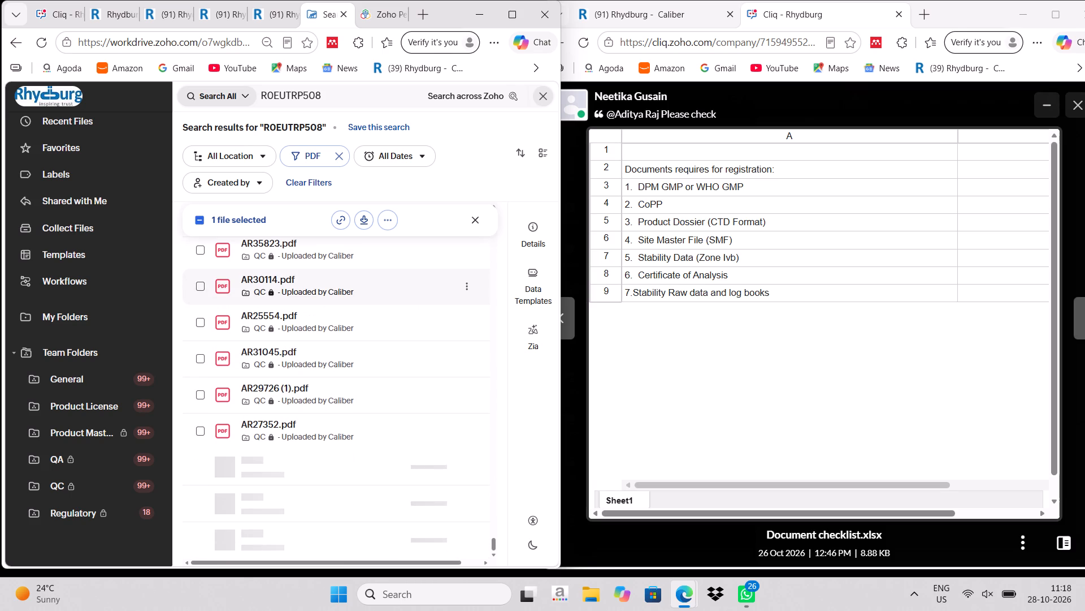
pyautogui.scroll(-8, 255, 352)
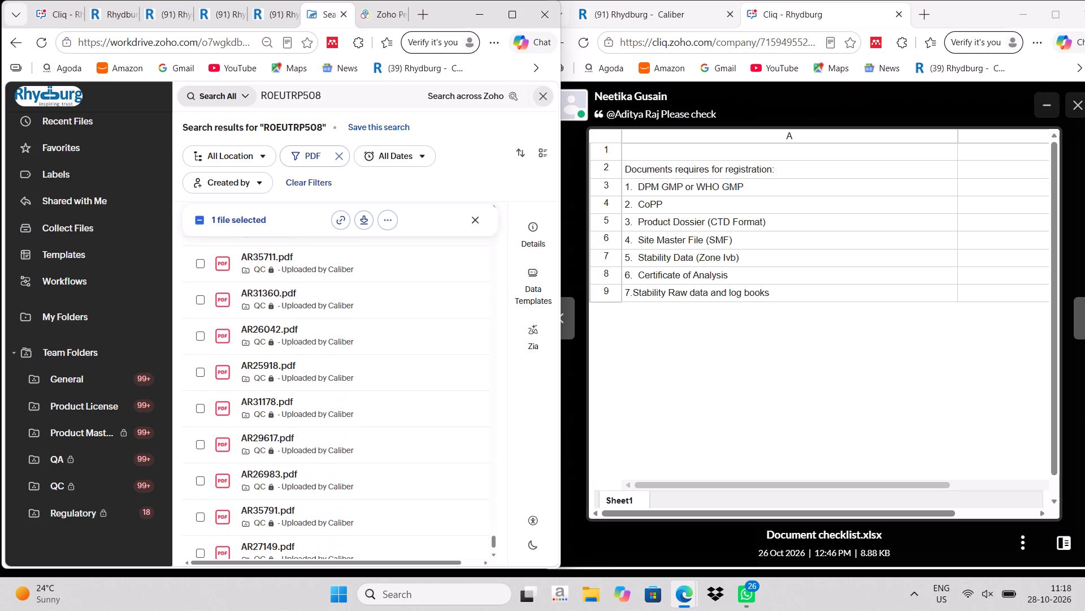
pyautogui.scroll(-11, 429, 463)
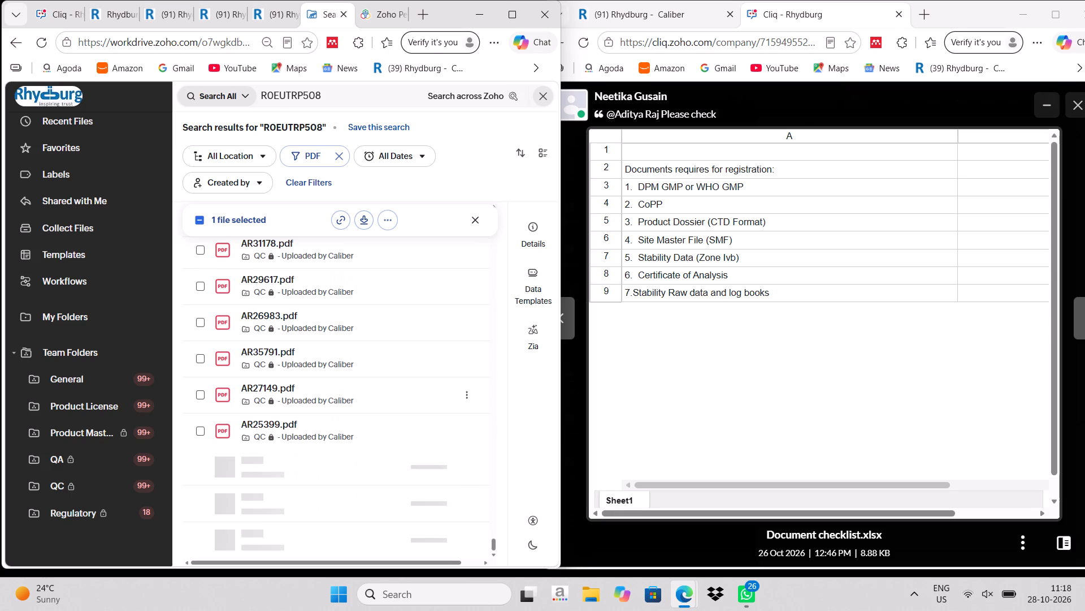
pyautogui.scroll(-1, 423, 465)
pyautogui.scroll(-3, 384, 328)
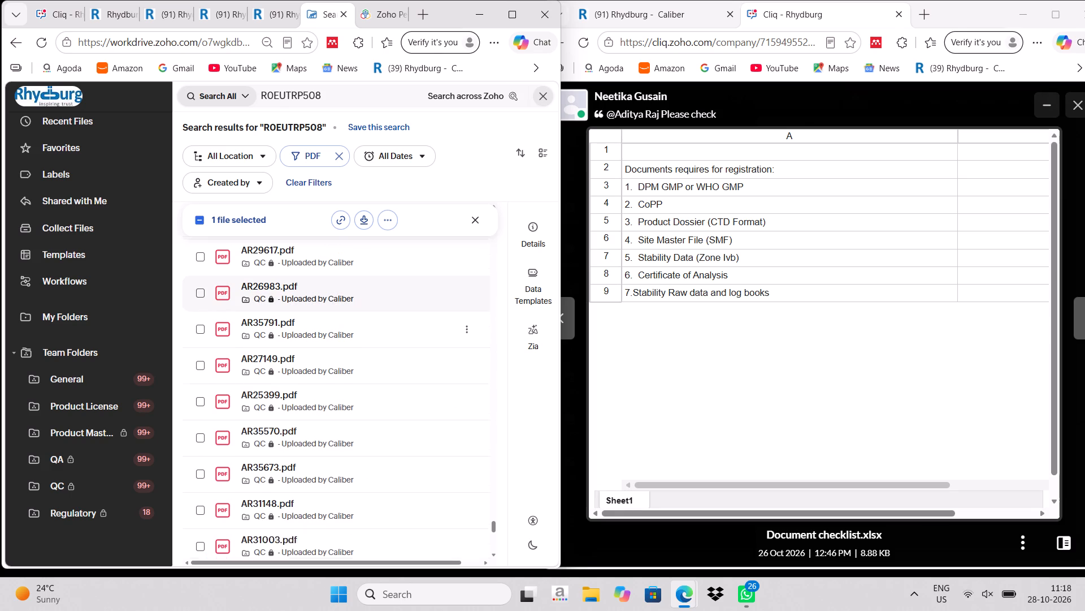
pyautogui.scroll(-6, 383, 329)
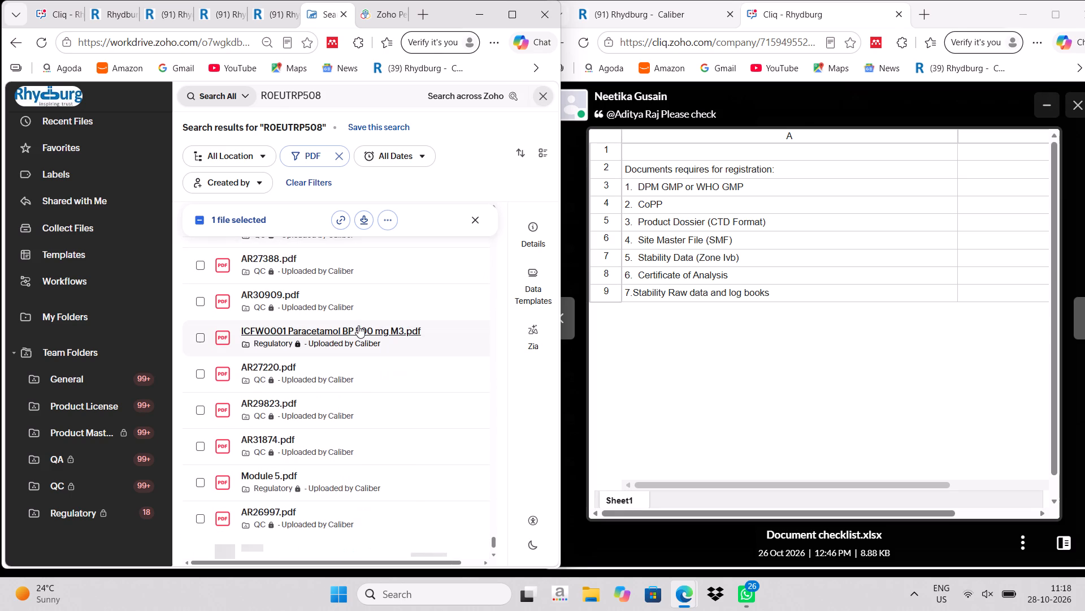
pyautogui.scroll(-8, 358, 325)
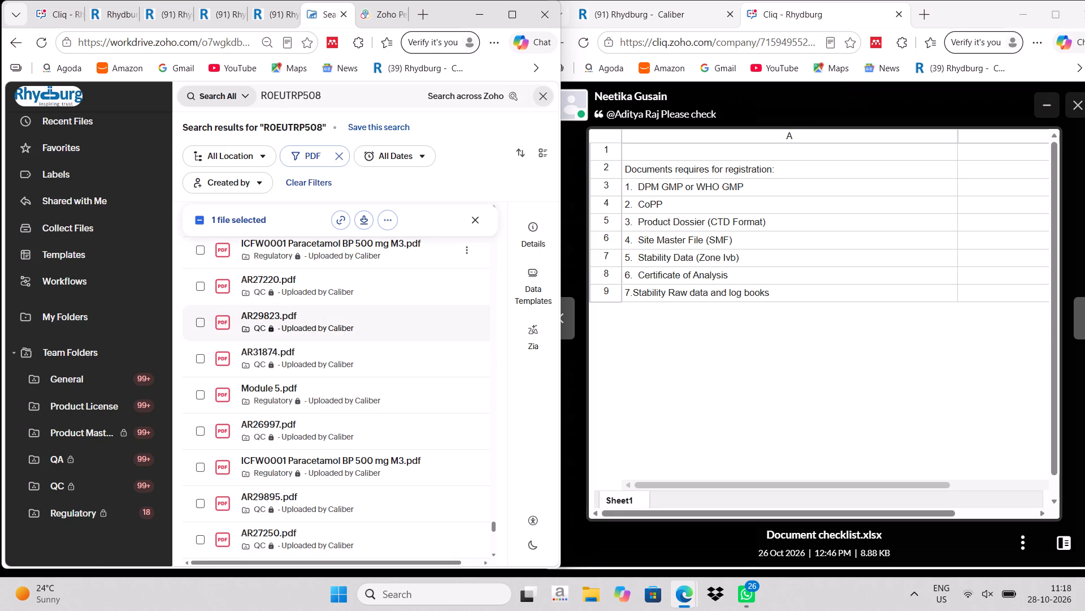
pyautogui.scroll(-3, 470, 444)
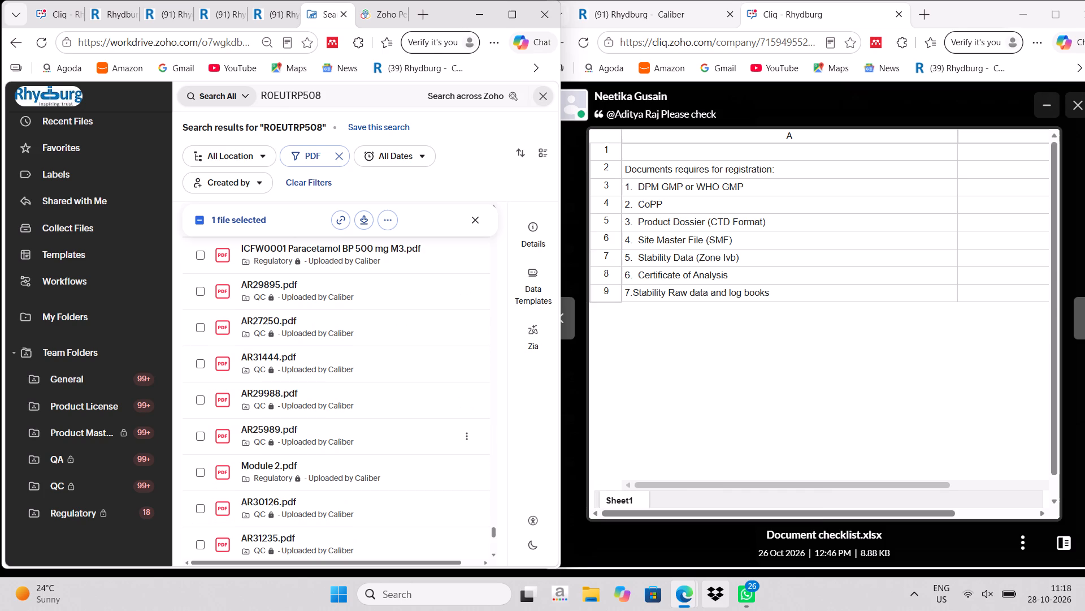
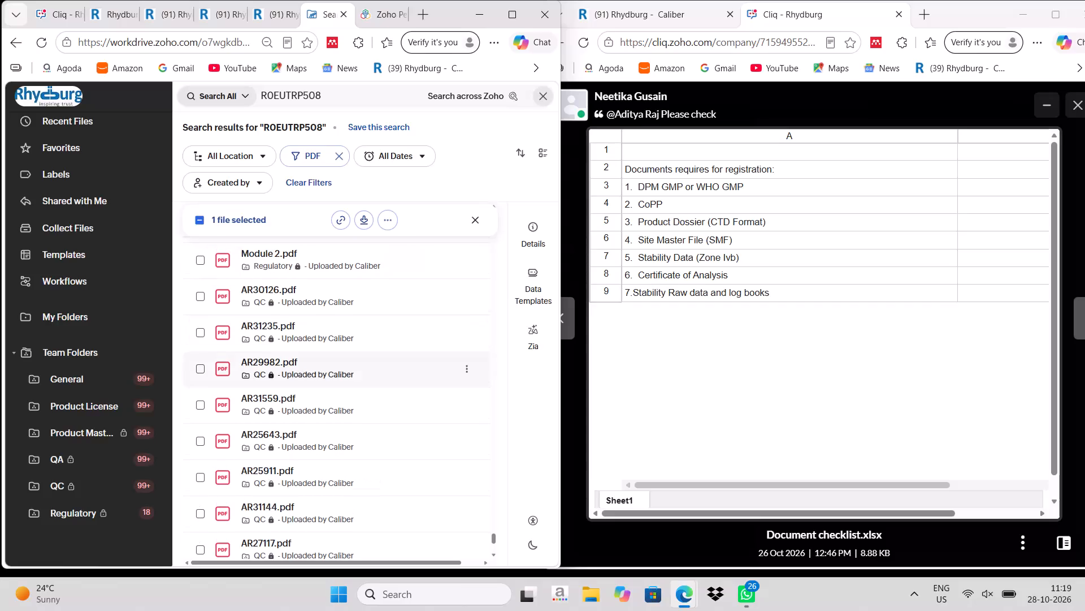
pyautogui.scroll(-4, 418, 362)
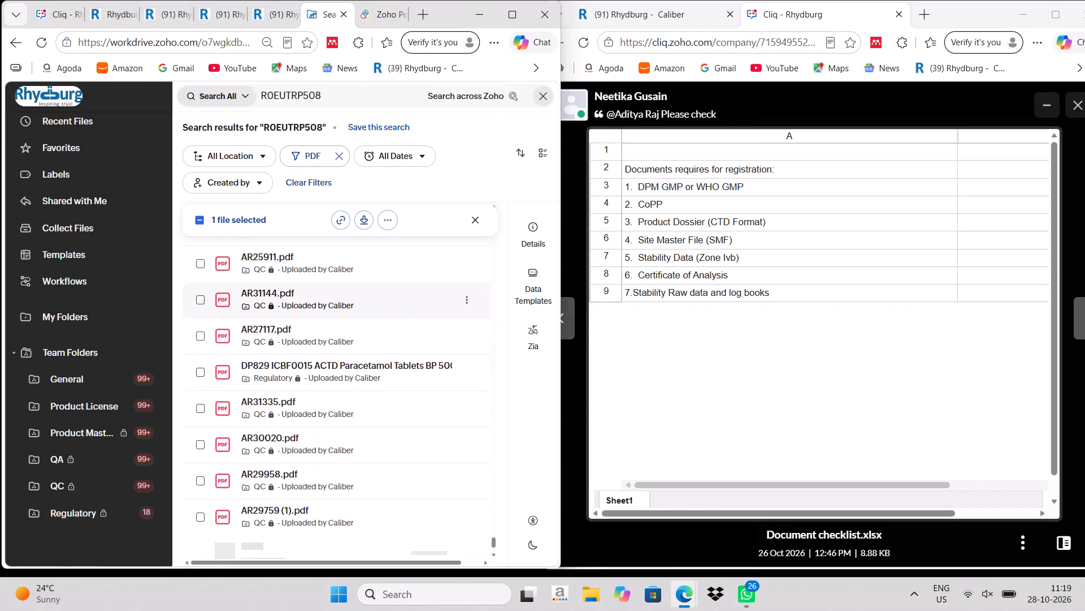
pyautogui.scroll(-3, 416, 362)
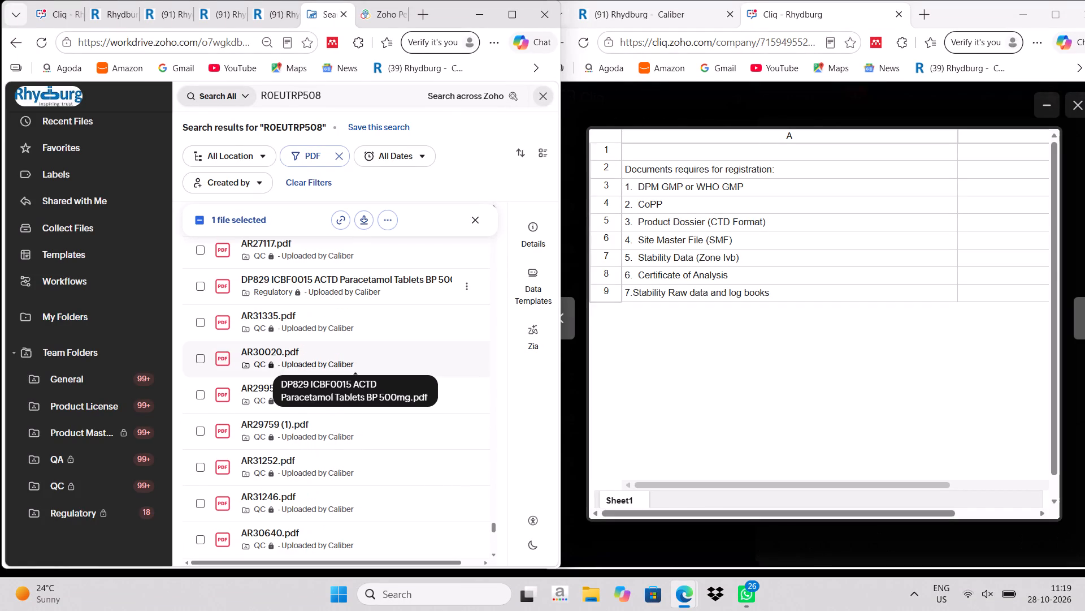
pyautogui.scroll(-9, 416, 362)
pyautogui.scroll(-4, 448, 449)
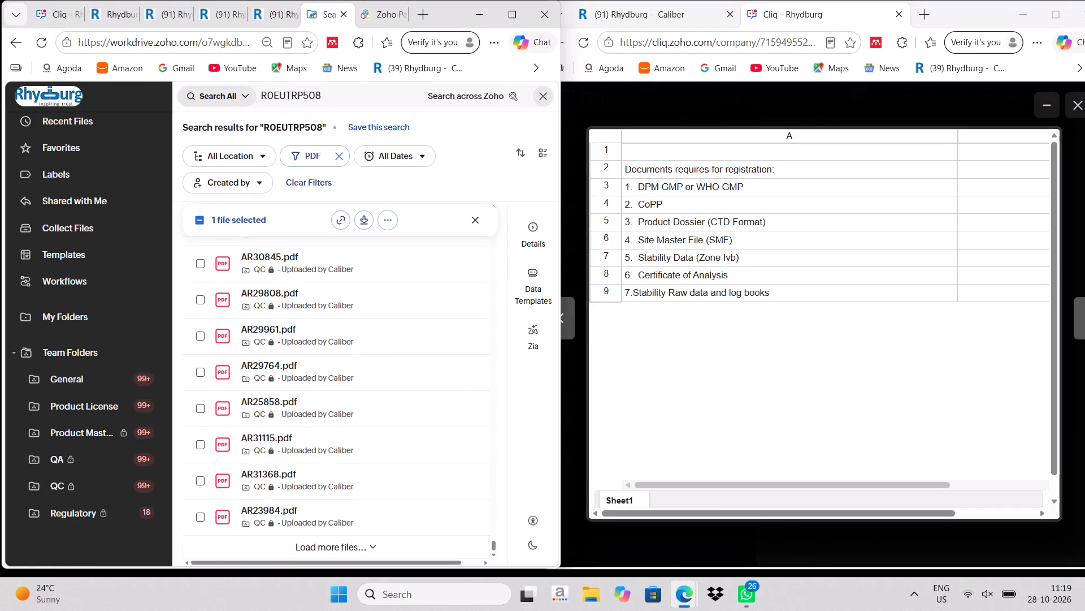
pyautogui.scroll(-4, 442, 441)
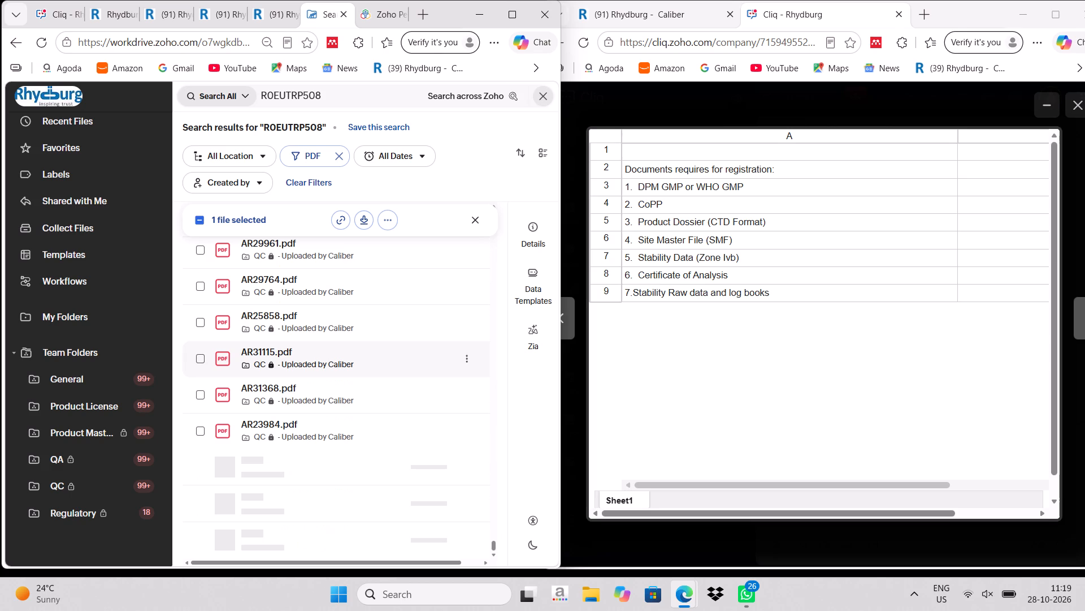
pyautogui.scroll(-3, 442, 441)
# Continue checking the file names in the R0EUTRP508 PDF search results for the remaining registration checklist documents.
pyautogui.scroll(-6, 440, 442)
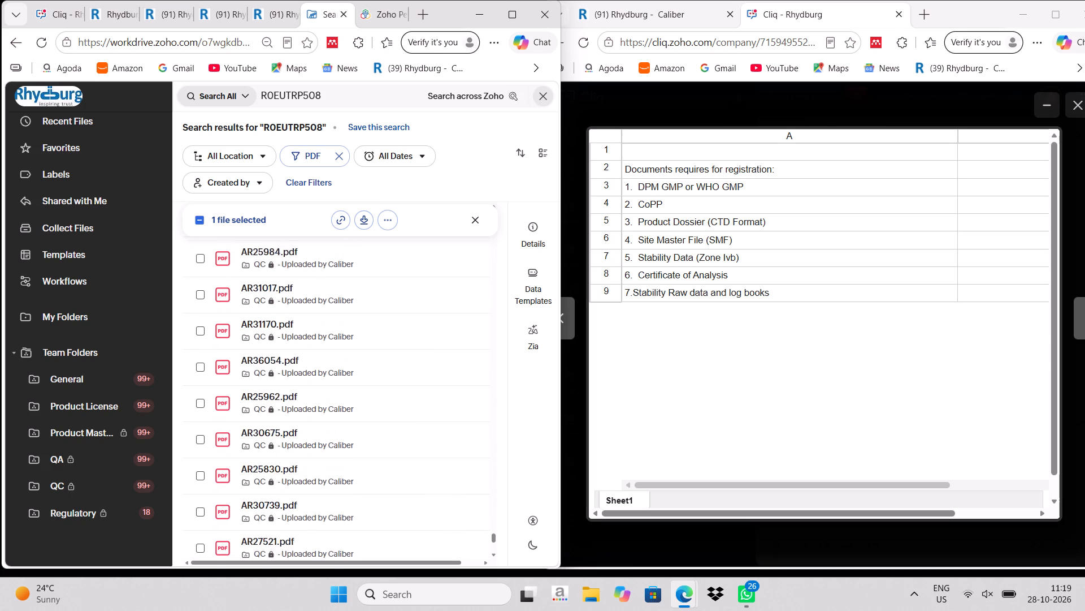
pyautogui.scroll(-2, 433, 444)
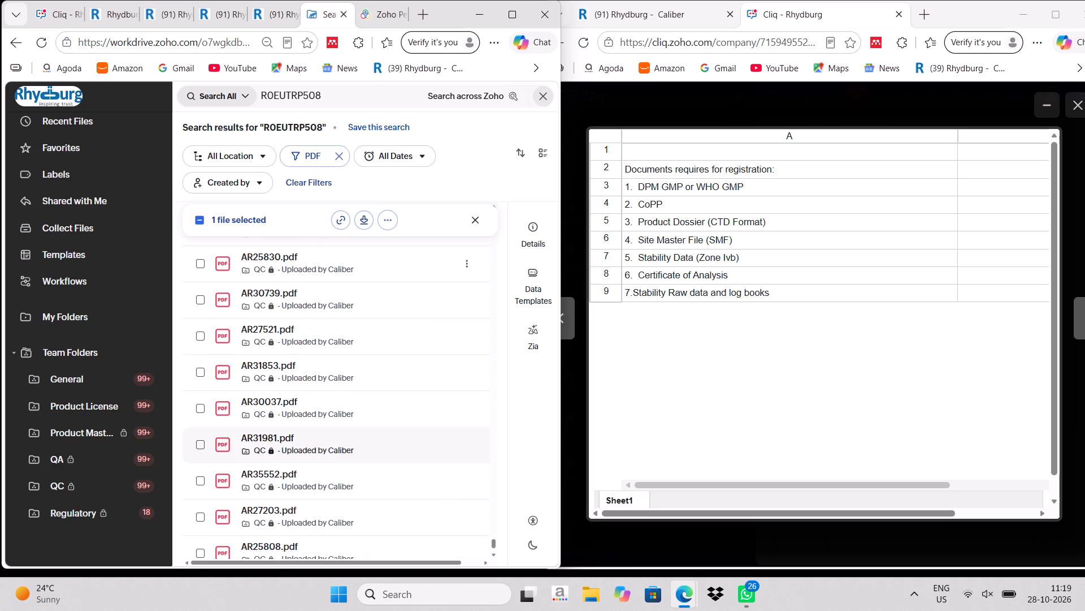
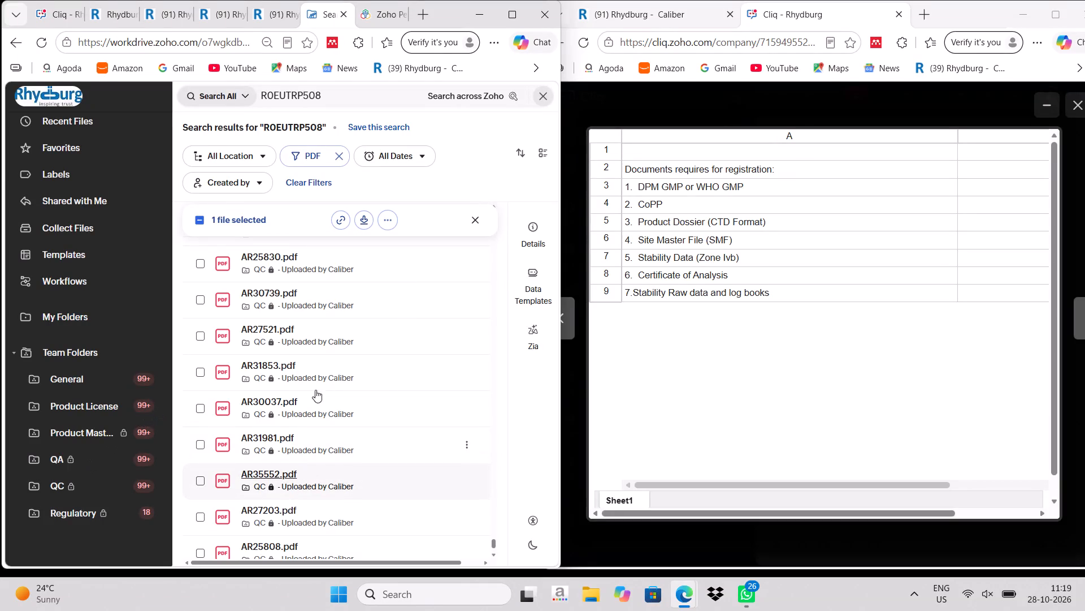
# Clear the current file selection in the R0EUTRP508 PDF search results.
pyautogui.scroll(17, 363, 375)
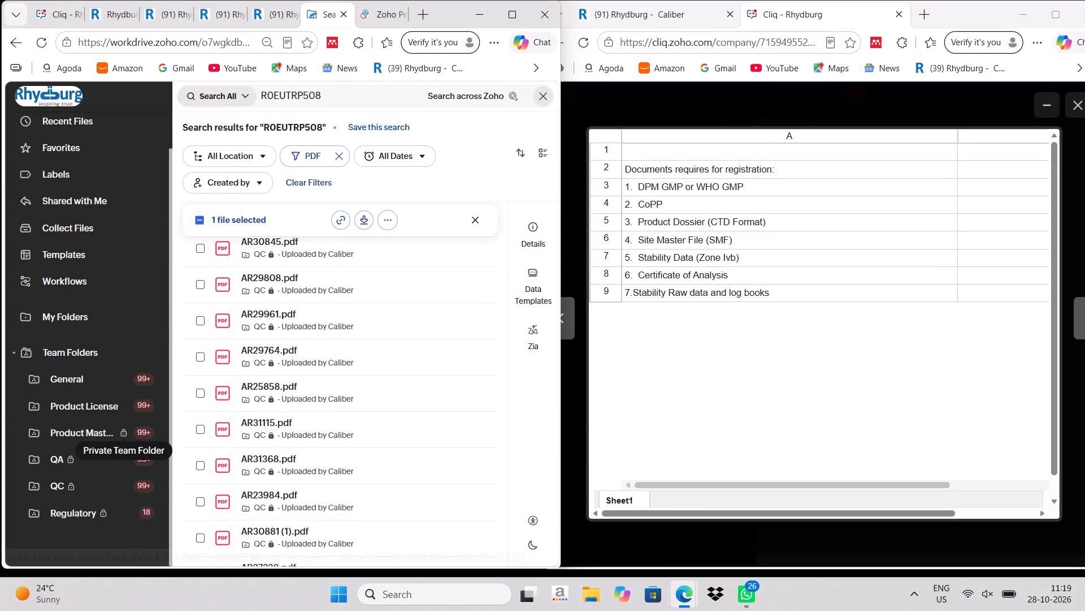
pyautogui.click(199, 217)
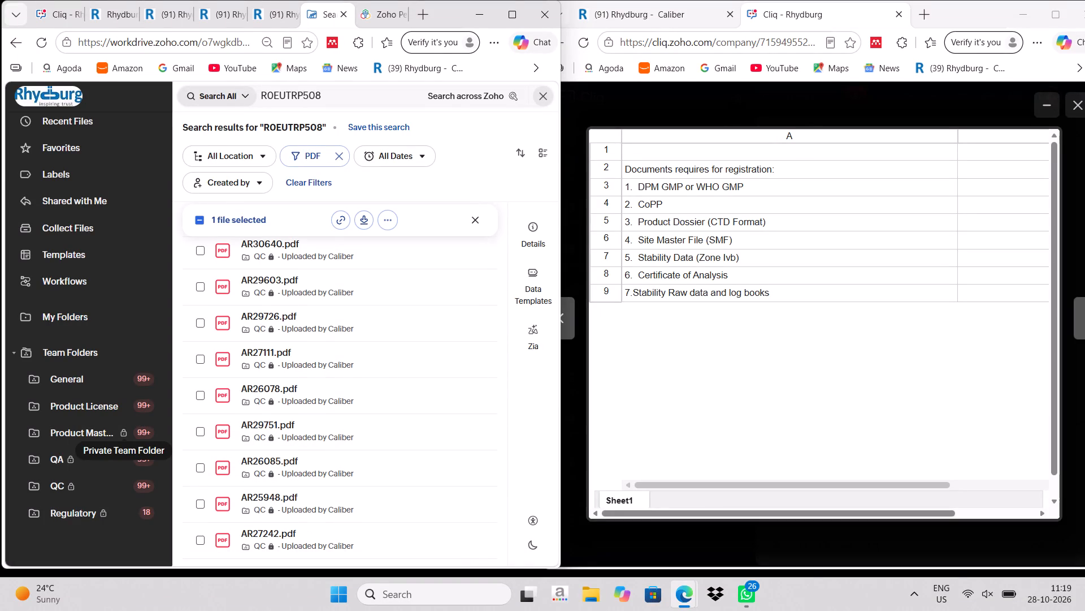
pyautogui.click(477, 222)
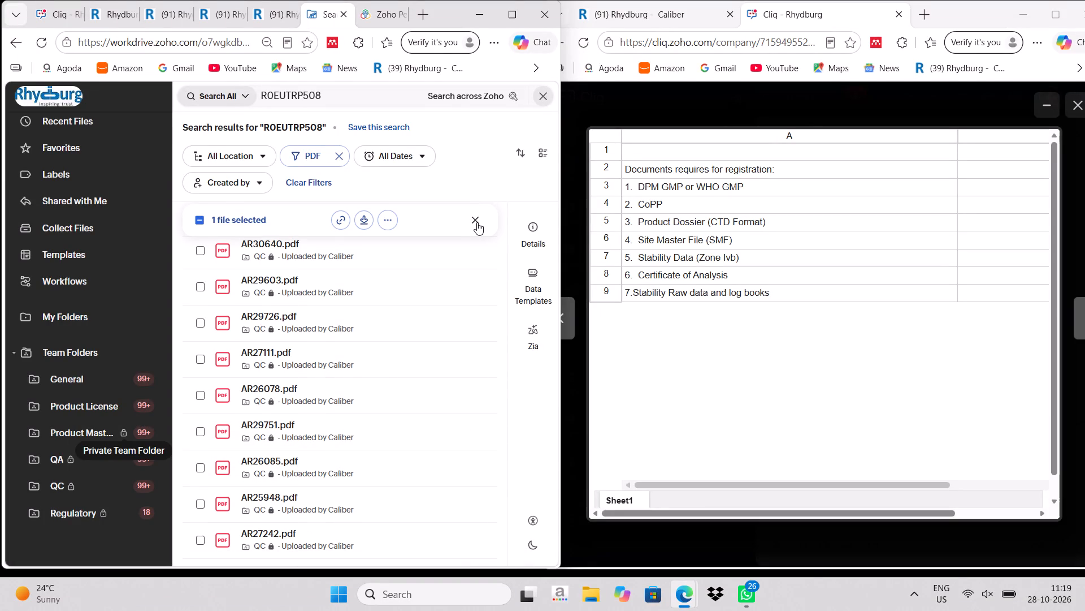
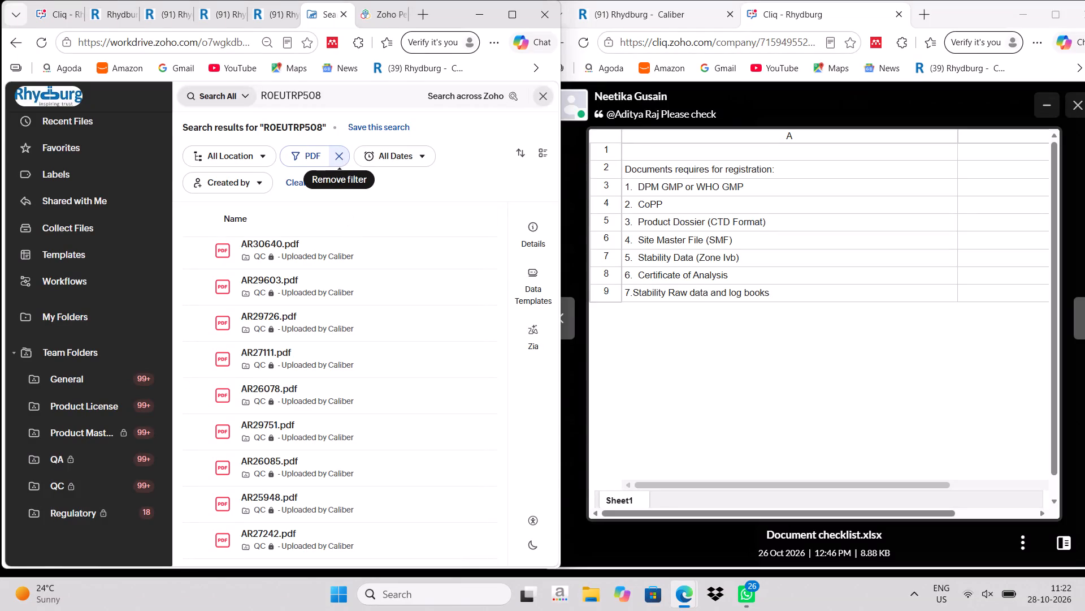
pyautogui.scroll(-4, 372, 328)
pyautogui.scroll(2, 389, 393)
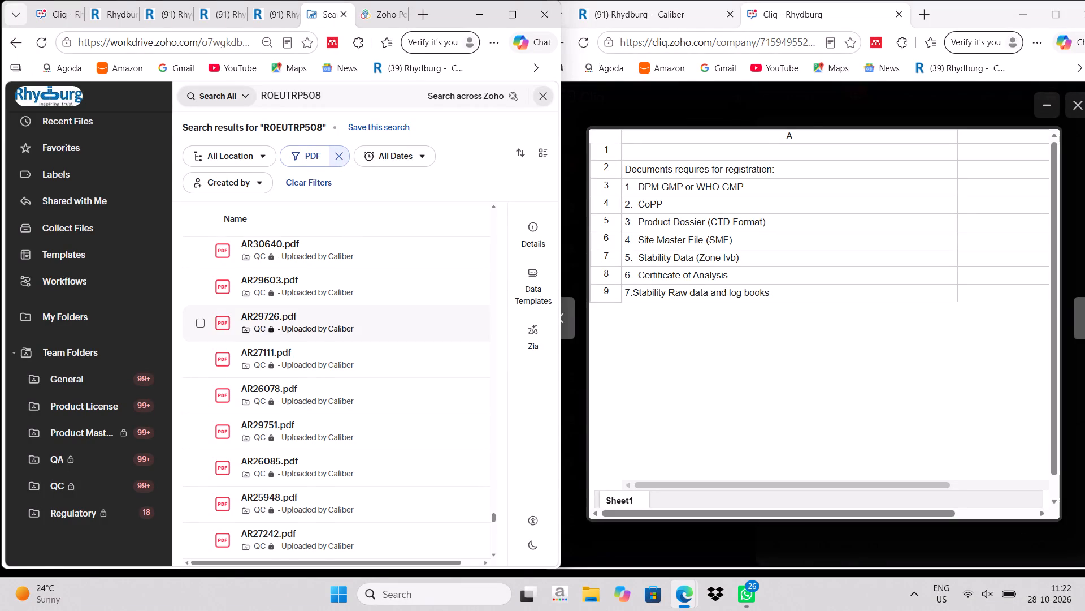
pyautogui.scroll(1, 389, 393)
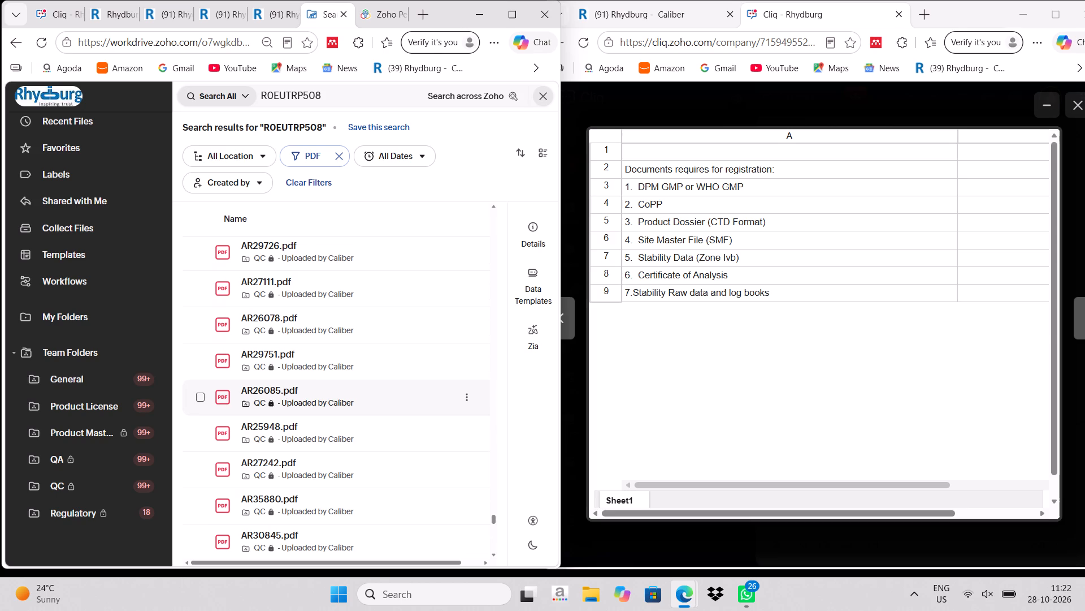
pyautogui.scroll(4, 389, 391)
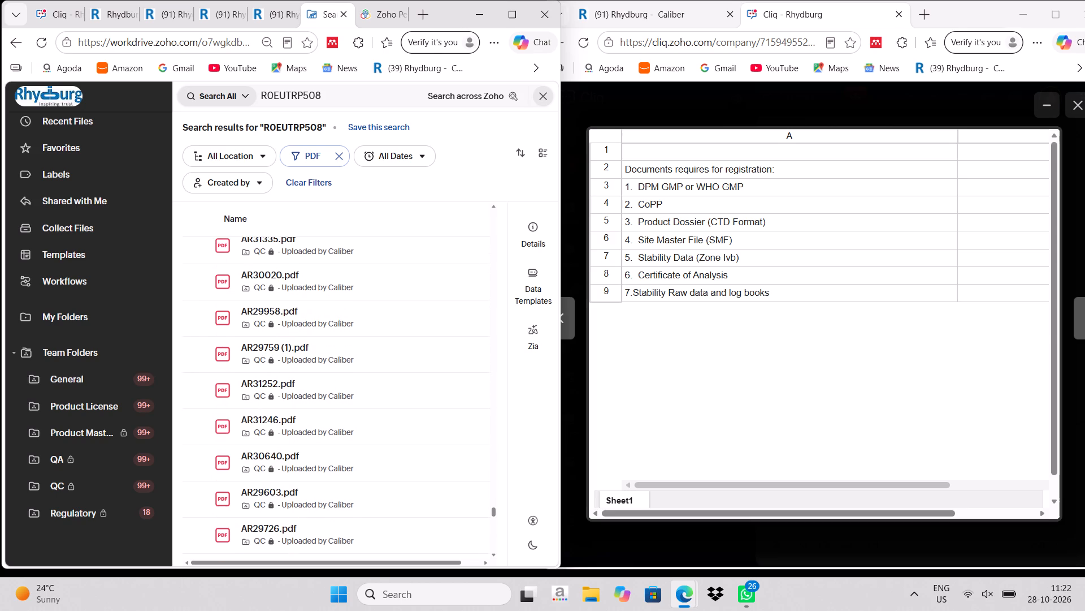
pyautogui.scroll(-1, 389, 391)
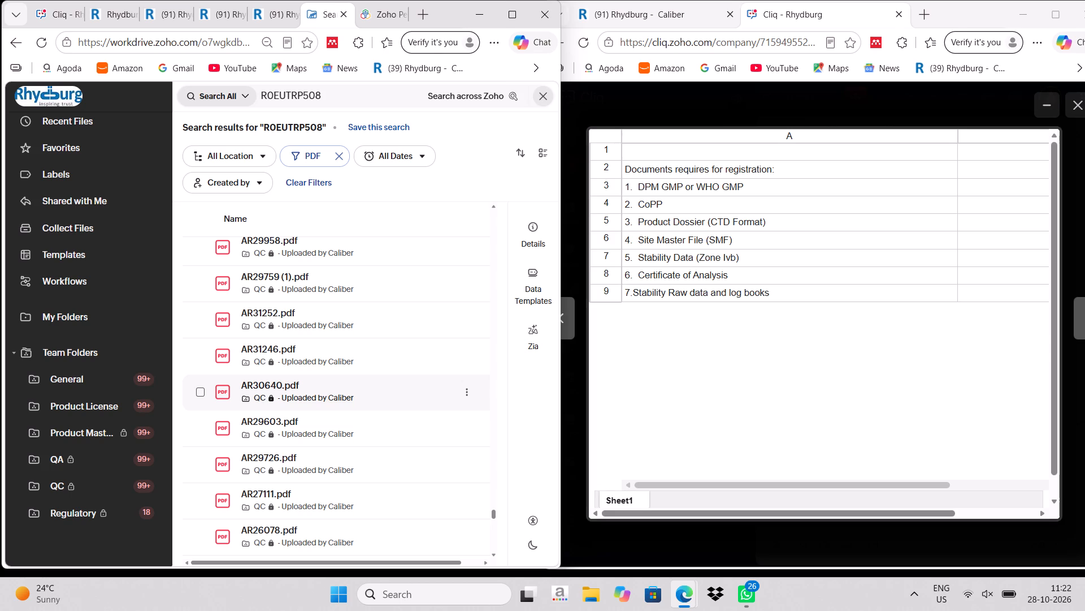
pyautogui.scroll(2, 316, 388)
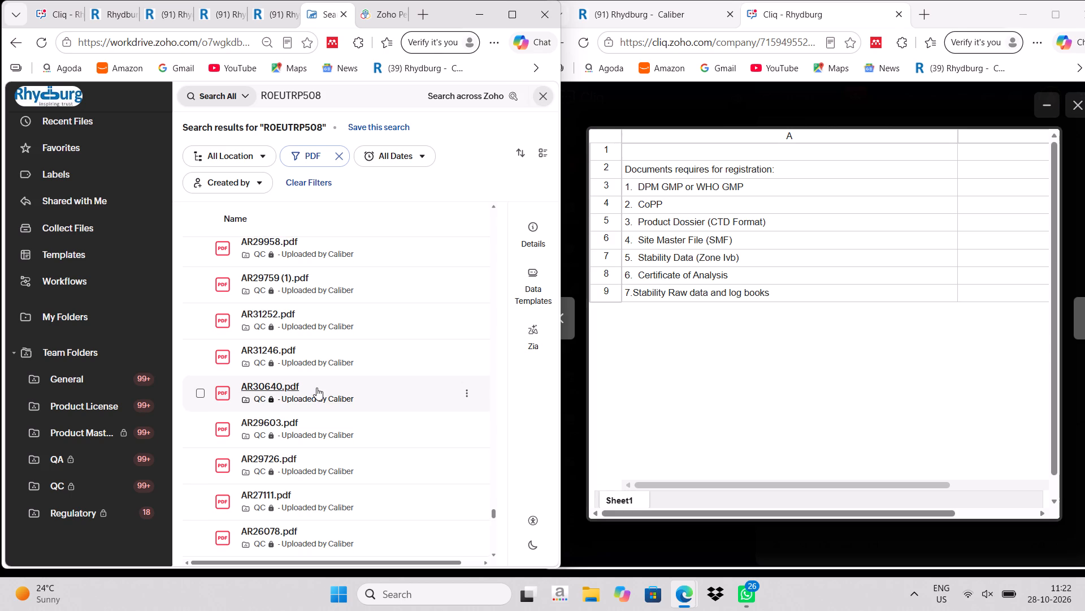
pyautogui.scroll(5, 316, 388)
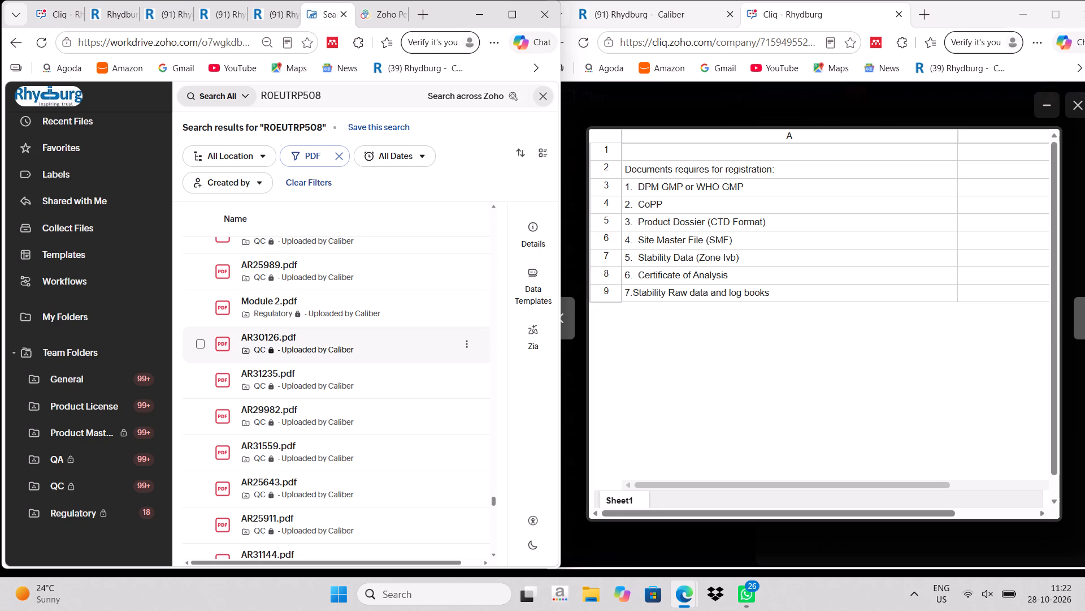
pyautogui.scroll(-1, 306, 355)
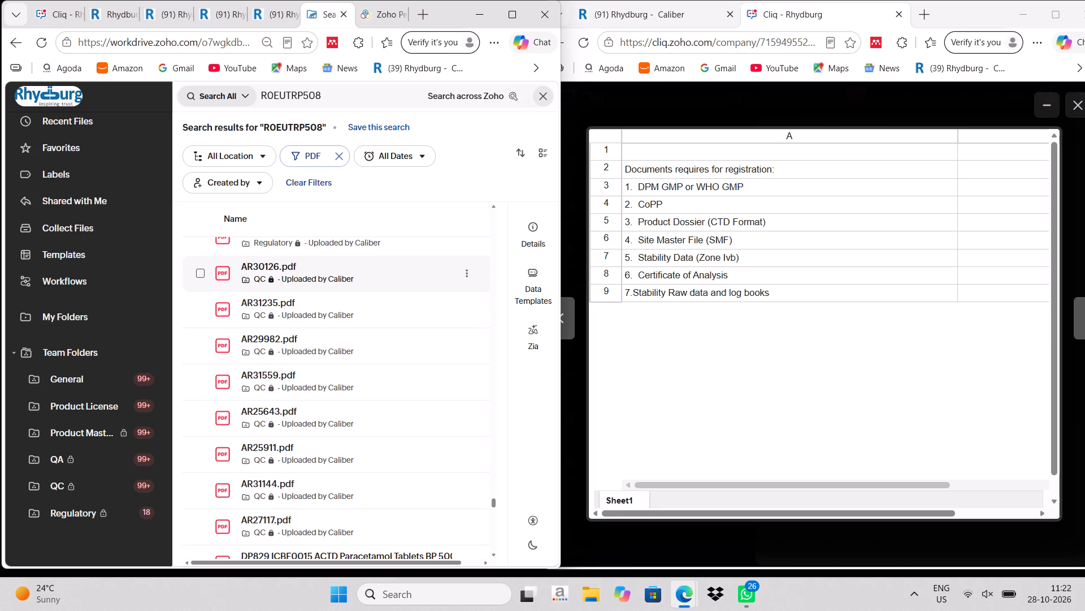
pyautogui.scroll(-1, 398, 399)
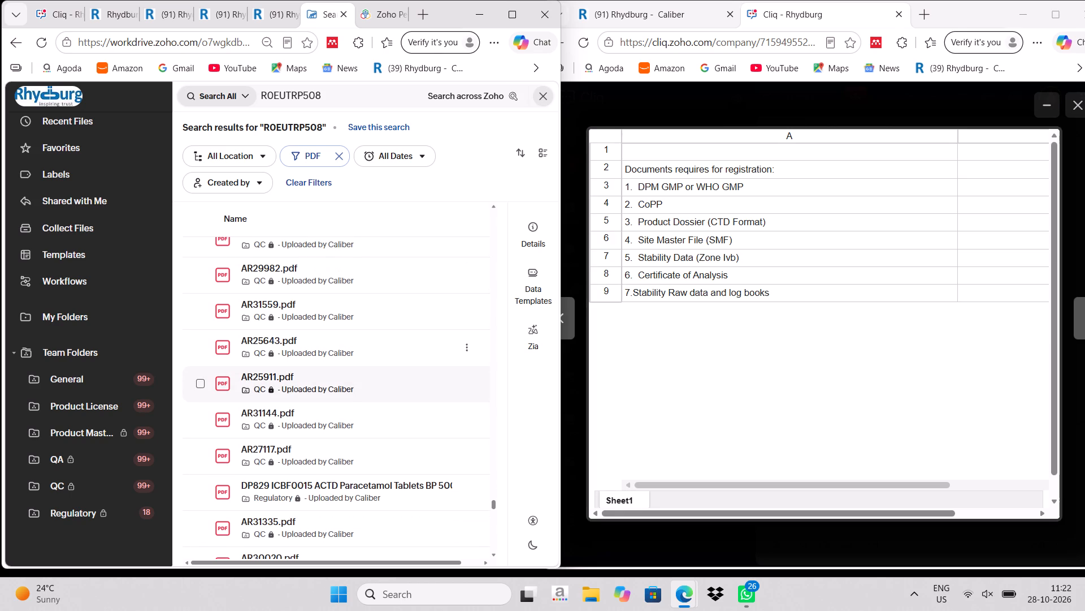
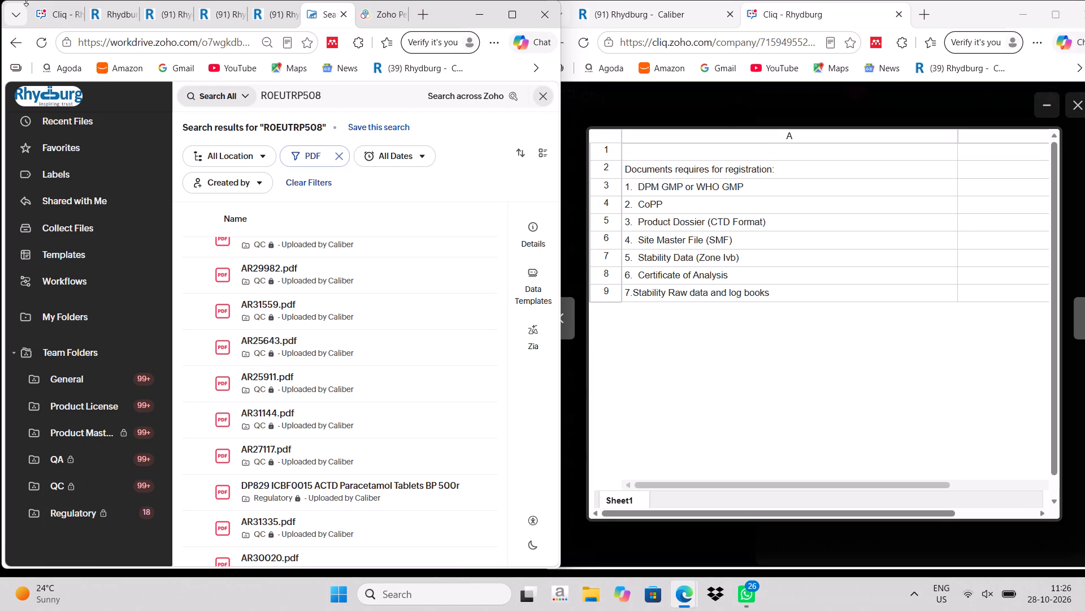
# Switch to Cliq and review the colleague's latest reply and shared screenshots on the Clindamycin Phosphate Gel justification and the Ibudas 400 artwork revision.
pyautogui.click(53, 11)
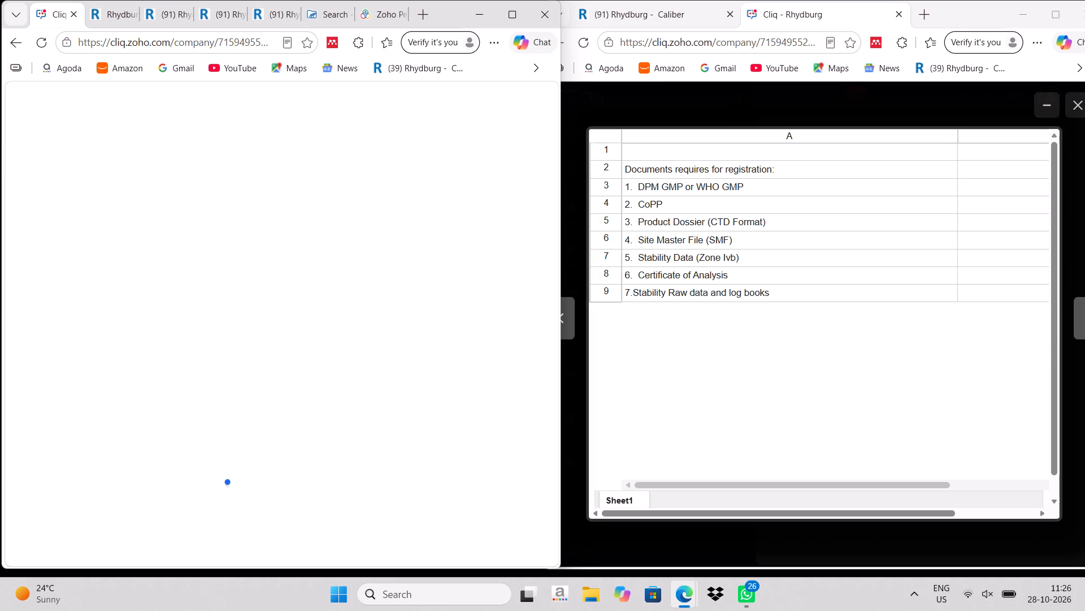
pyautogui.scroll(-4, 299, 325)
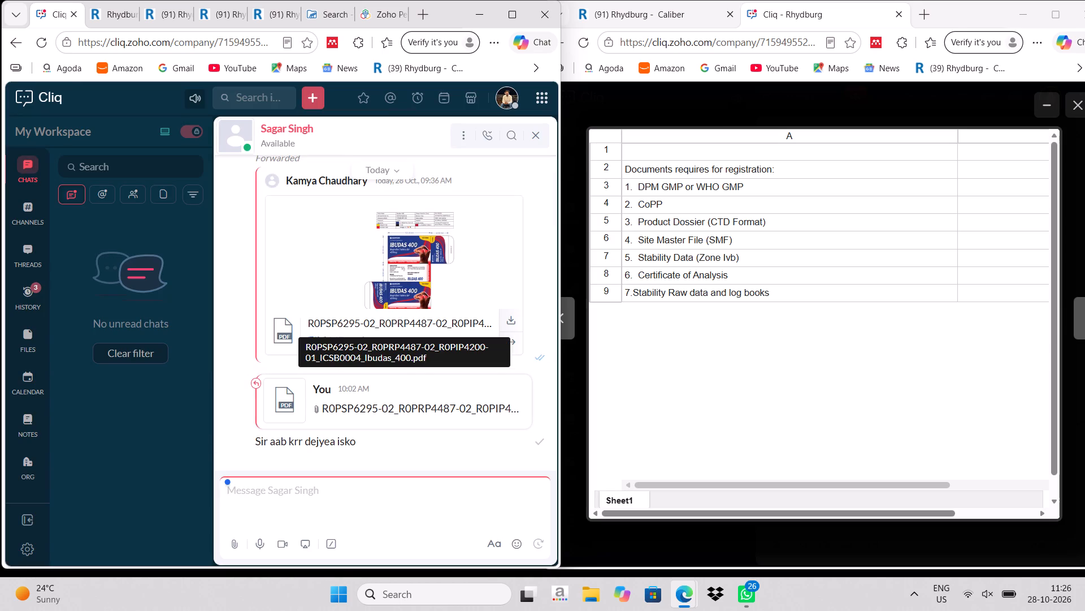
pyautogui.scroll(-5, 320, 391)
pyautogui.scroll(-13, 368, 348)
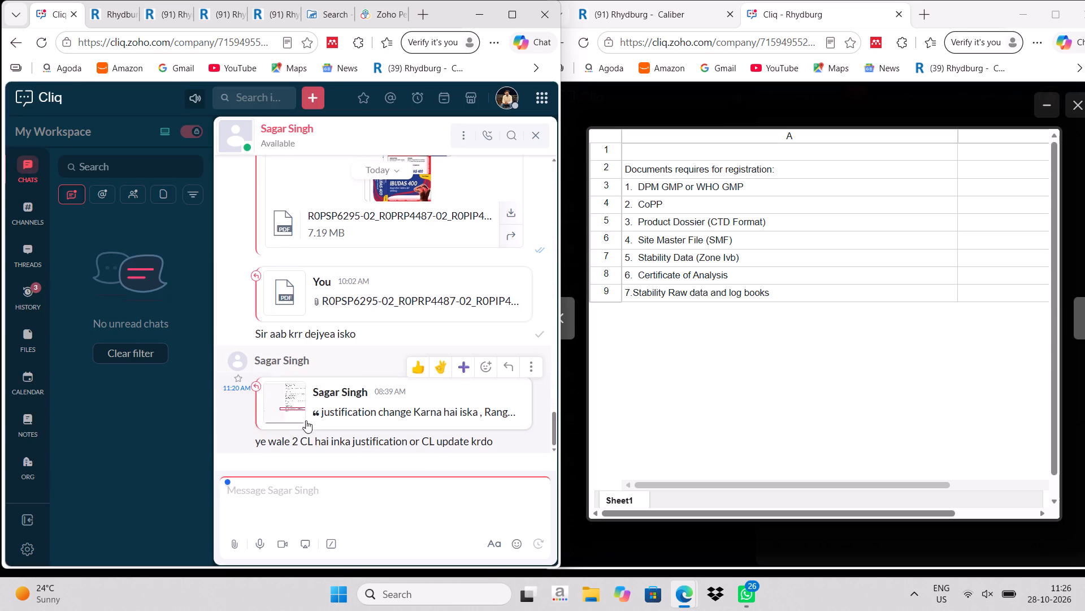
pyautogui.click(299, 403)
pyautogui.click(369, 269)
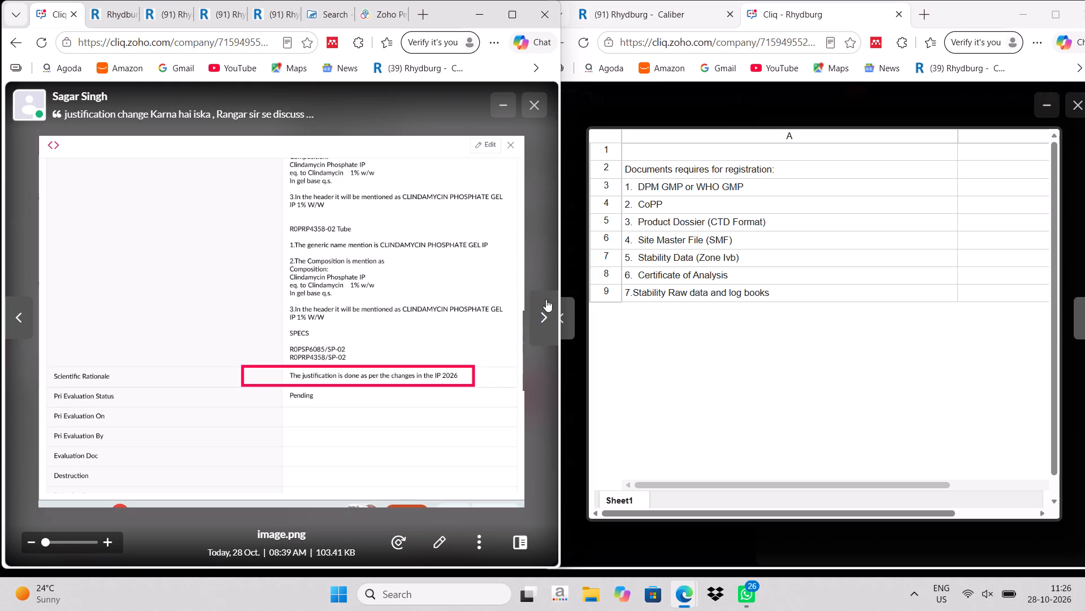
pyautogui.click(559, 309)
pyautogui.click(546, 319)
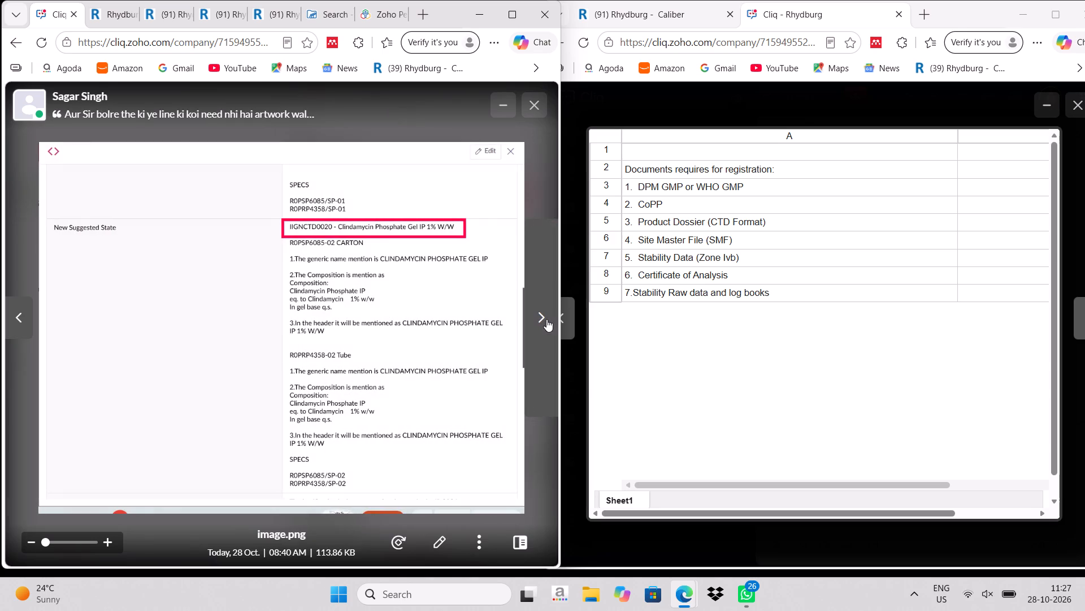
pyautogui.click(22, 308)
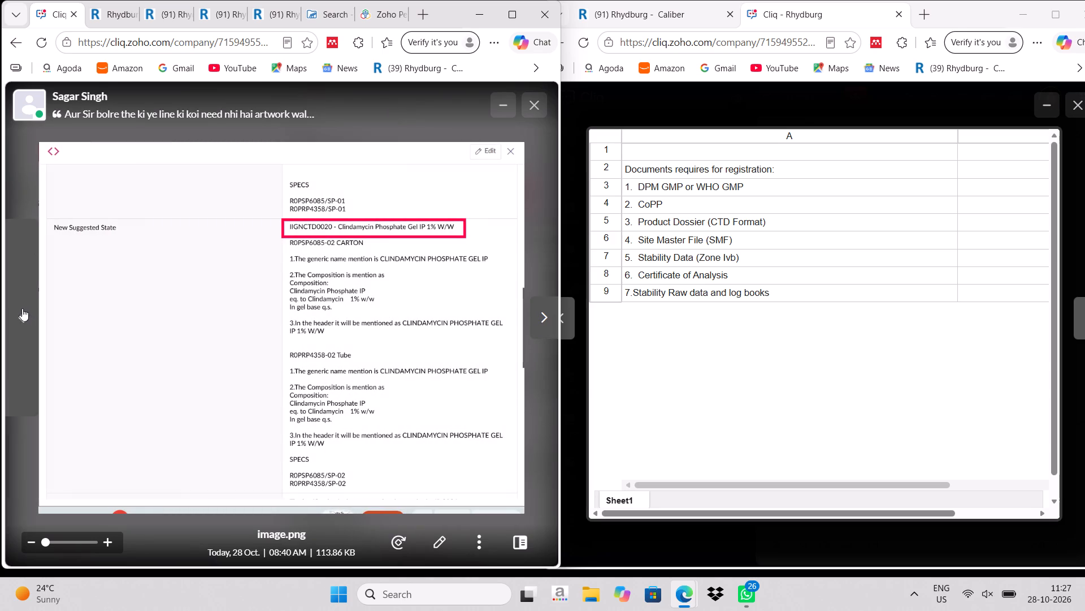
pyautogui.doubleClick(548, 330)
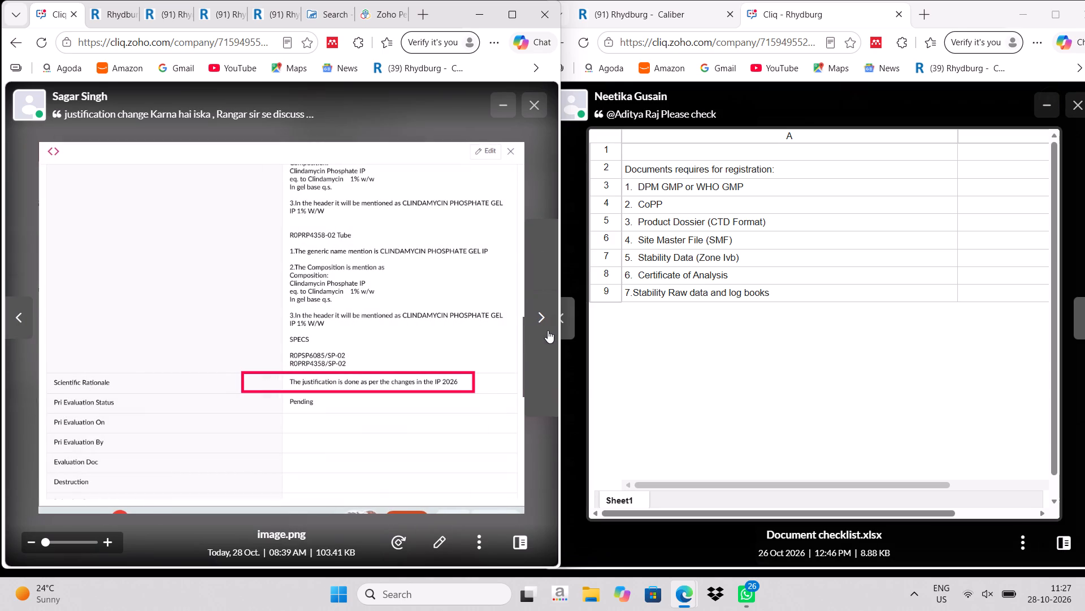
pyautogui.click(548, 330)
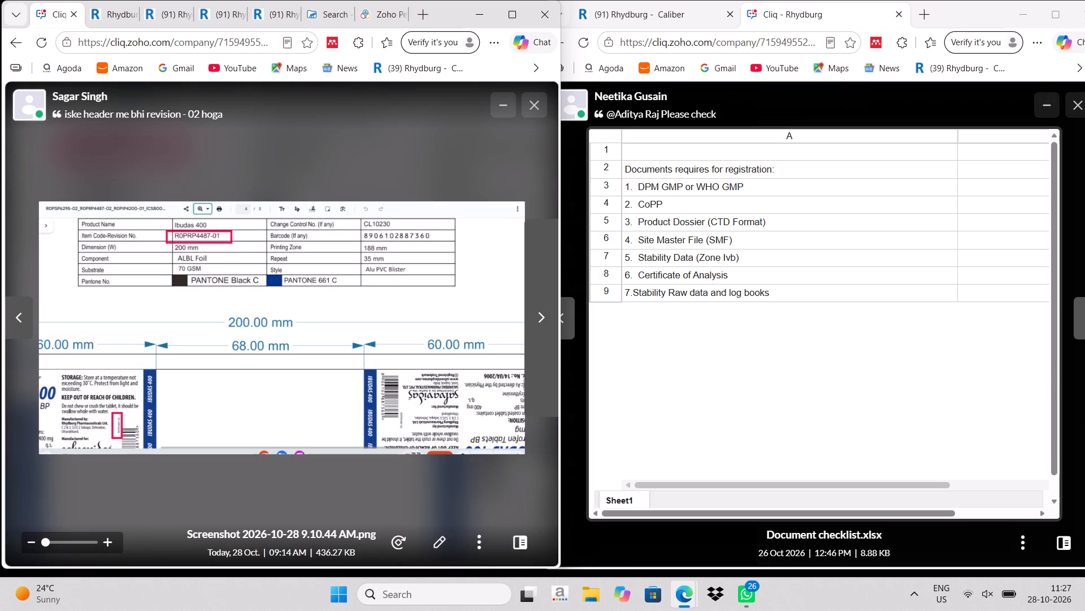
pyautogui.click(532, 101)
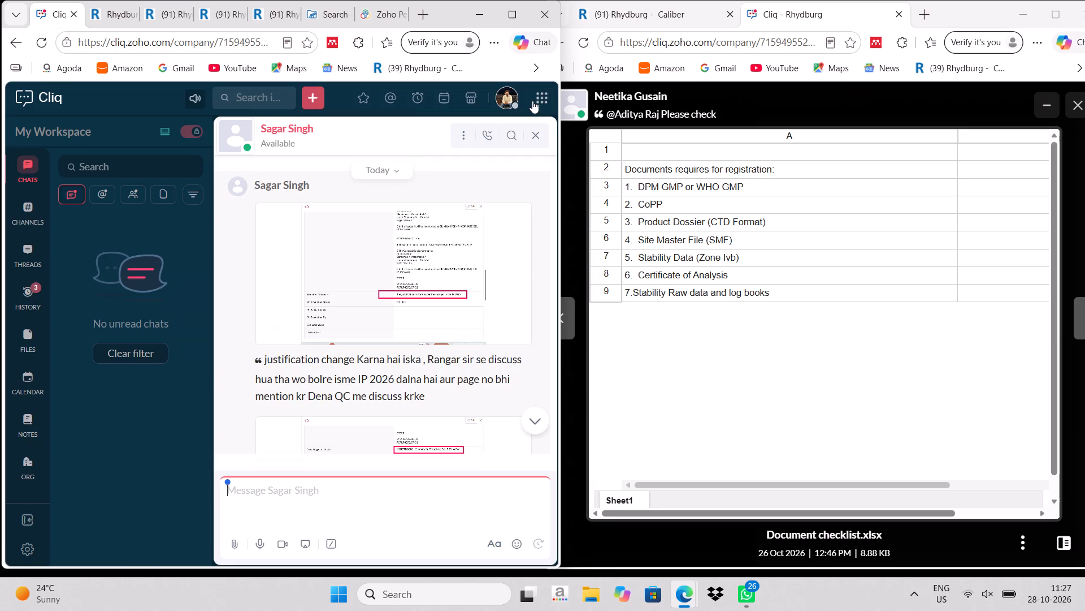
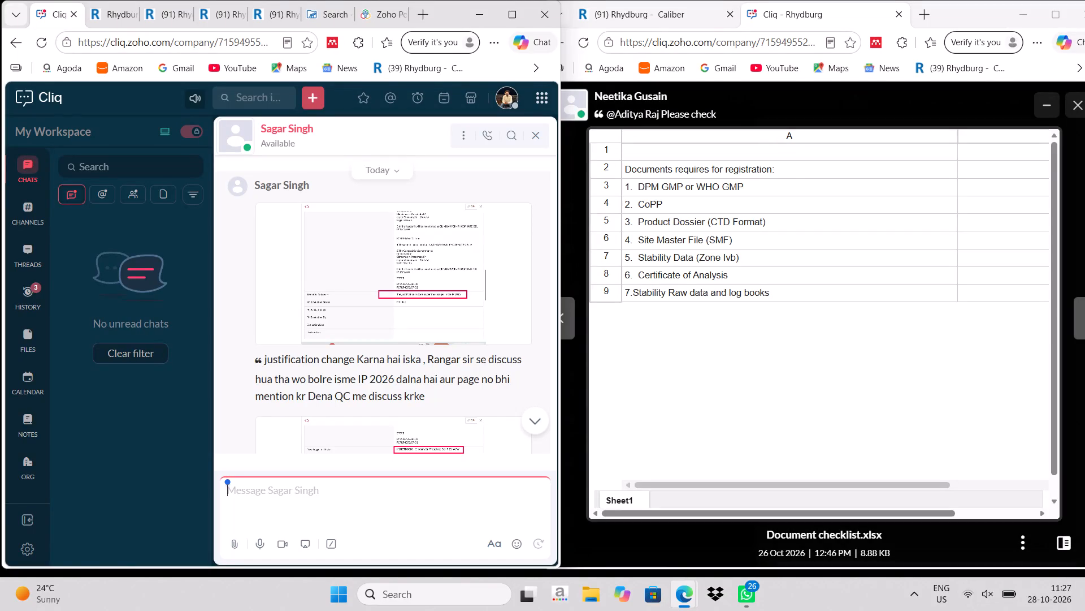
# Turn off the computer's Bluetooth.
pyautogui.click(971, 593)
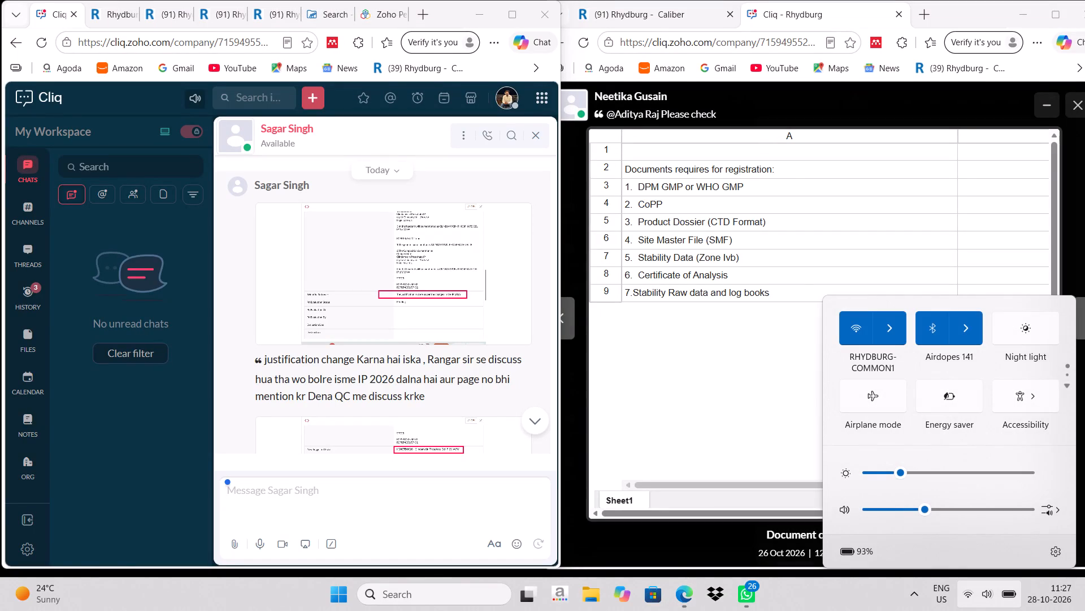
pyautogui.click(966, 338)
pyautogui.click(1045, 299)
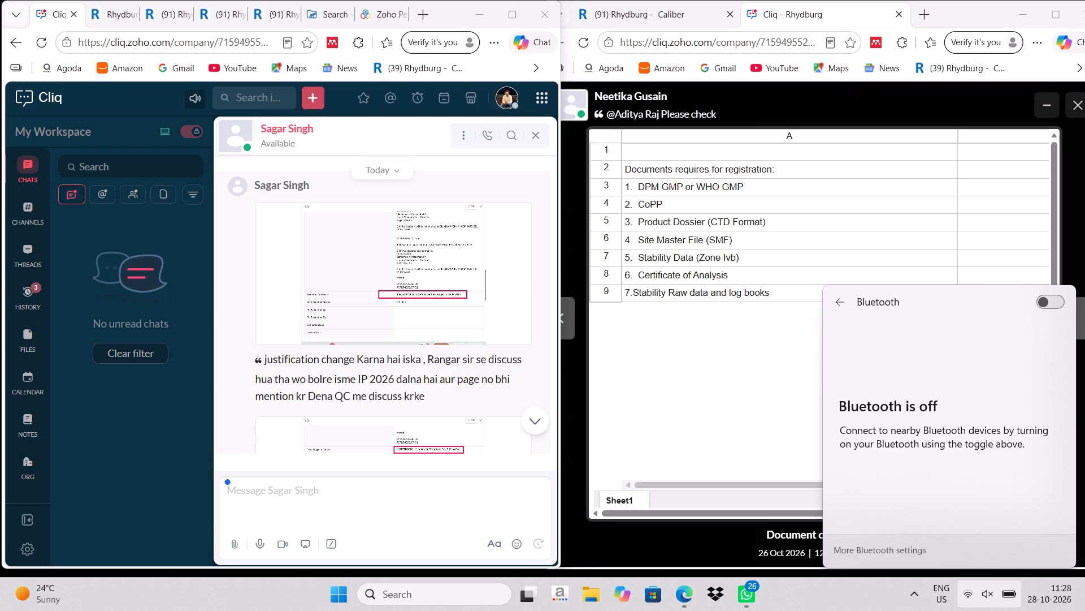
pyautogui.click(1083, 221)
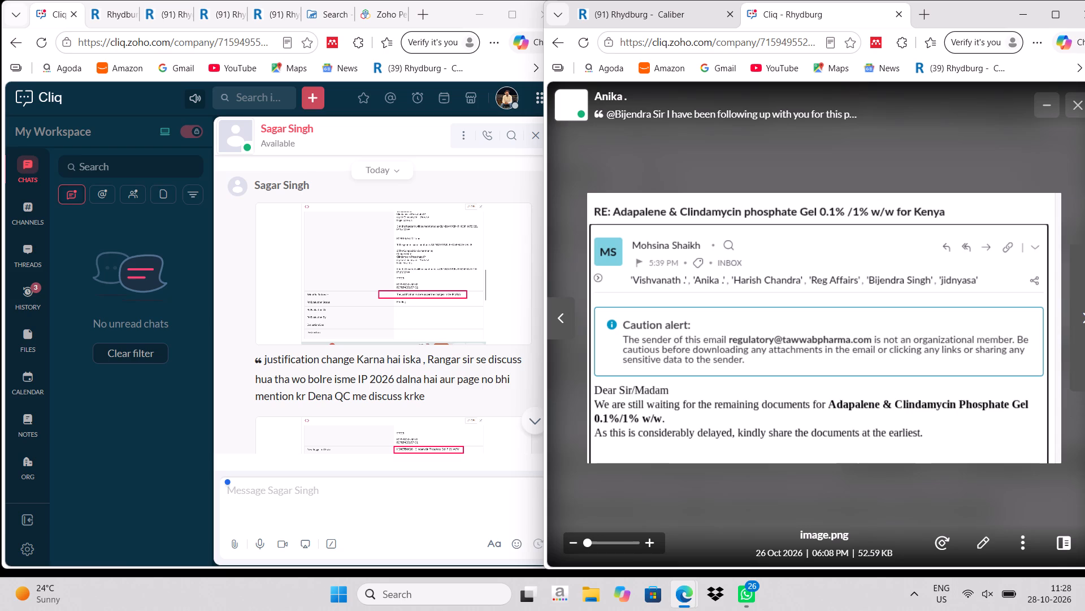
# Return the Cliq attachment preview from the Kenya gel e-mail image to Document checklist.xlsx.
pyautogui.click(562, 315)
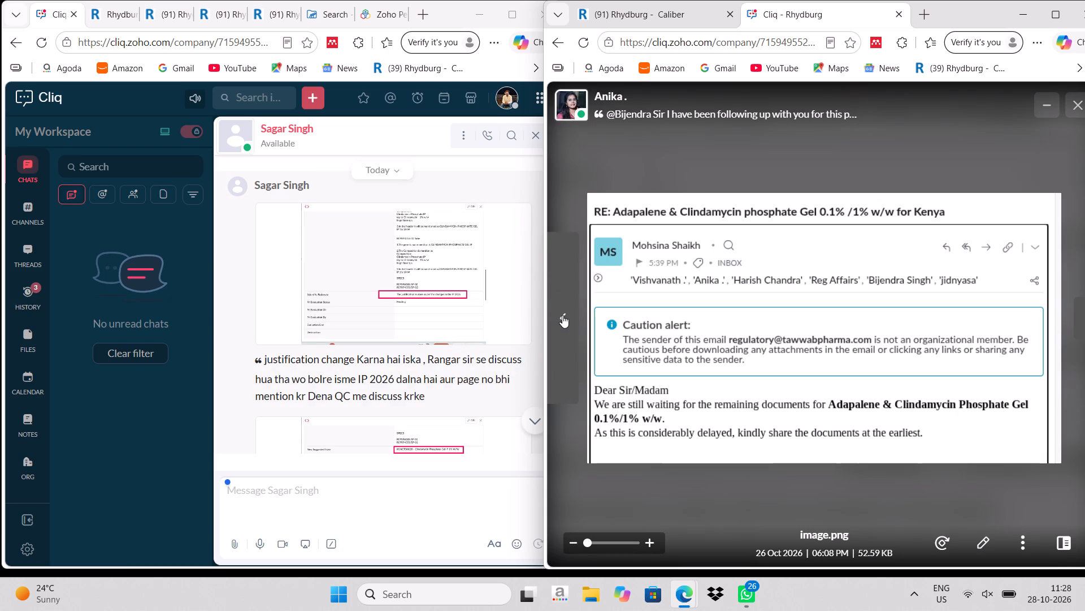